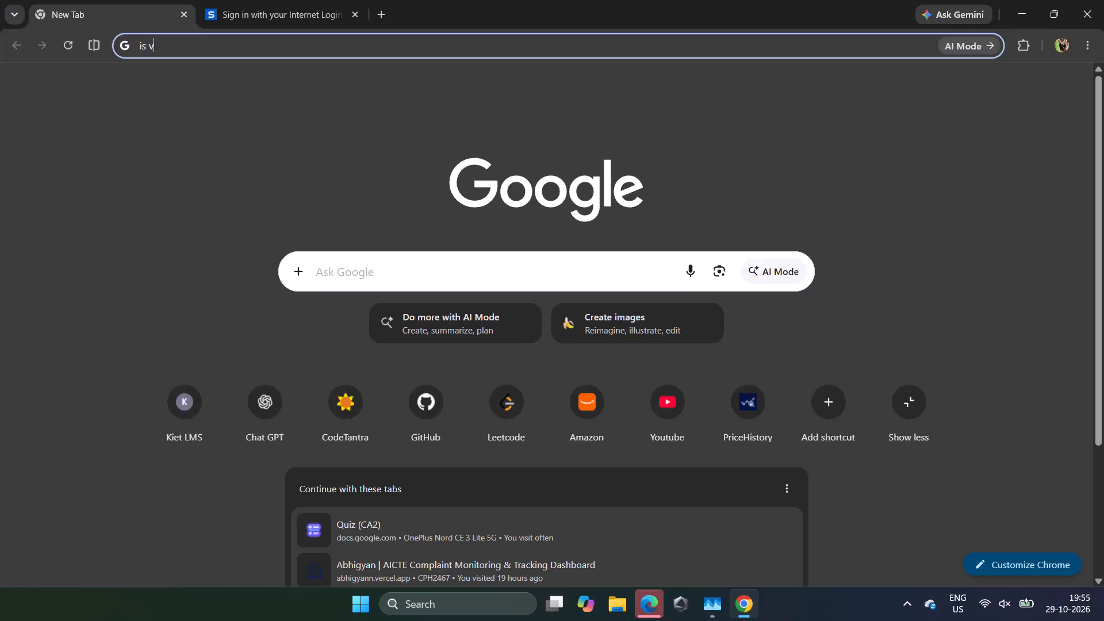
Search the web for "what is virtual pet asus" using the suggested query.
{"action": "type", "text": "irtual pety"}
{"action": "key", "text": "space"}
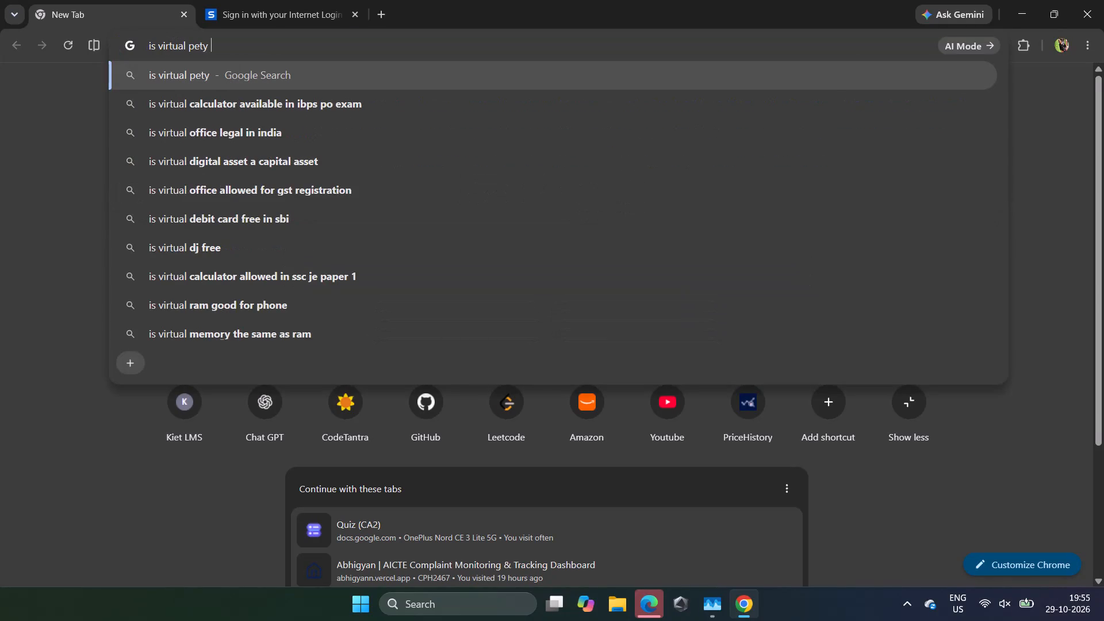
{"action": "key", "text": "BackSpace"}
{"action": "key", "text": "BackSpace"}
{"action": "key", "text": "space"}
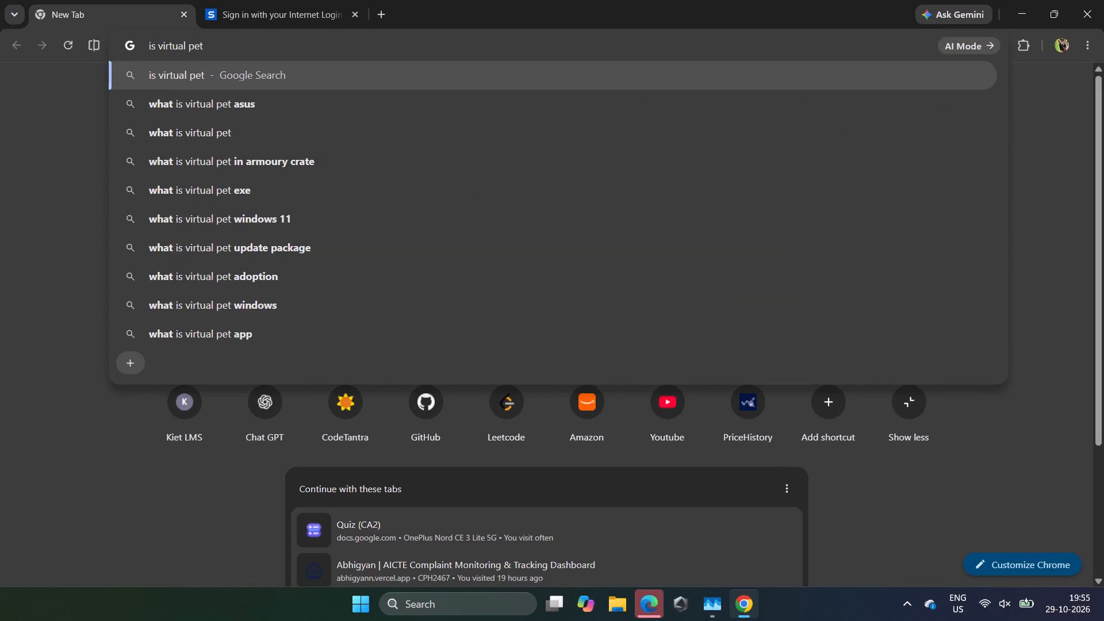
{"action": "key", "text": "Down"}
{"action": "key", "text": "Return"}
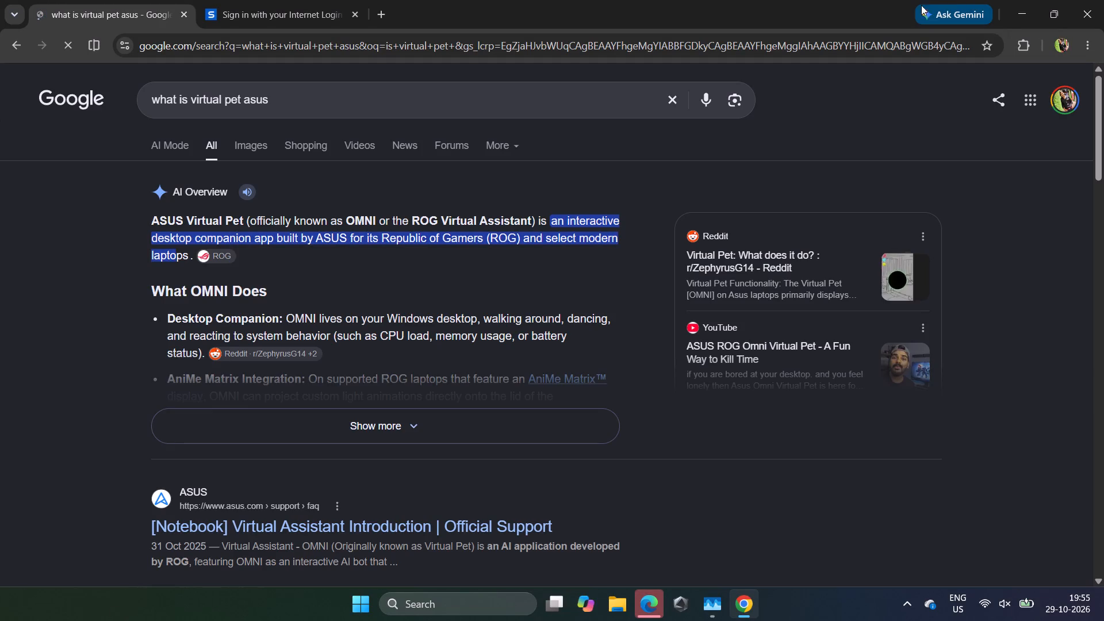
Close the Chrome window and the open Edge window.
{"action": "left_click", "coordinate": [1103, 0]}
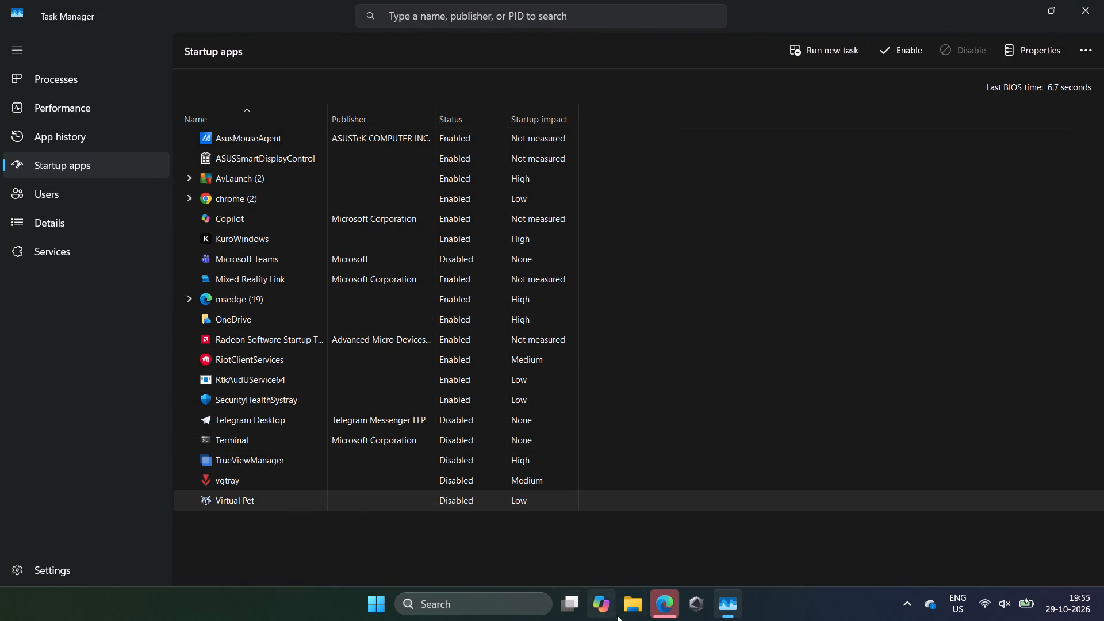
{"action": "left_click", "coordinate": [654, 603]}
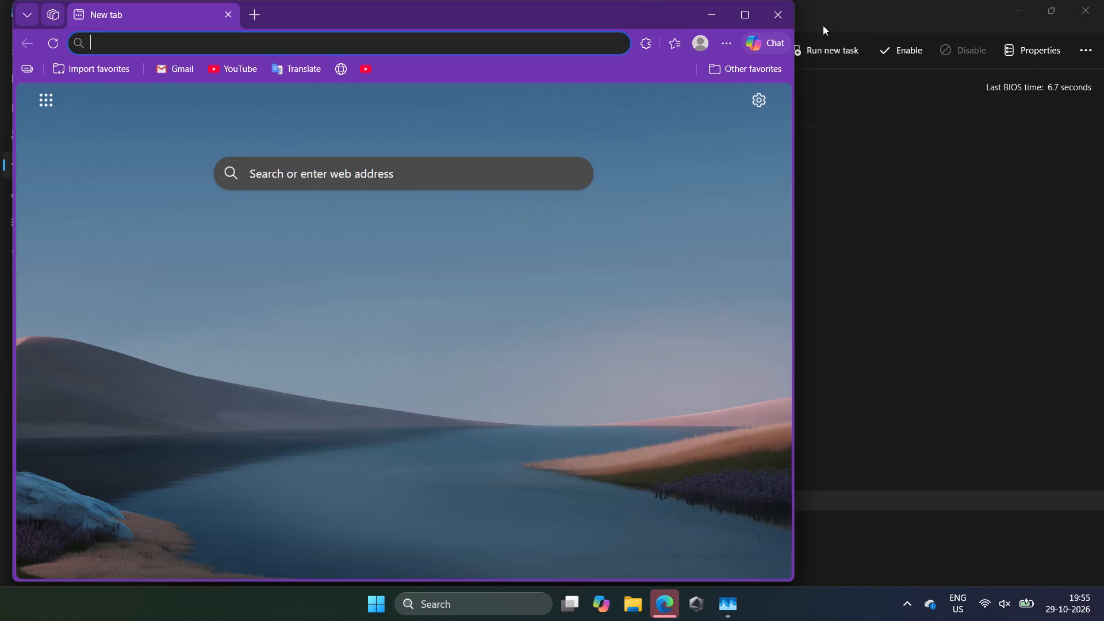
{"action": "left_click", "coordinate": [781, 4]}
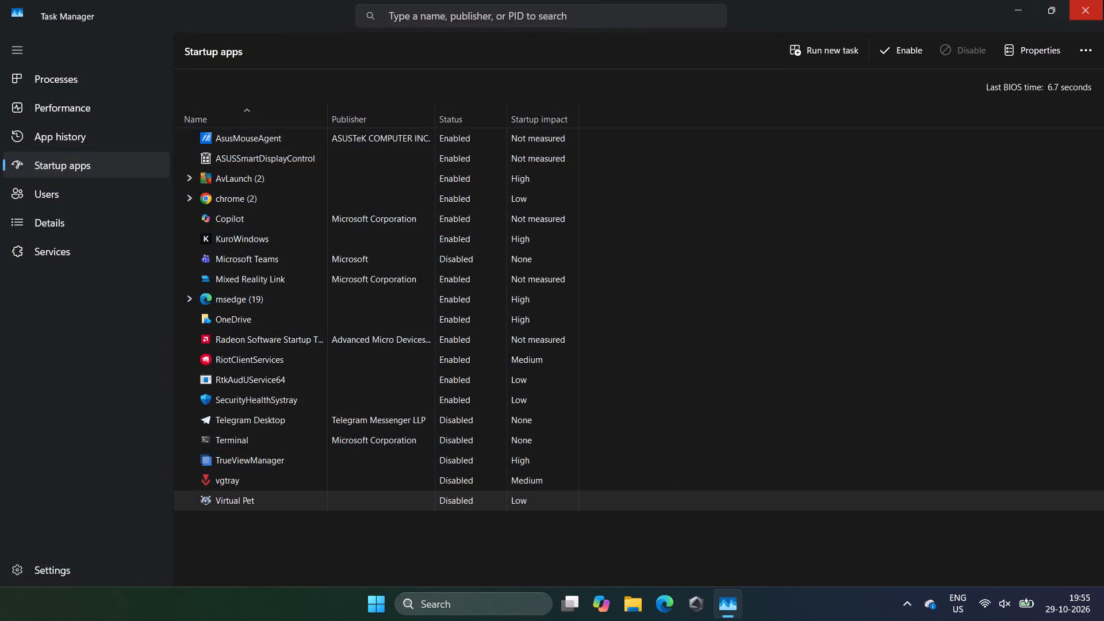
Search the system for "anti" and launch Antigravity IDE.
{"action": "type", "text": "anti"}
{"action": "key", "text": "Return"}
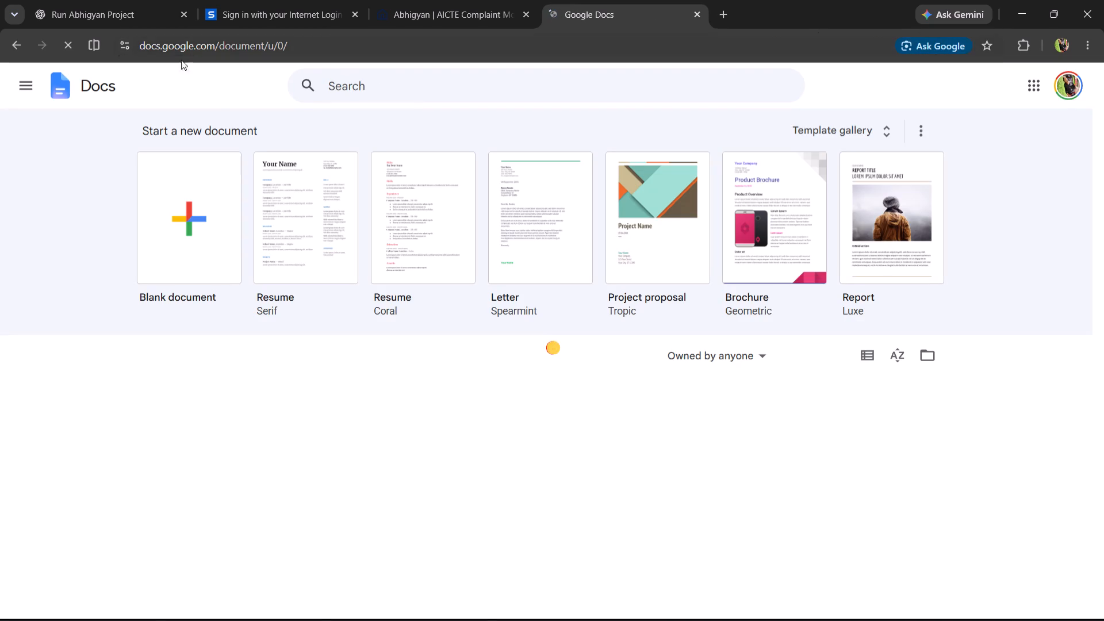
{"action": "left_click", "coordinate": [191, 210]}
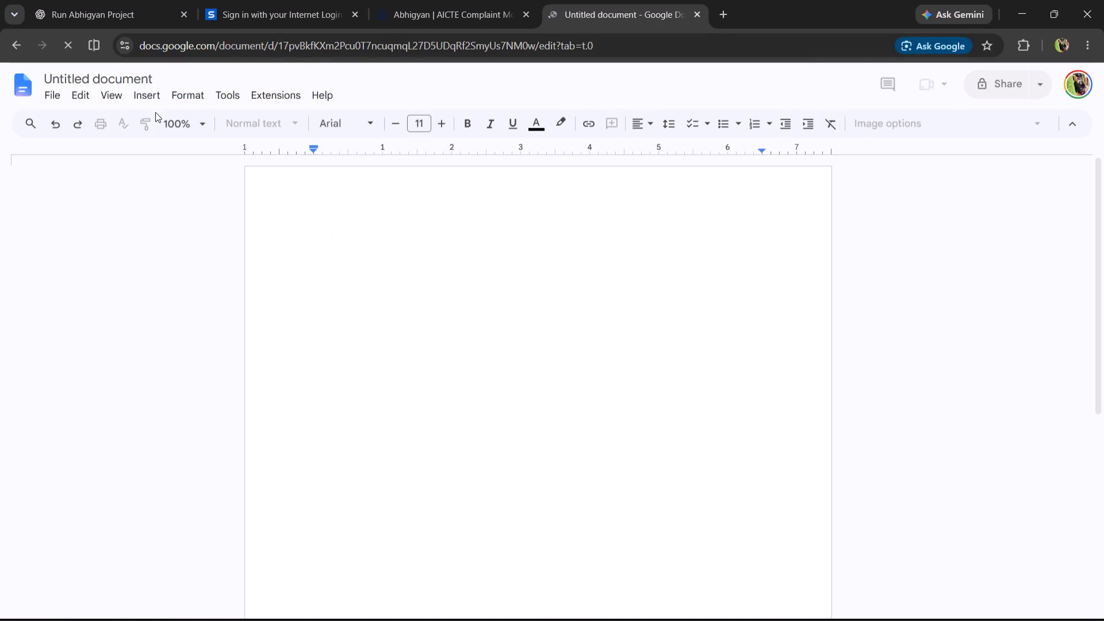
Rename the untitled Google Docs document as "Evidence" and return to the document body.
{"action": "left_click", "coordinate": [136, 76]}
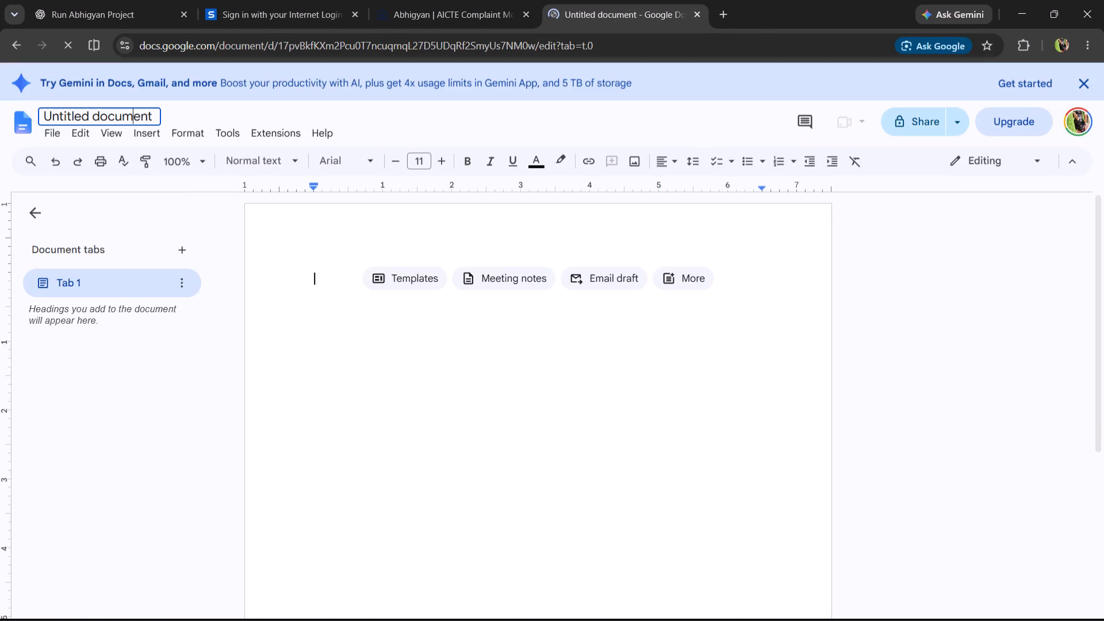
{"action": "key", "text": "ctrl+s"}
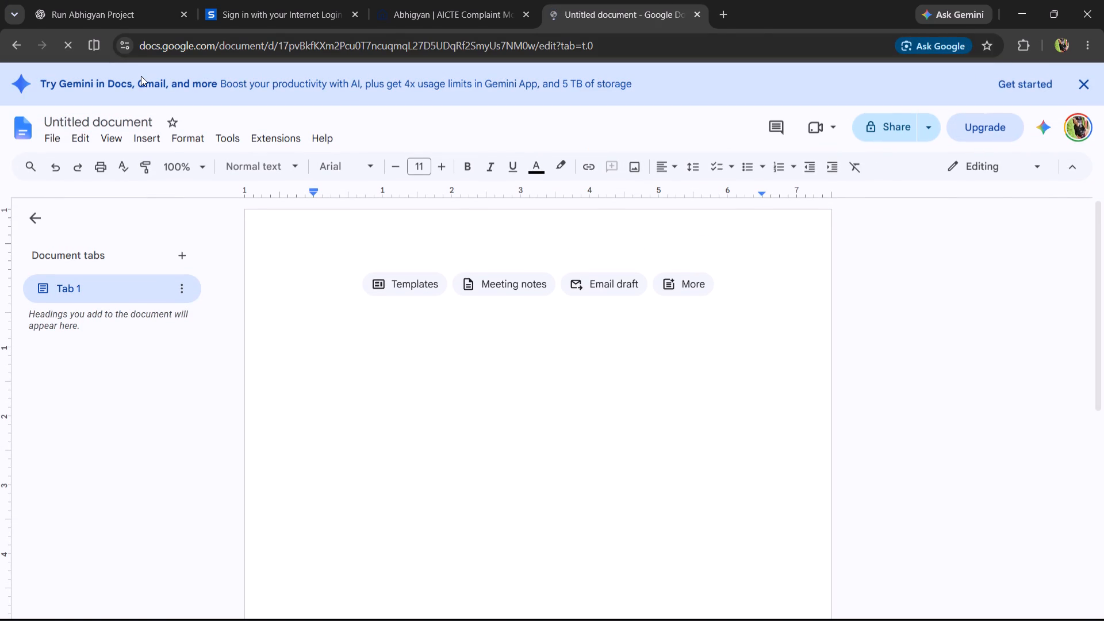
{"action": "left_click", "coordinate": [114, 113]}
{"action": "key", "text": "ctrl+a"}
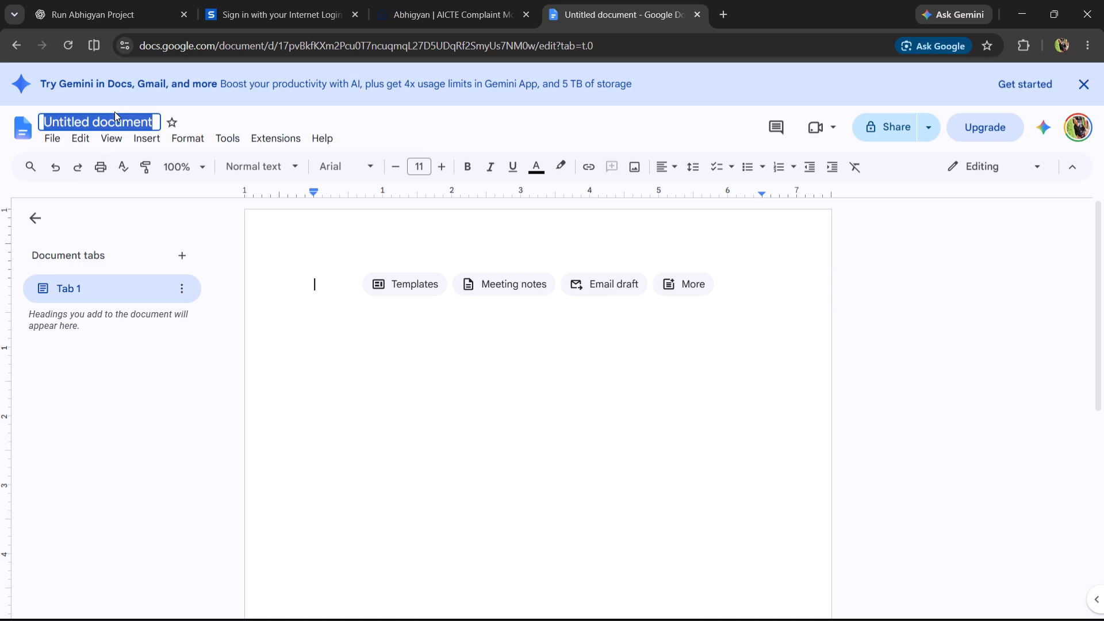
{"action": "type", "text": "Evidence"}
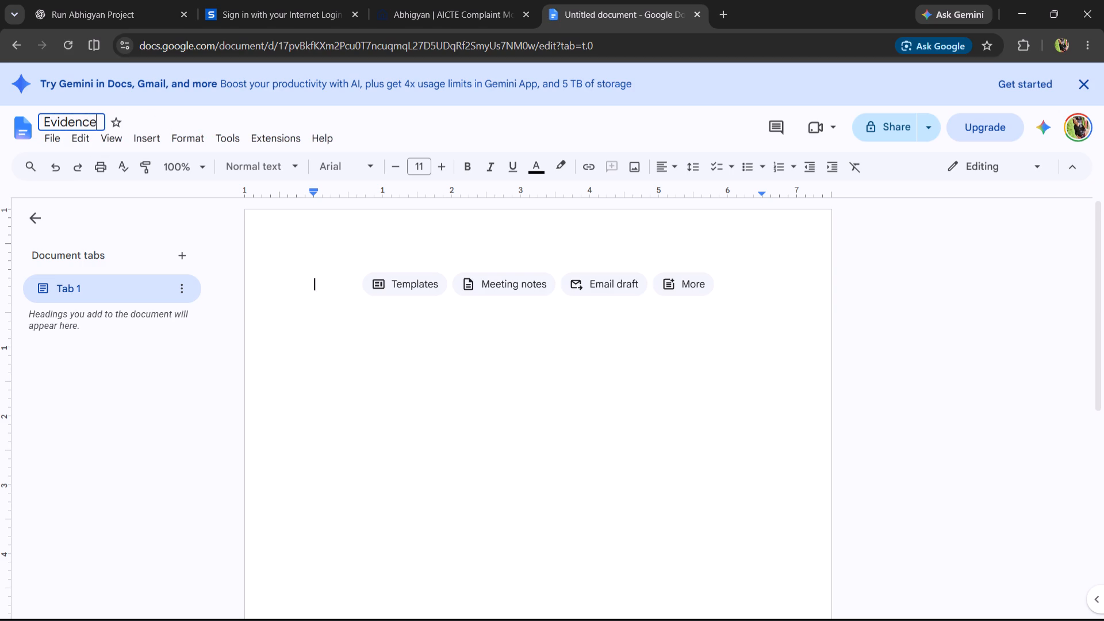
{"action": "left_click", "coordinate": [488, 339]}
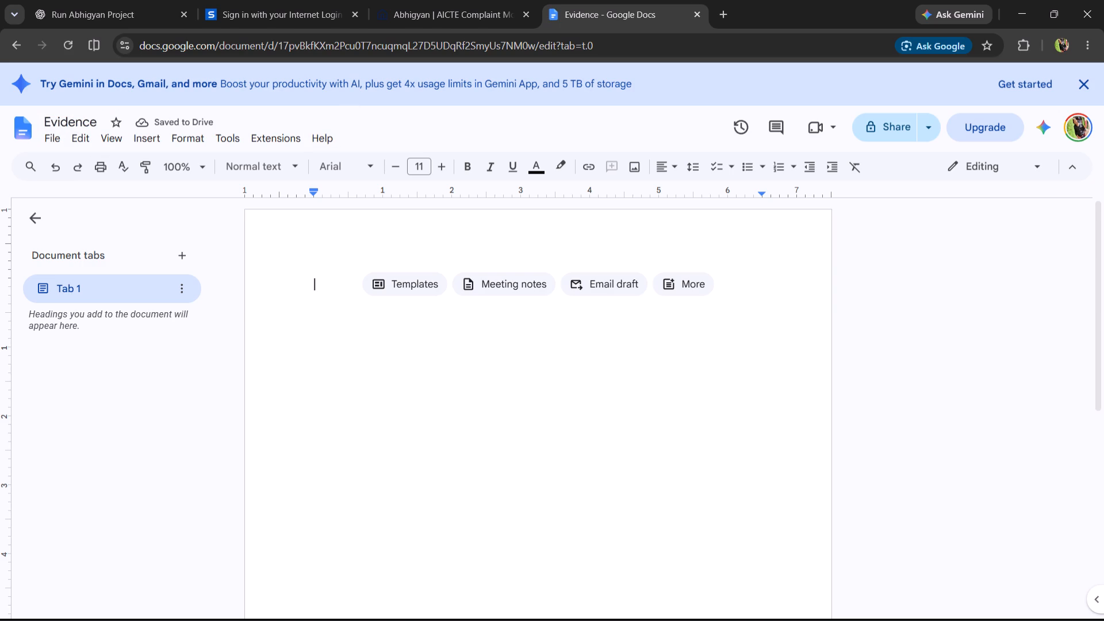
{"action": "left_click", "coordinate": [365, 373]}
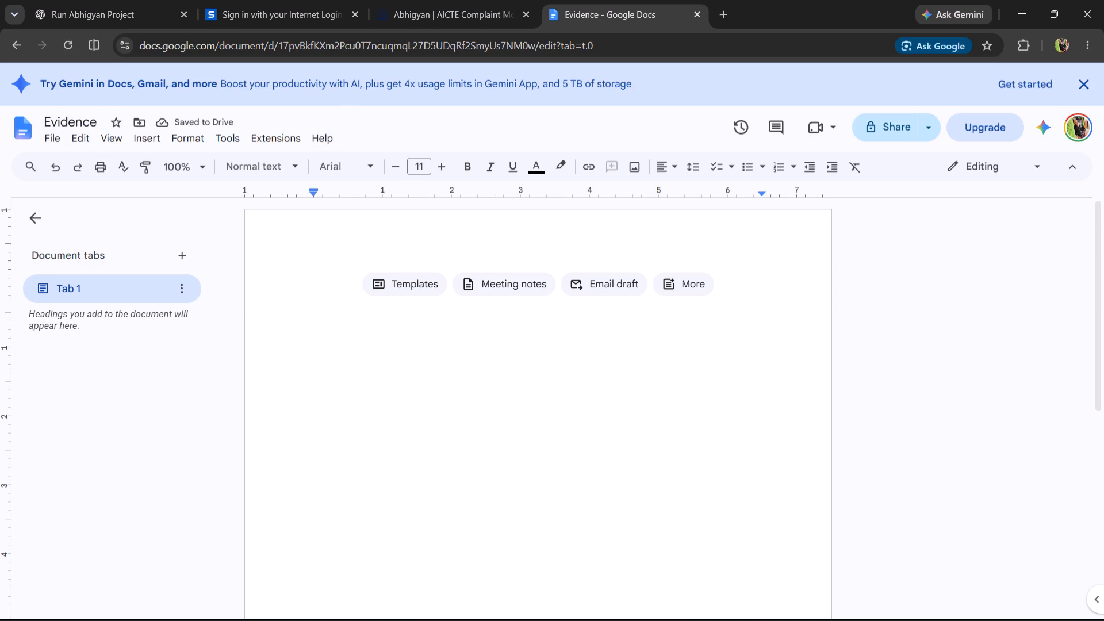
Paste the copied harassment grievance narrative into the body of the Evidence document.
{"action": "key", "text": "ctrl+v"}
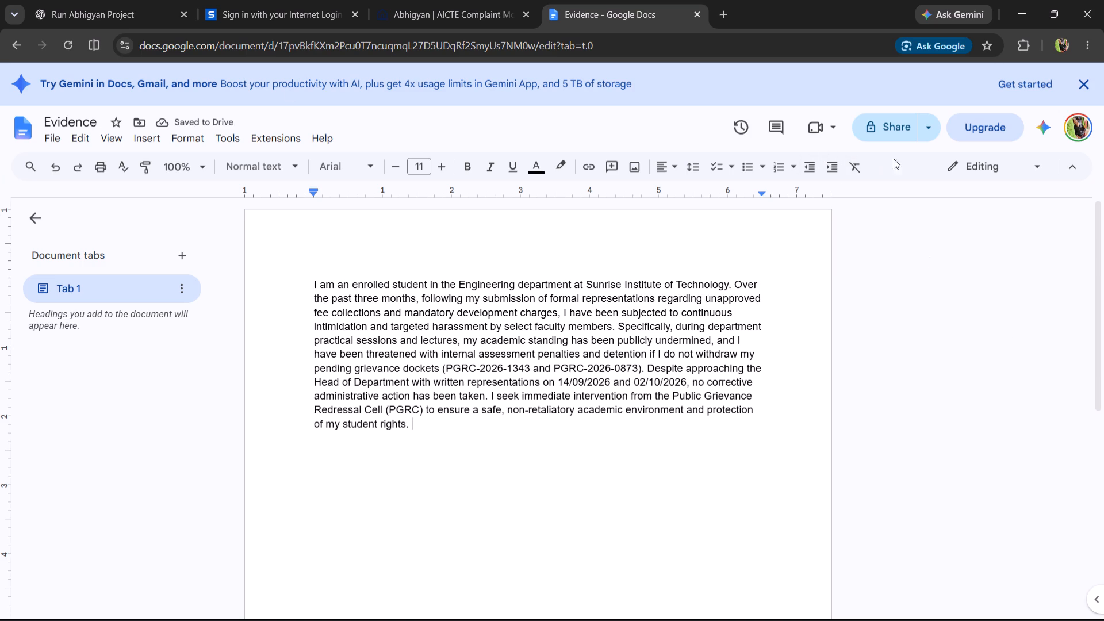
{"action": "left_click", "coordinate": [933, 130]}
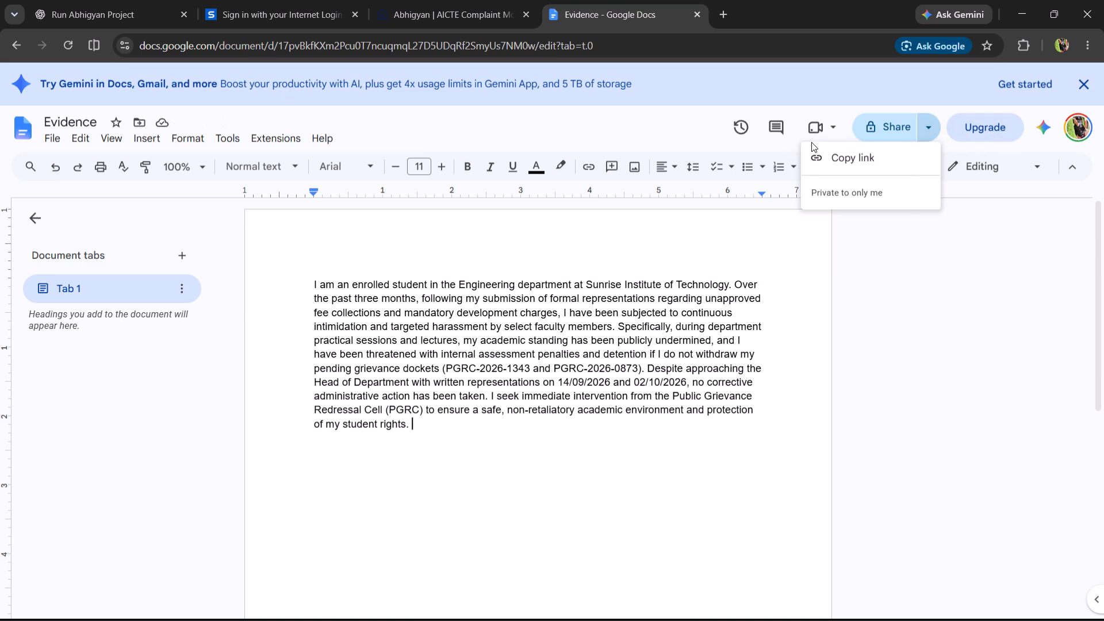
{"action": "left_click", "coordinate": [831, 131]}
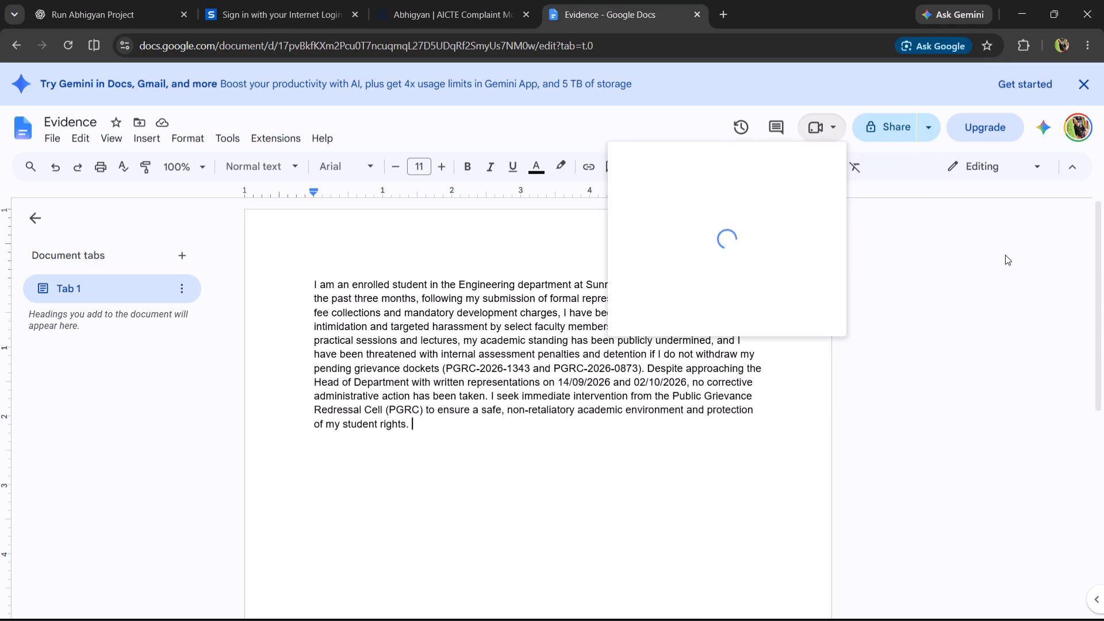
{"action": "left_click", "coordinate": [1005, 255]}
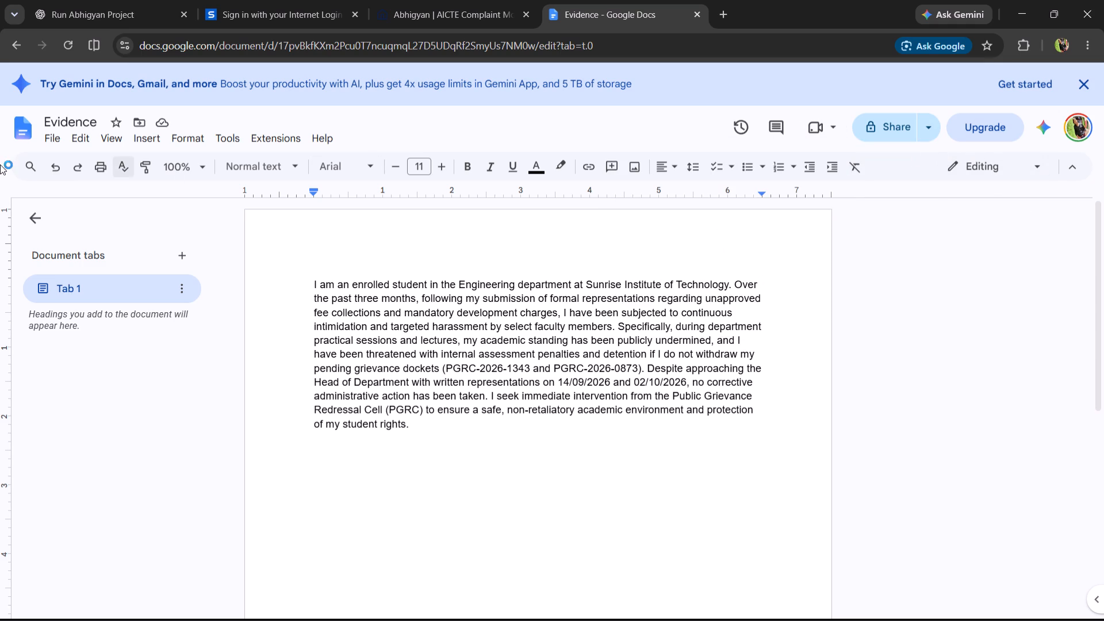
Download the Evidence document in Microsoft Word (.docx) format.
{"action": "left_click", "coordinate": [51, 141]}
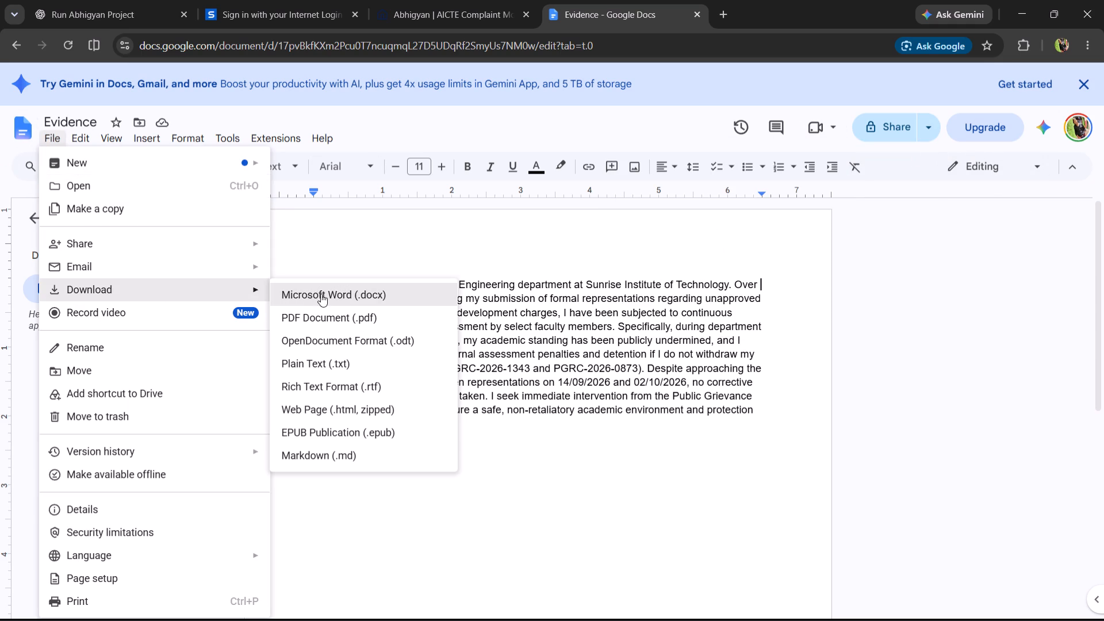
{"action": "left_click", "coordinate": [397, 296]}
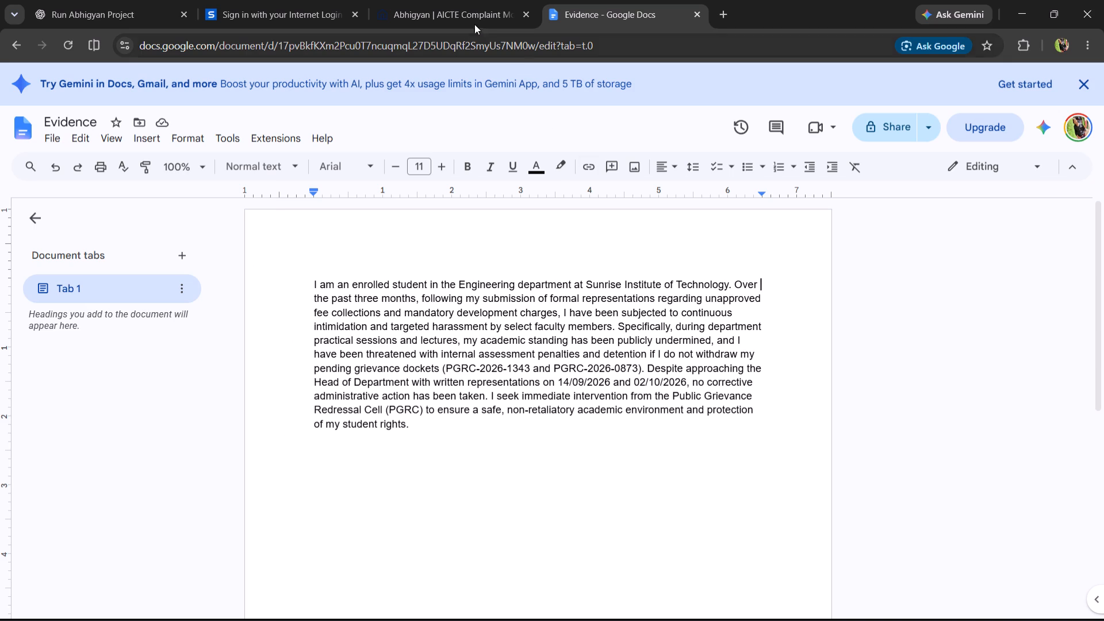
Return to the Abhigyan grievance form and attach the downloaded Evidence Word file as supporting documentation.
{"action": "left_click", "coordinate": [471, 14]}
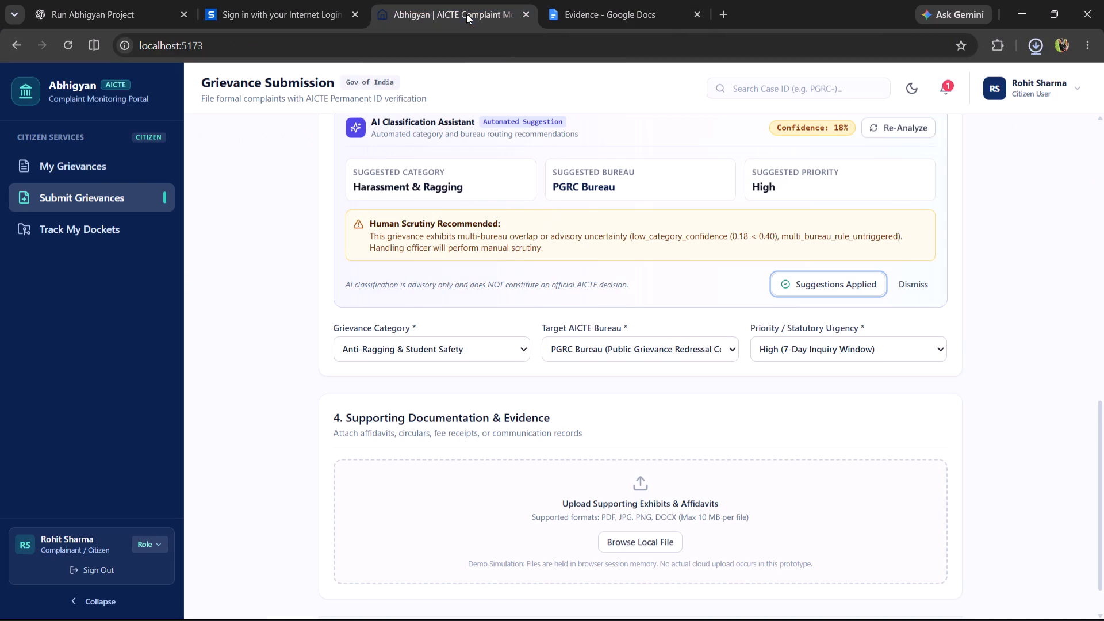
{"action": "left_click", "coordinate": [619, 540]}
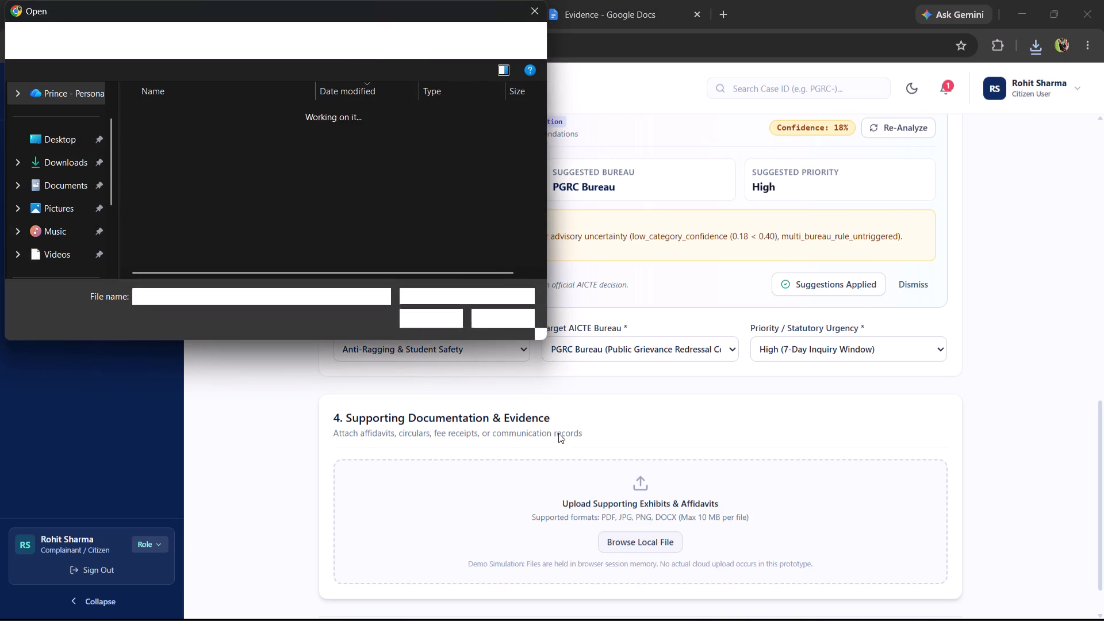
{"action": "left_click", "coordinate": [190, 132]}
{"action": "left_click", "coordinate": [436, 316]}
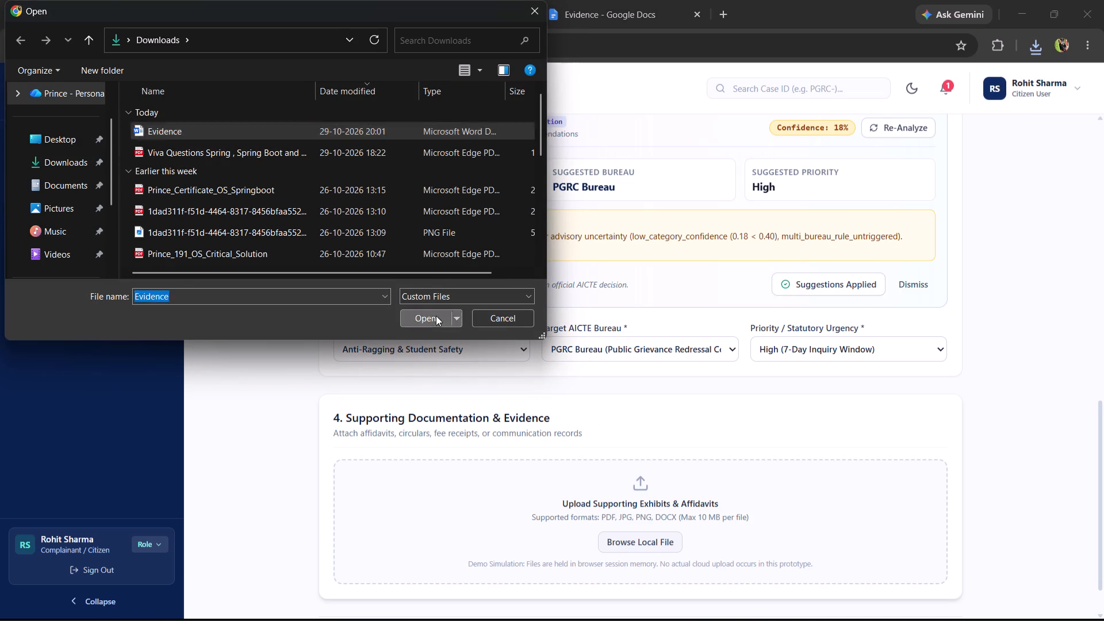
Submit the completed harassment complaint as an official grievance.
{"action": "scroll", "coordinate": [713, 367], "scroll_direction": "down", "scroll_amount": 2}
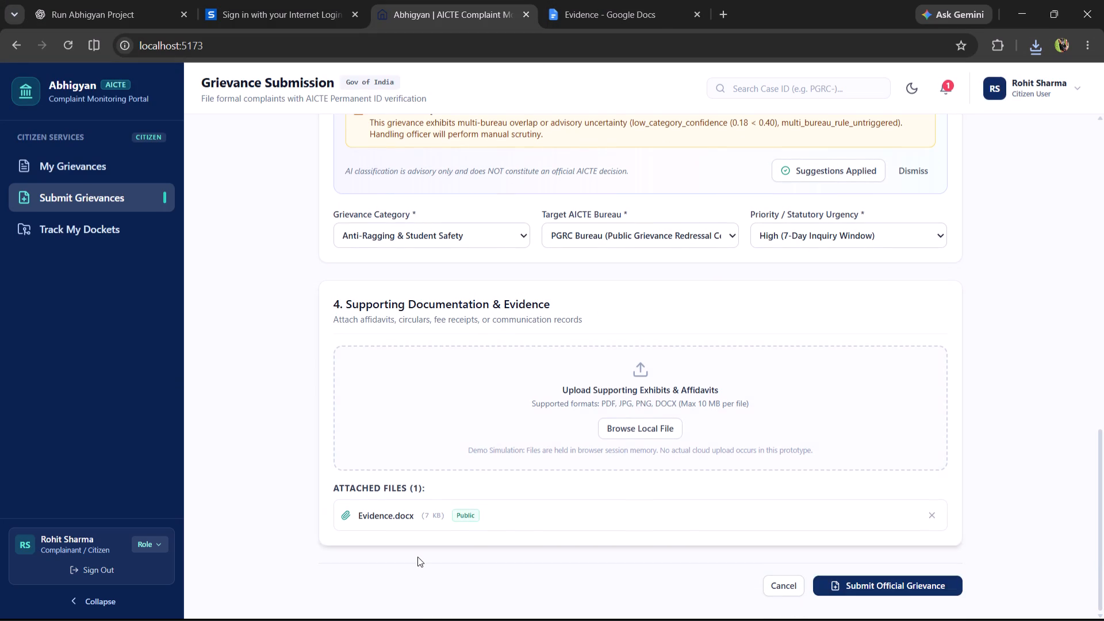
{"action": "left_click", "coordinate": [927, 580]}
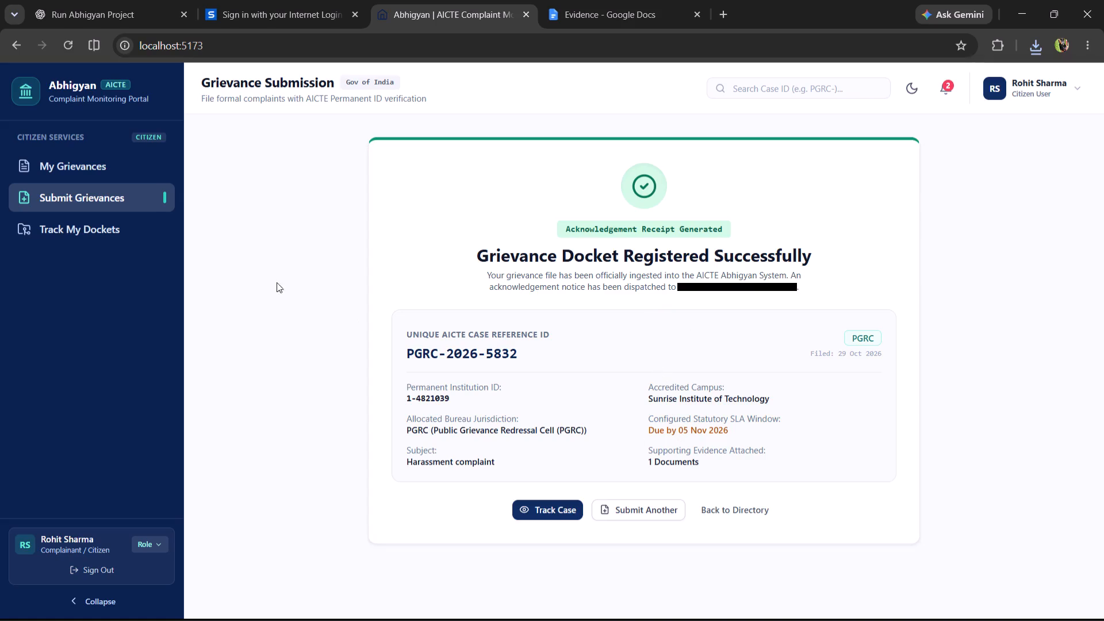
Open the complainant's My Grievances directory.
{"action": "left_click", "coordinate": [103, 171]}
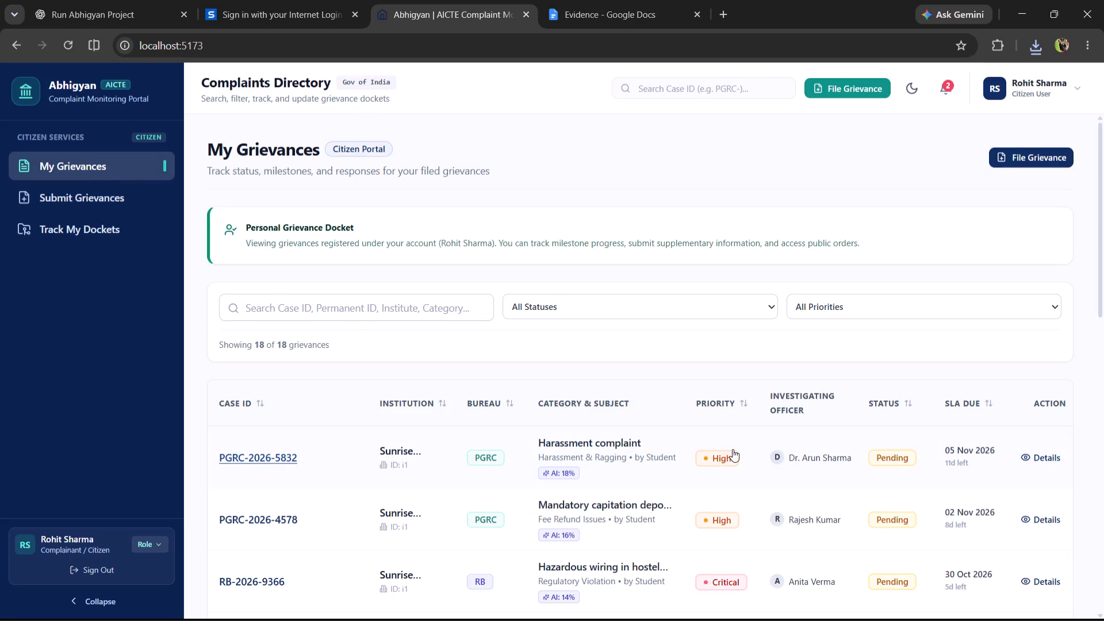
Open Windows Settings, set the display scale to 100% and close Settings.
{"action": "type", "text": "seti"}
{"action": "key", "text": "Return"}
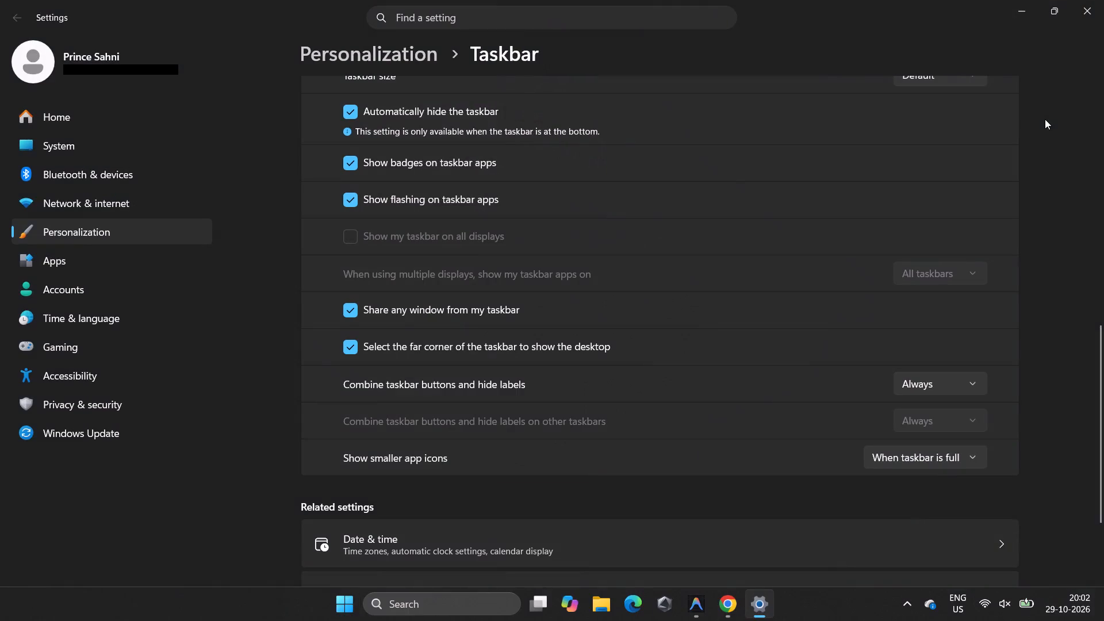
{"action": "left_click", "coordinate": [94, 152]}
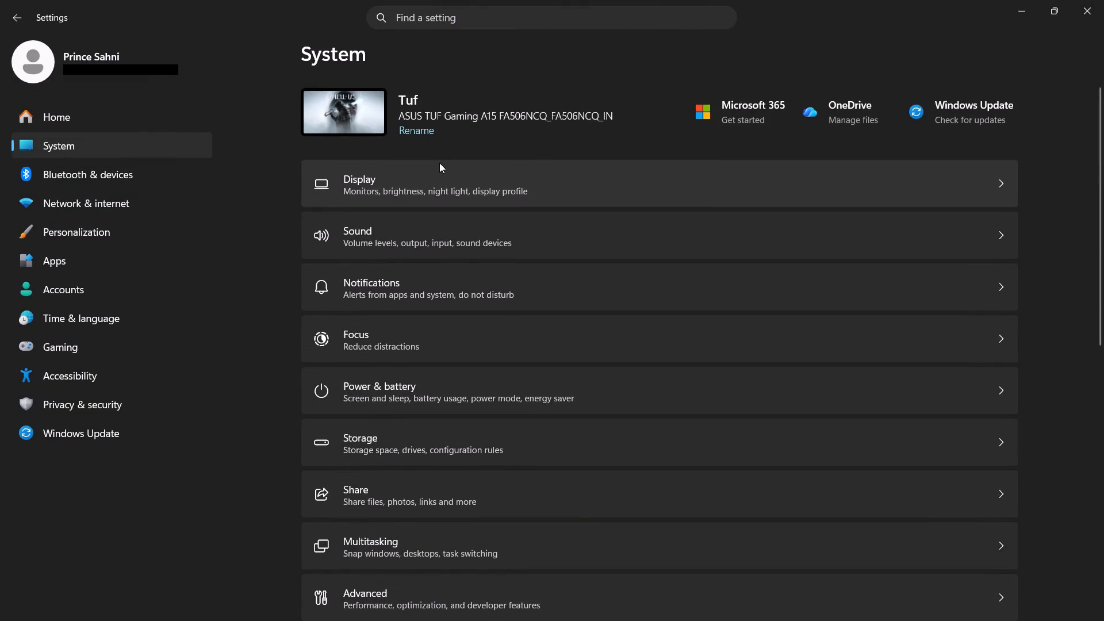
{"action": "left_click", "coordinate": [442, 177]}
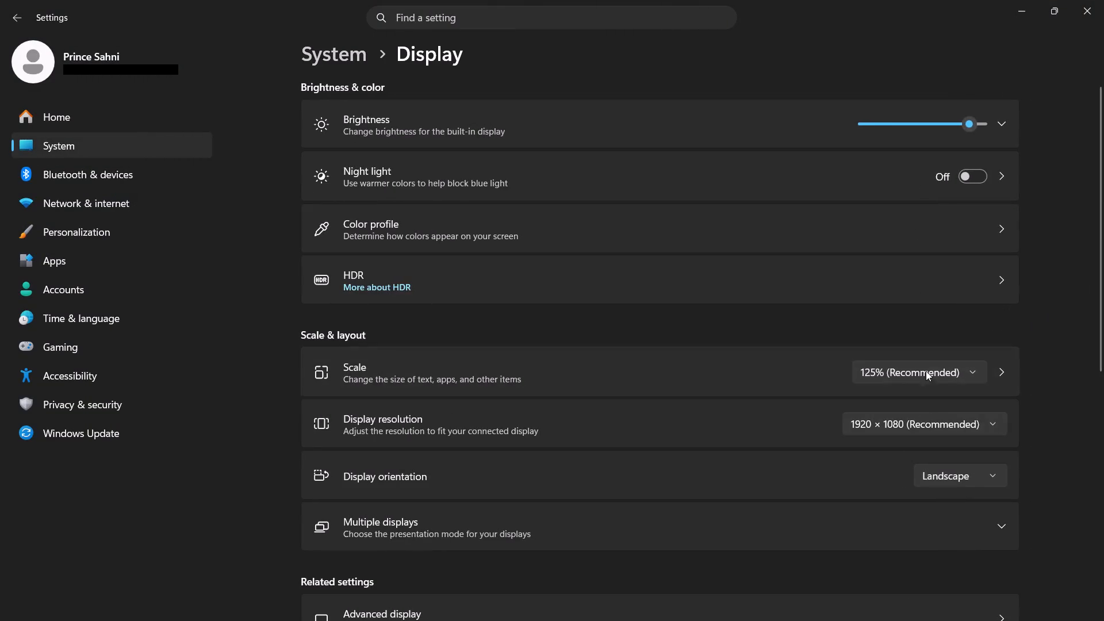
{"action": "left_click", "coordinate": [926, 365]}
{"action": "left_click", "coordinate": [922, 340]}
{"action": "left_click", "coordinate": [1103, 0]}
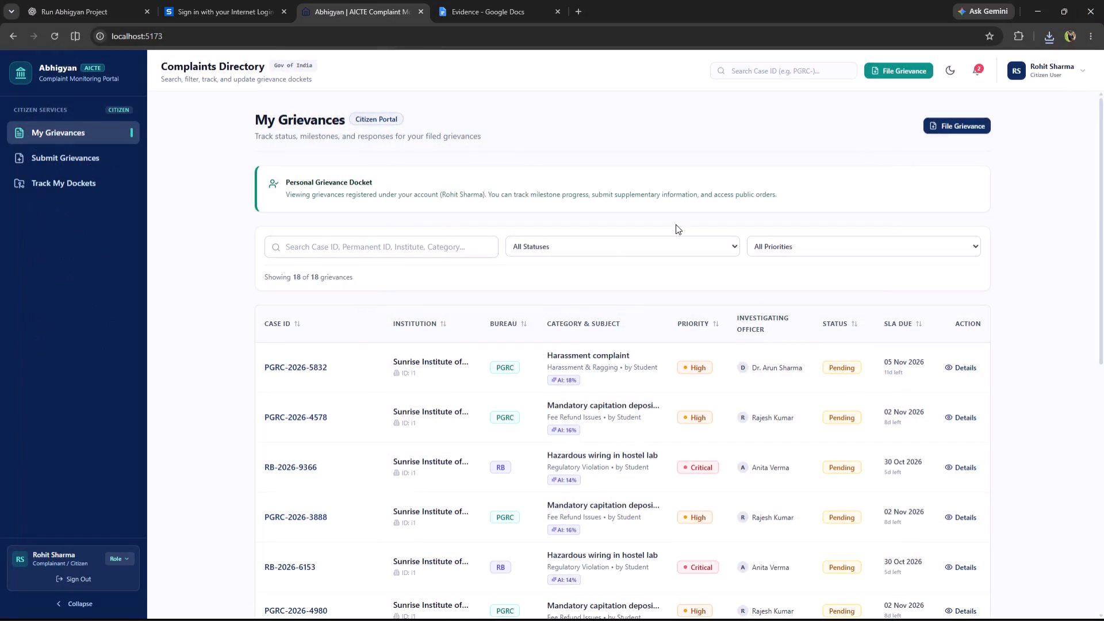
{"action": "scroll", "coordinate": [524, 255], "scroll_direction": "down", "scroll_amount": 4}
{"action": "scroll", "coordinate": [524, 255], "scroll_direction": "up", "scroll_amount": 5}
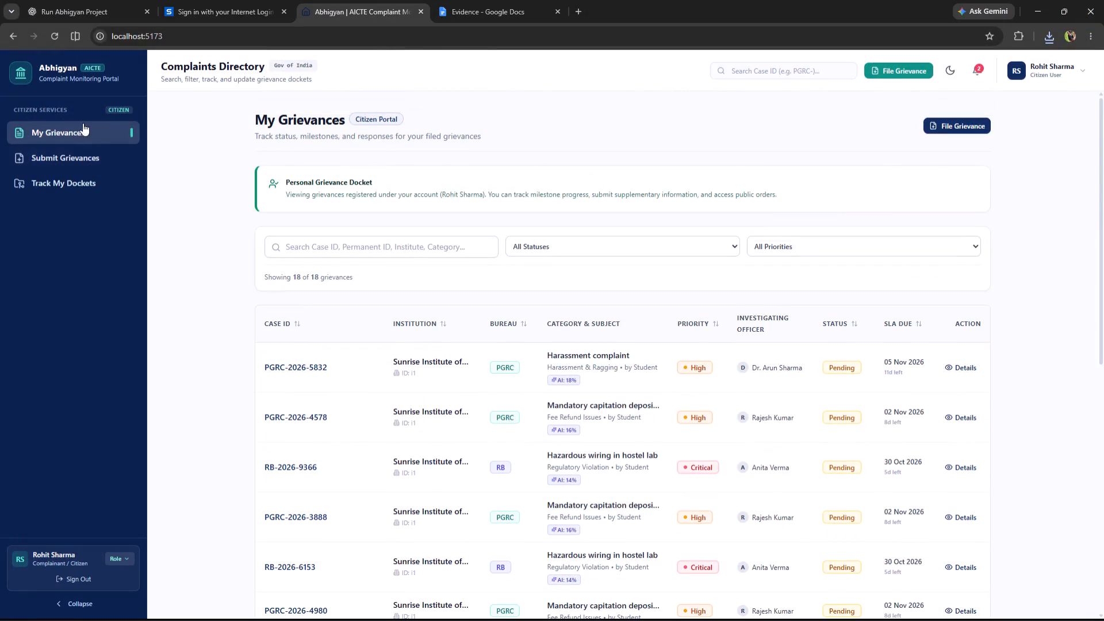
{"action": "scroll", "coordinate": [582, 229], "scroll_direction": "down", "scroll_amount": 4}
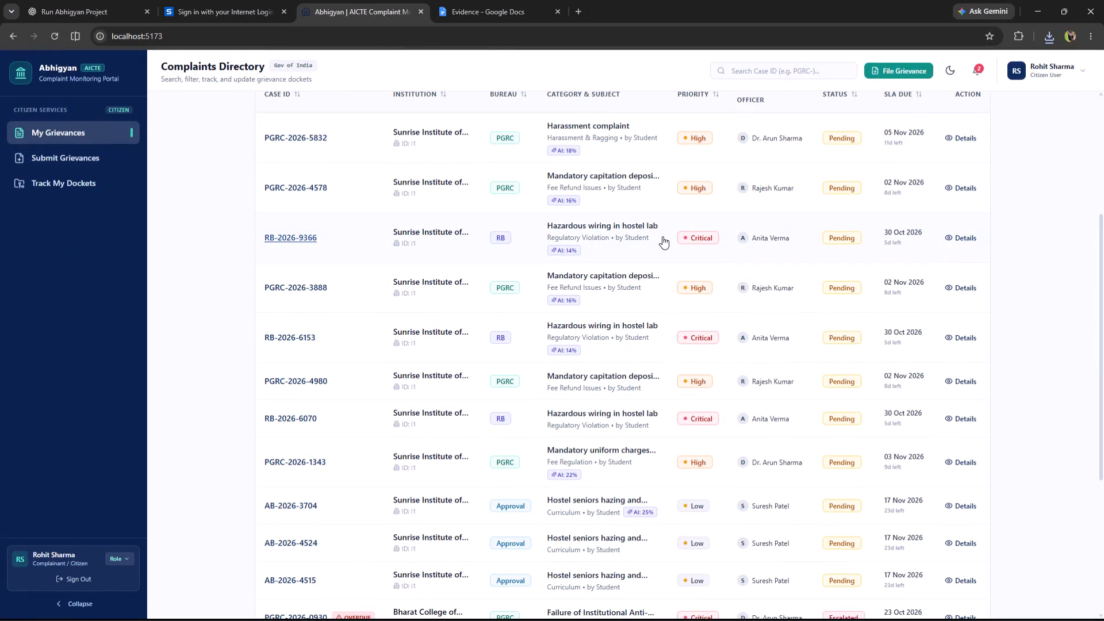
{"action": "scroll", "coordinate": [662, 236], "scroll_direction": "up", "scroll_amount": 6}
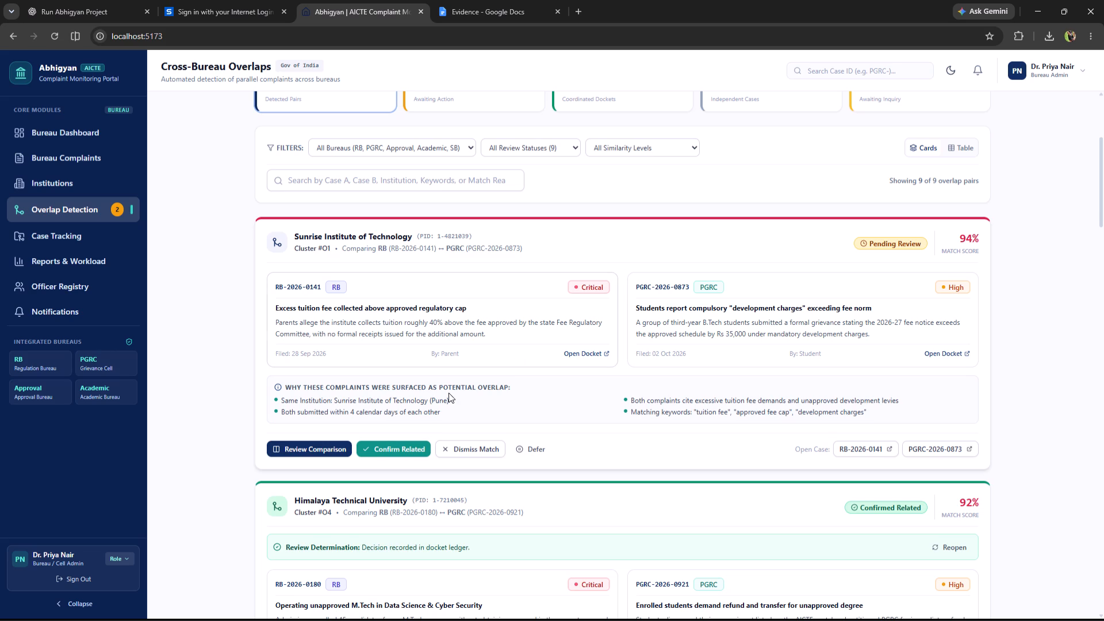
{"action": "scroll", "coordinate": [517, 345], "scroll_direction": "down", "scroll_amount": 4}
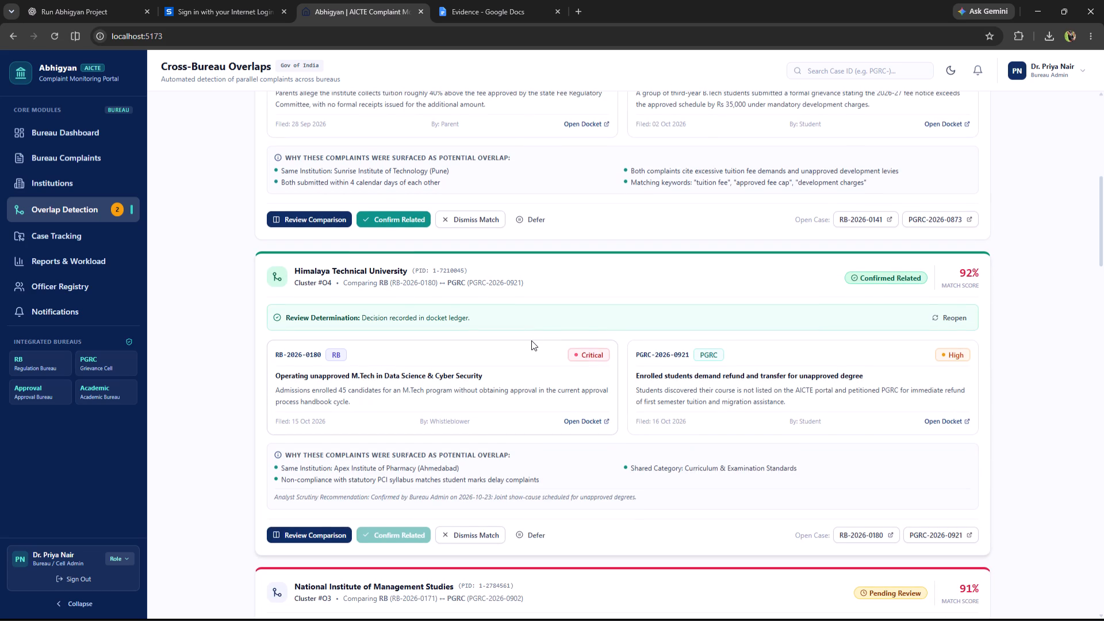
{"action": "scroll", "coordinate": [511, 216], "scroll_direction": "up", "scroll_amount": 3}
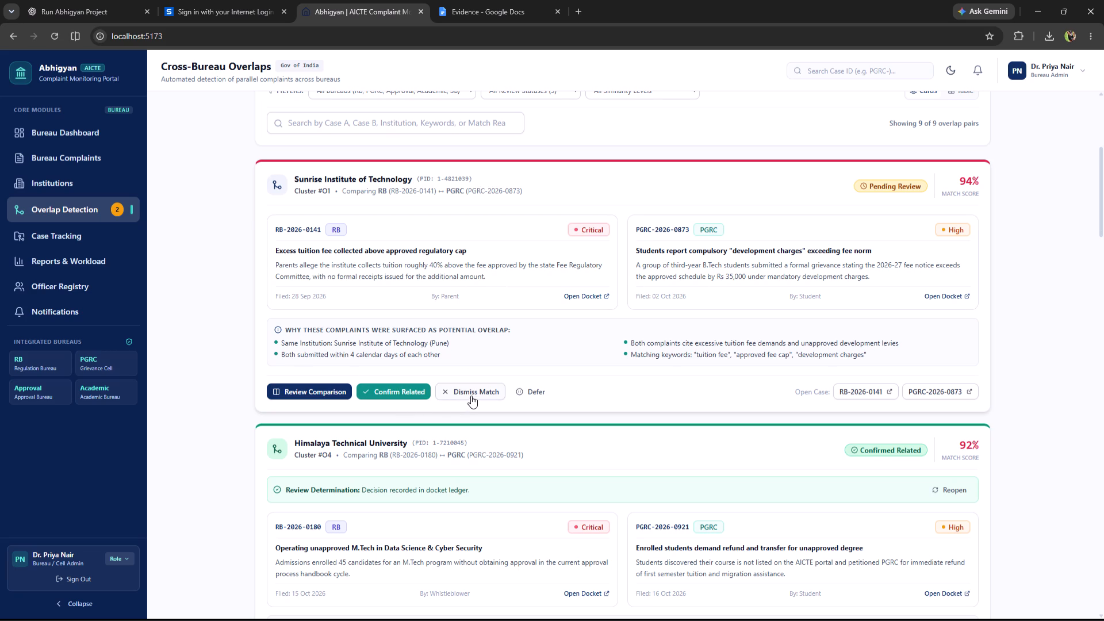
Examine the side-by-side comparison of RB-2026-0141 and PGRC-2026-0873 for Sunrise Institute of Technology, and close it.
{"action": "left_click", "coordinate": [307, 390]}
{"action": "scroll", "coordinate": [627, 289], "scroll_direction": "down", "scroll_amount": 2}
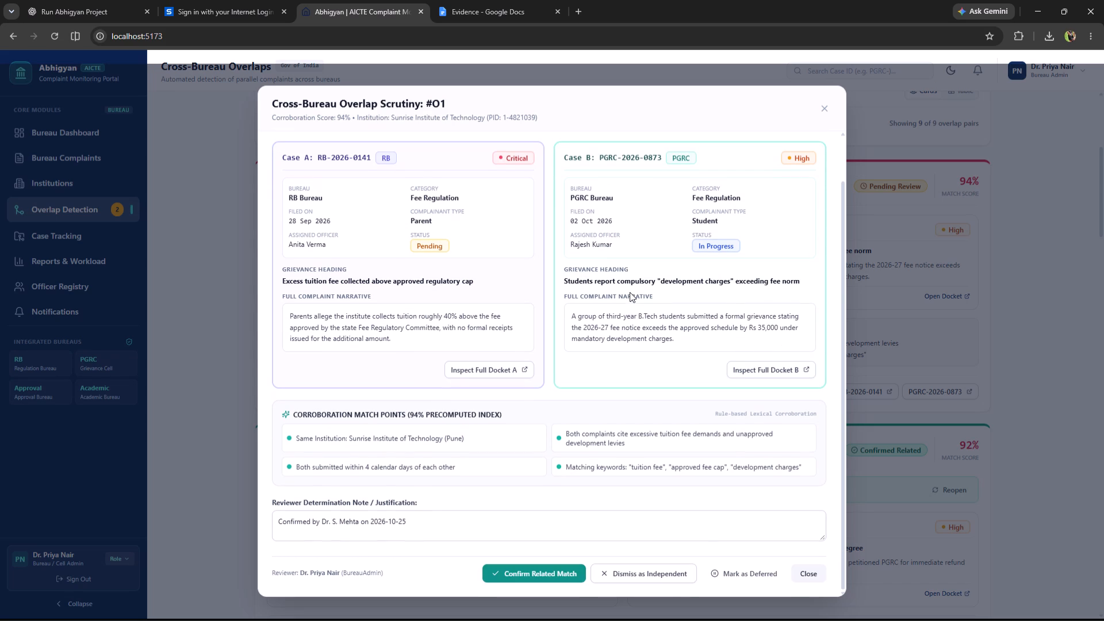
{"action": "scroll", "coordinate": [633, 328], "scroll_direction": "down", "scroll_amount": 1}
{"action": "scroll", "coordinate": [558, 450], "scroll_direction": "down", "scroll_amount": 1}
{"action": "scroll", "coordinate": [562, 448], "scroll_direction": "up", "scroll_amount": 2}
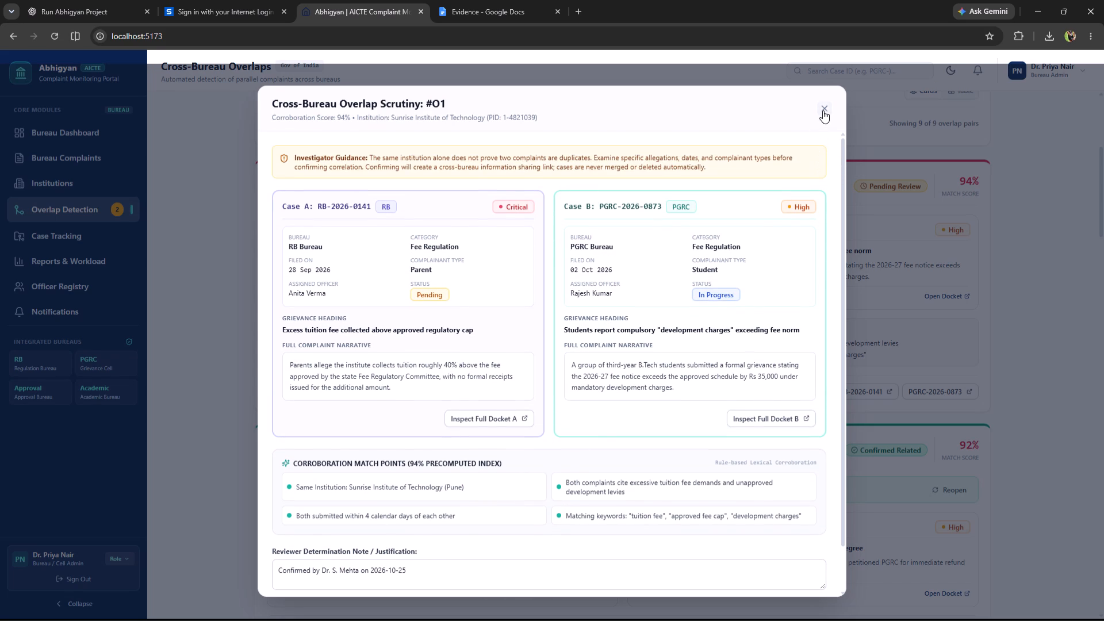
{"action": "left_click", "coordinate": [823, 110]}
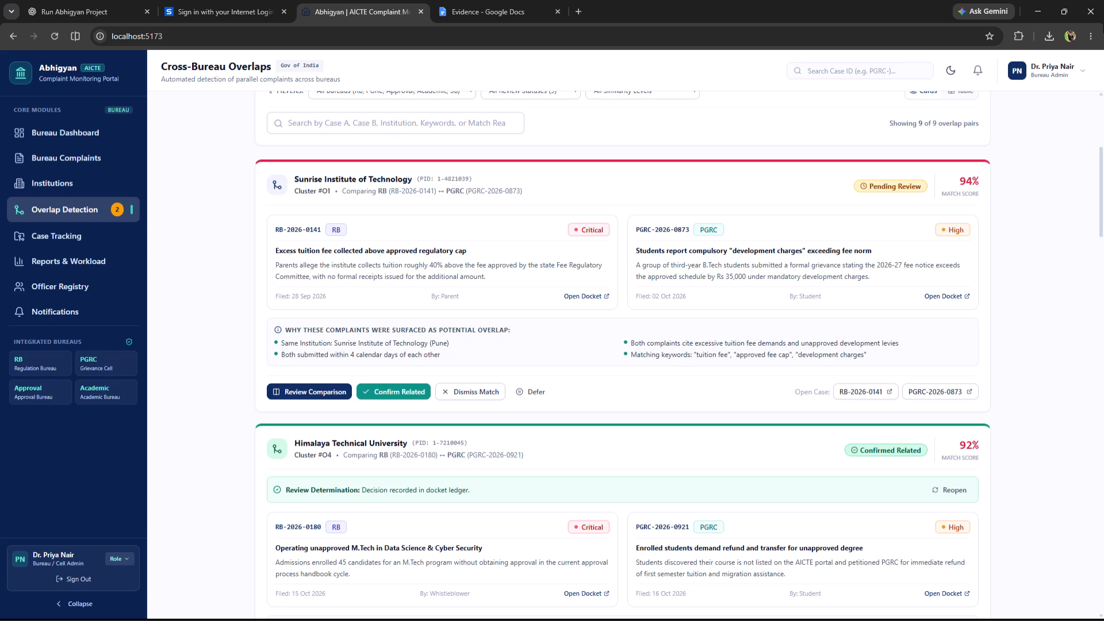
Confirm the Sunrise Institute of Technology overlap between RB-2026-0141 and PGRC-2026-0873 as related.
{"action": "left_click", "coordinate": [416, 392]}
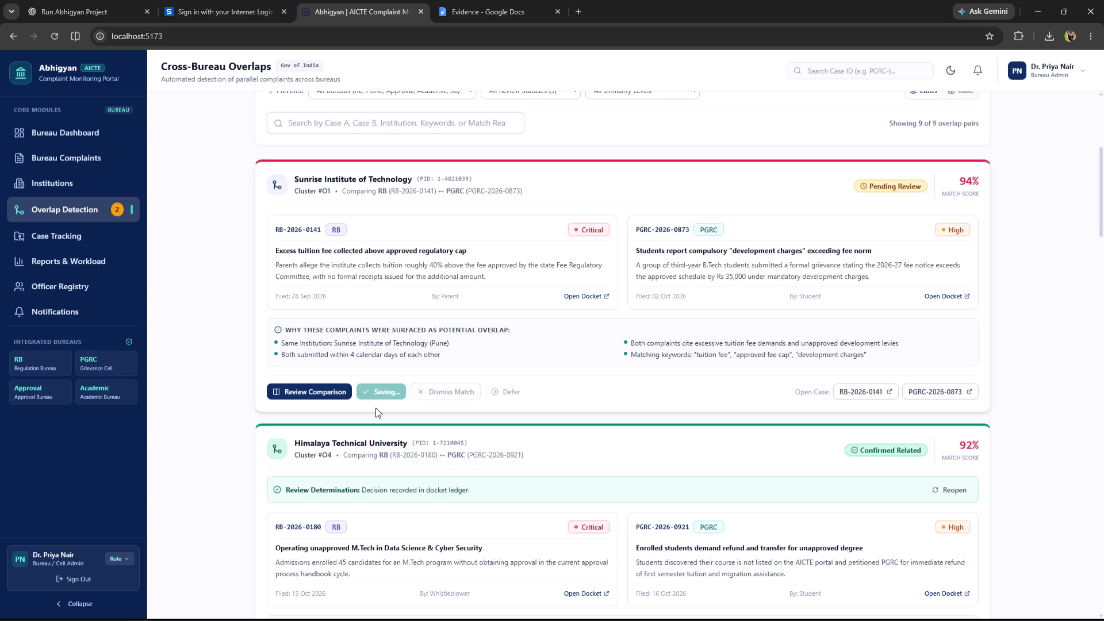
Dismiss the Sunrise Institute of Technology overlap match between RB-2026-0141 and PGRC-2026-0873.
{"action": "scroll", "coordinate": [428, 390], "scroll_direction": "down", "scroll_amount": 5}
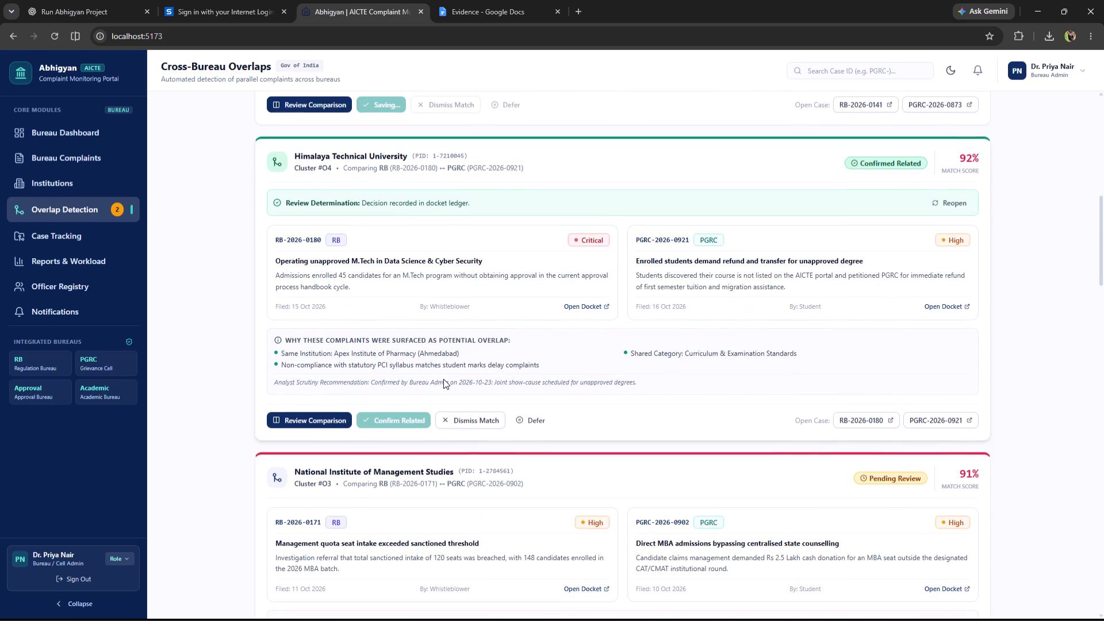
{"action": "scroll", "coordinate": [446, 378], "scroll_direction": "up", "scroll_amount": 1}
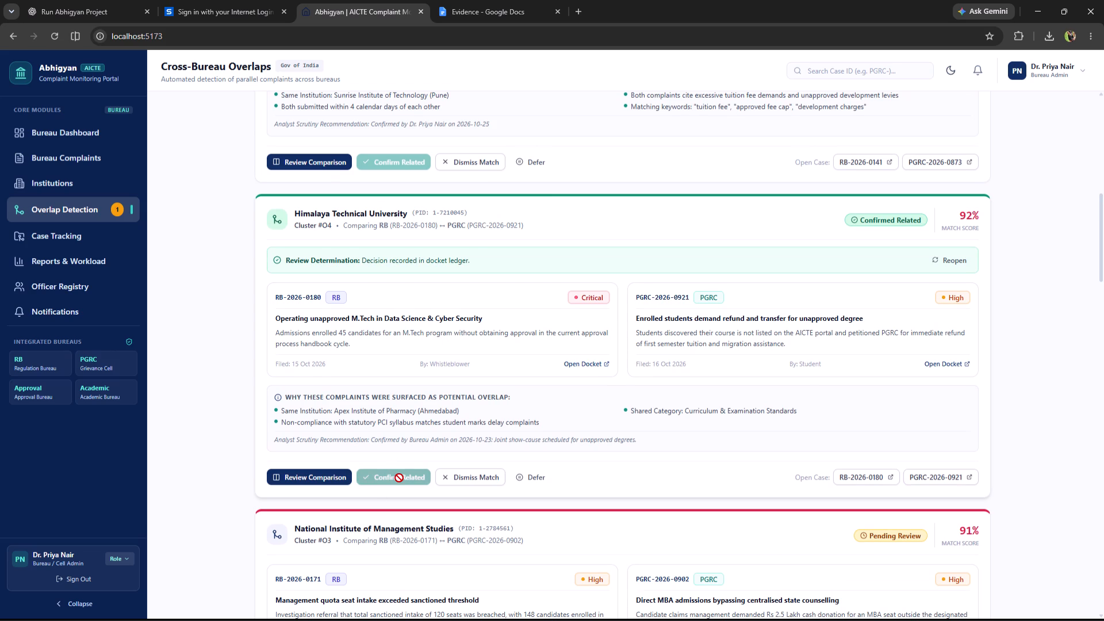
{"action": "scroll", "coordinate": [428, 389], "scroll_direction": "down", "scroll_amount": 2}
{"action": "scroll", "coordinate": [428, 388], "scroll_direction": "up", "scroll_amount": 4}
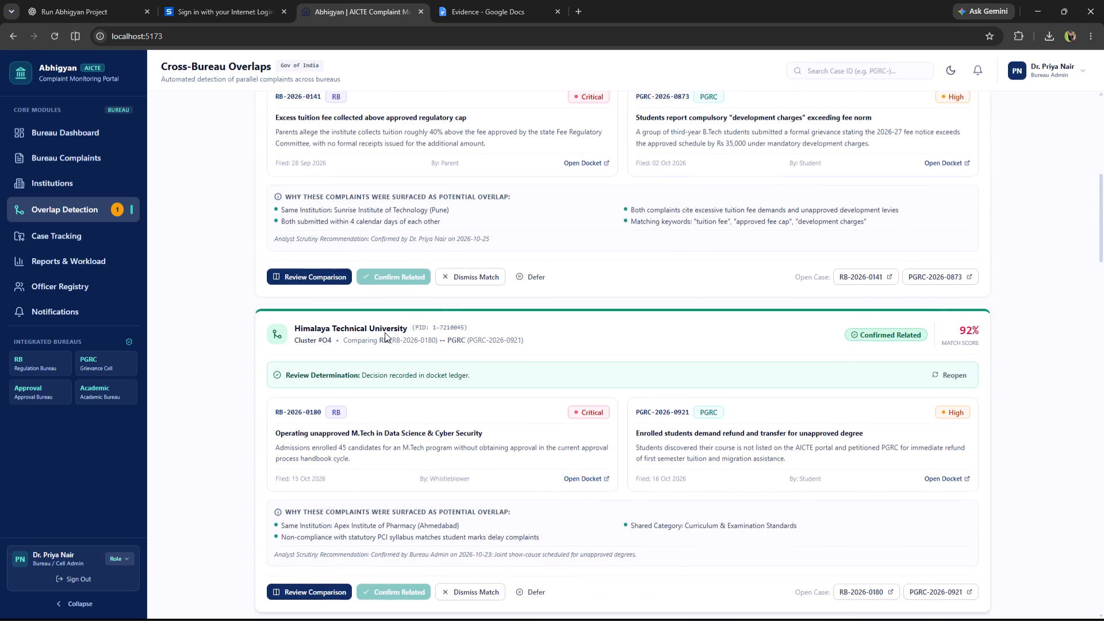
{"action": "scroll", "coordinate": [404, 278], "scroll_direction": "up", "scroll_amount": 2}
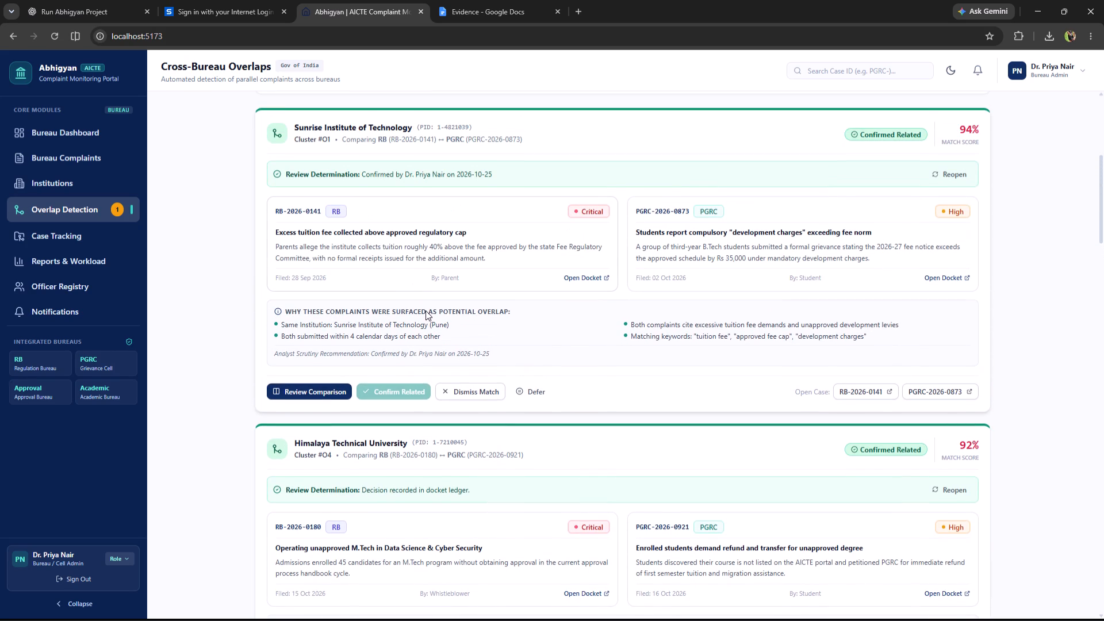
{"action": "double_click", "coordinate": [480, 398]}
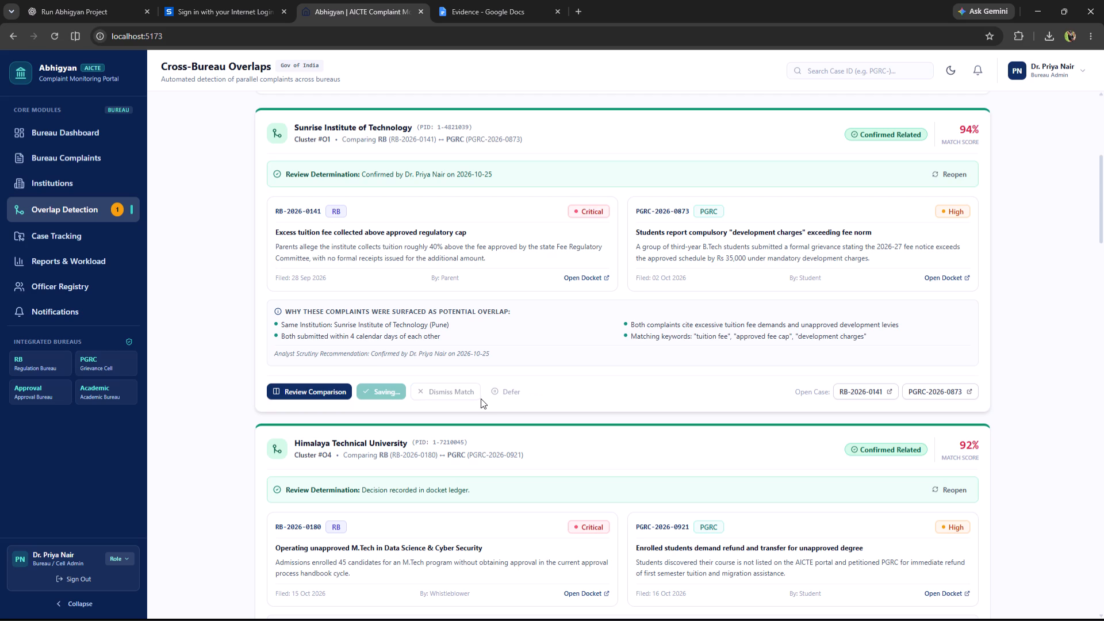
{"action": "scroll", "coordinate": [540, 339], "scroll_direction": "up", "scroll_amount": 3}
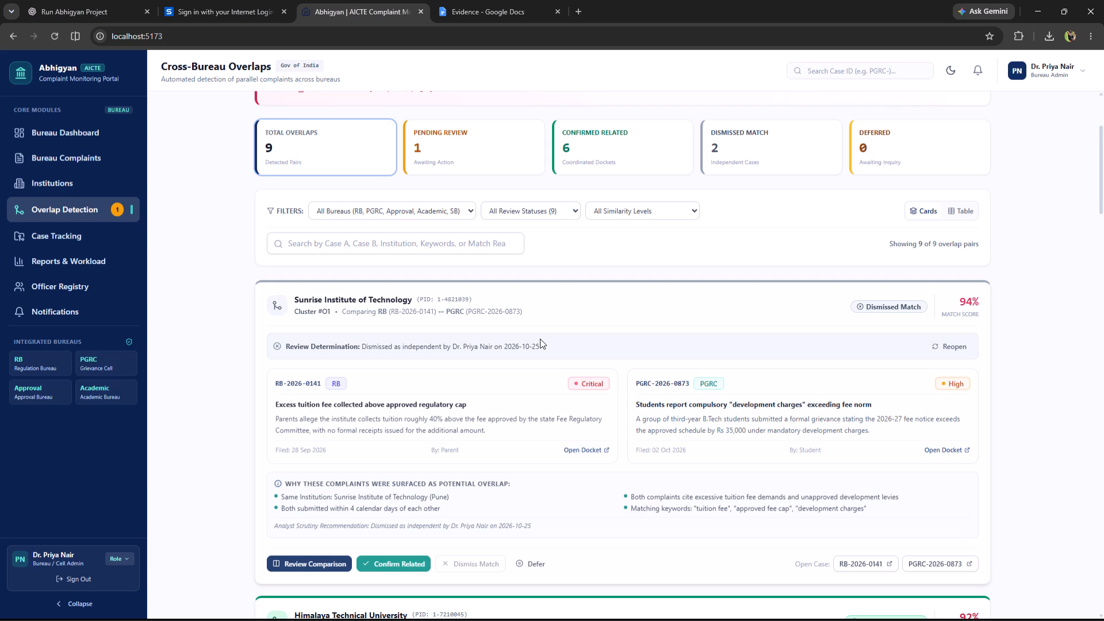
Sign out of Abhigyan and sign back in as Bureau / Cell Admin.
{"action": "left_click", "coordinate": [94, 578]}
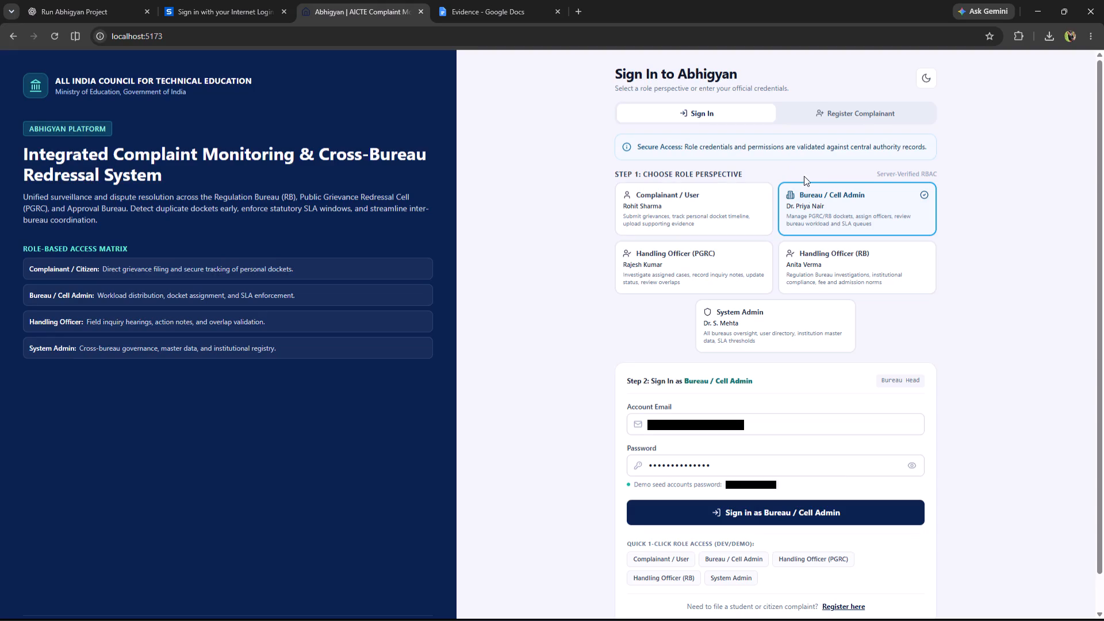
{"action": "left_click", "coordinate": [753, 512]}
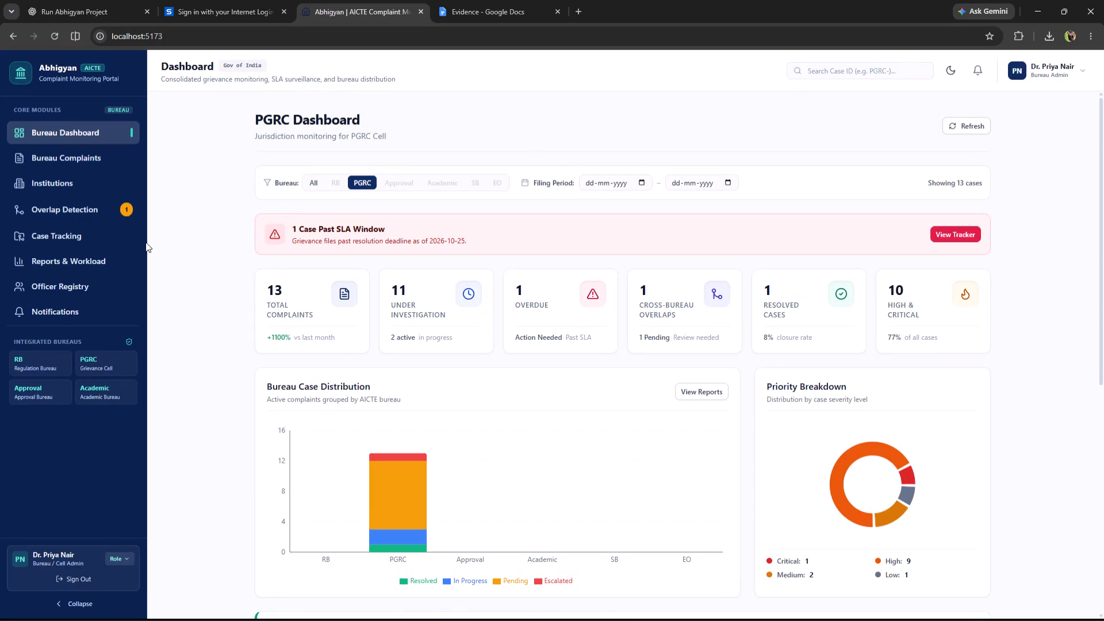
Look over the PGRC Dashboard and try its RB, Approval and All bureau filters, returning the filter to PGRC.
{"action": "scroll", "coordinate": [714, 339], "scroll_direction": "down", "scroll_amount": 11}
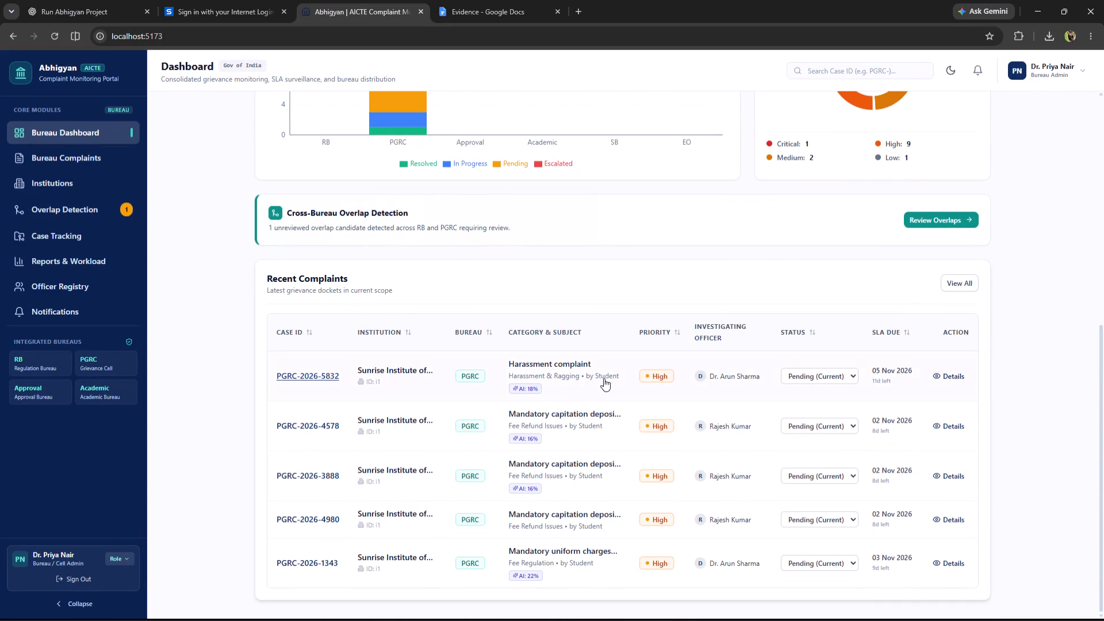
{"action": "scroll", "coordinate": [501, 240], "scroll_direction": "up", "scroll_amount": 8}
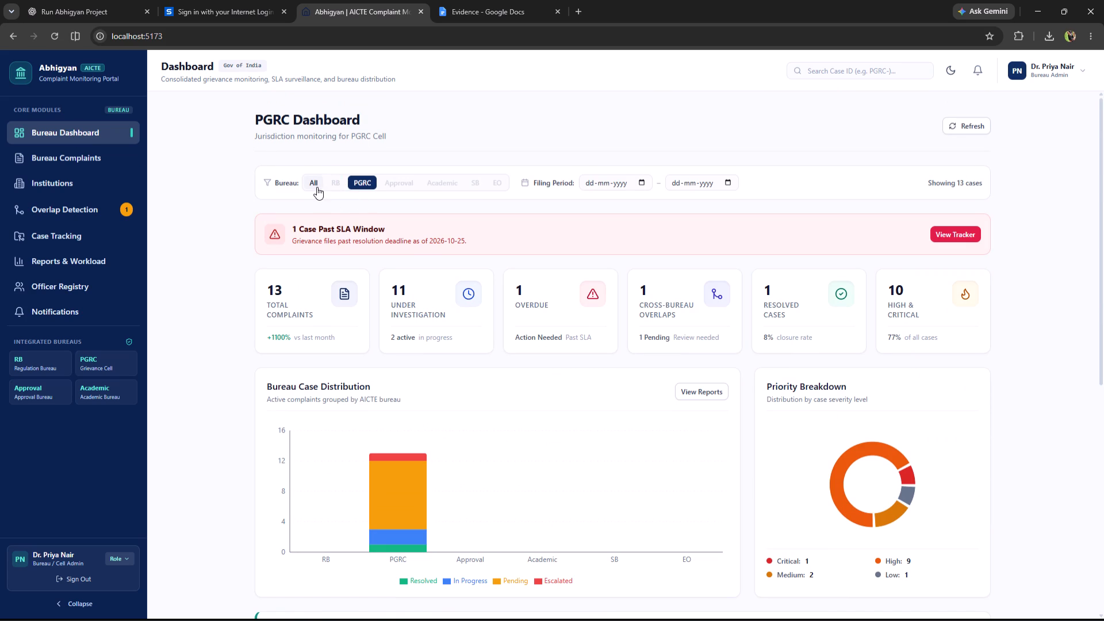
{"action": "left_click", "coordinate": [331, 184]}
{"action": "left_click_drag", "start_coordinate": [384, 190], "coordinate": [392, 187]}
{"action": "left_click", "coordinate": [397, 184]}
{"action": "left_click", "coordinate": [407, 182]}
{"action": "left_click", "coordinate": [397, 180]}
{"action": "left_click", "coordinate": [457, 151]}
{"action": "scroll", "coordinate": [440, 209], "scroll_direction": "down", "scroll_amount": 3}
{"action": "scroll", "coordinate": [436, 195], "scroll_direction": "up", "scroll_amount": 3}
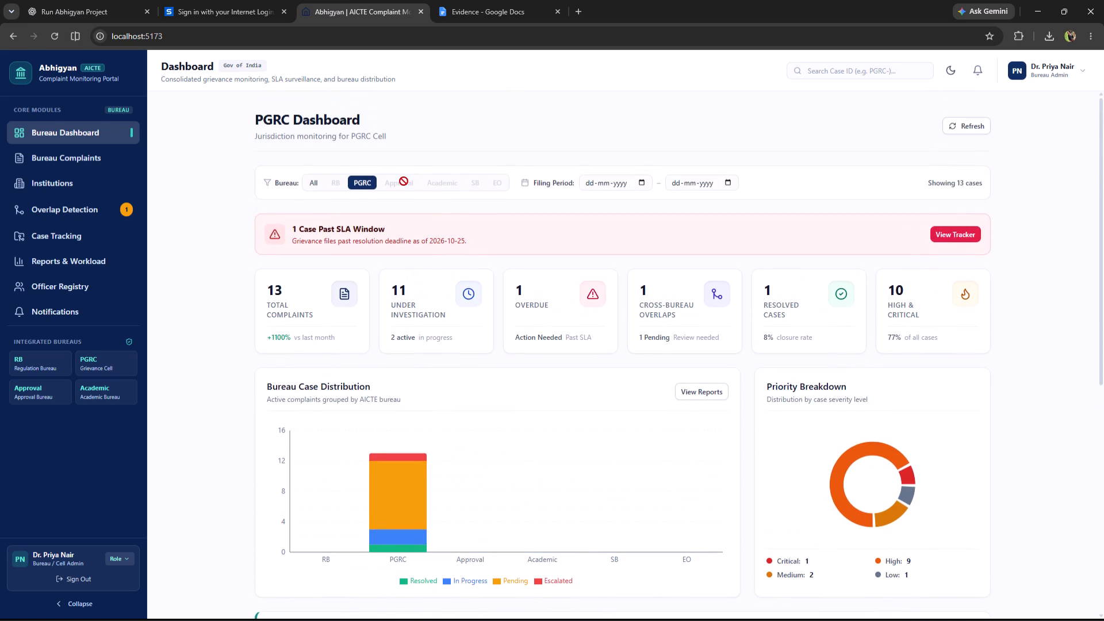
{"action": "left_click", "coordinate": [404, 181]}
{"action": "left_click", "coordinate": [315, 181]}
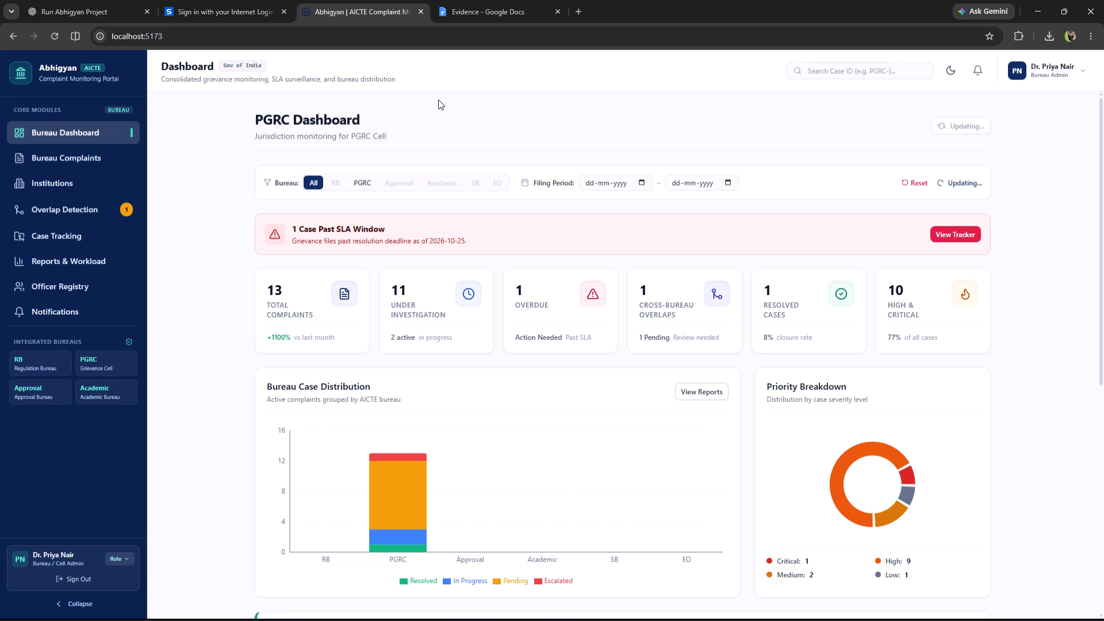
{"action": "left_click", "coordinate": [352, 178]}
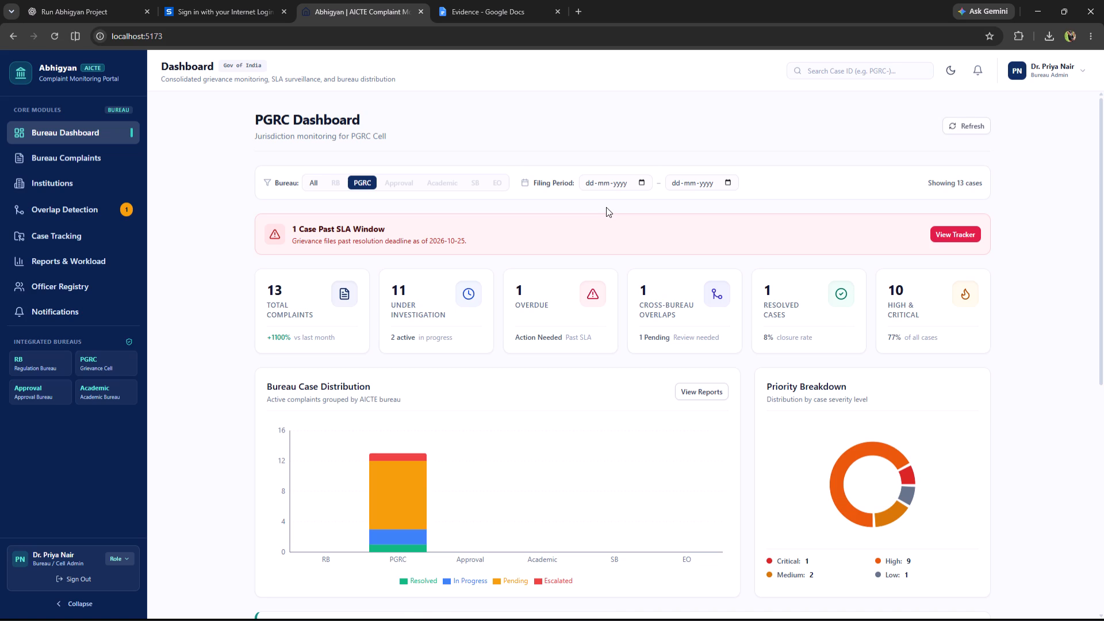
Open the cross-bureau overlaps review from the dashboard's Cross-Bureau Overlap Detection section.
{"action": "scroll", "coordinate": [612, 208], "scroll_direction": "down", "scroll_amount": 5}
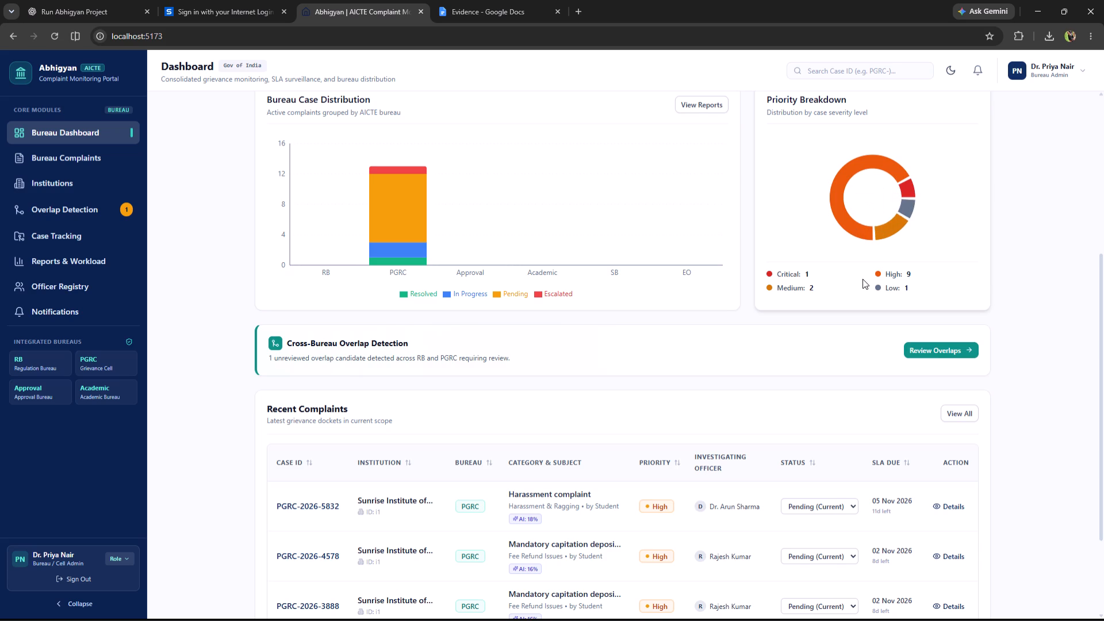
{"action": "scroll", "coordinate": [876, 266], "scroll_direction": "down", "scroll_amount": 5}
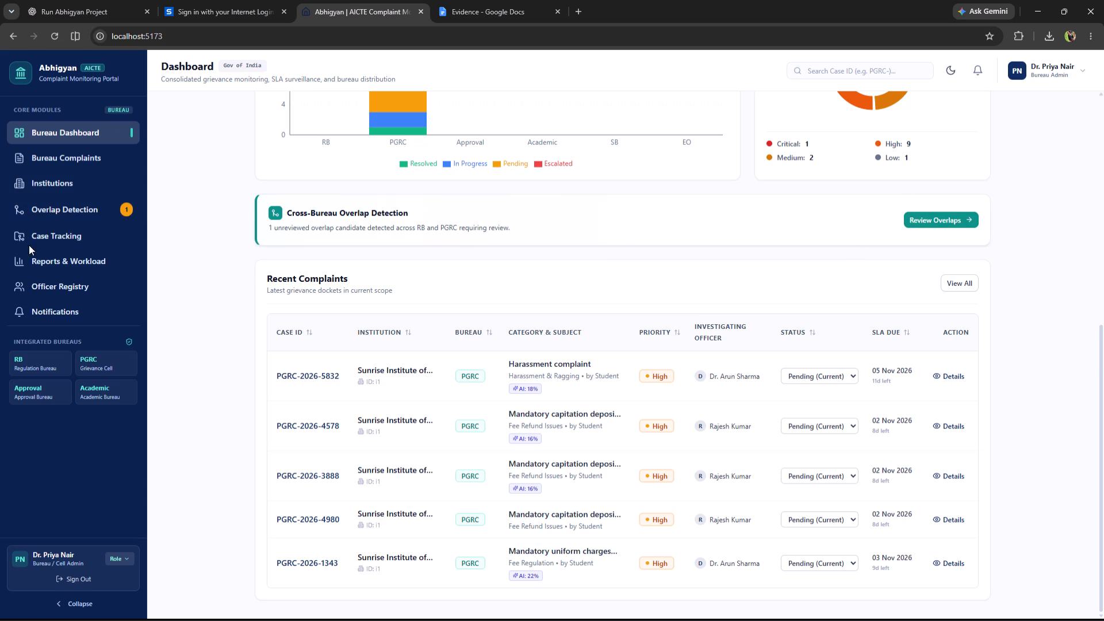
{"action": "left_click", "coordinate": [953, 221]}
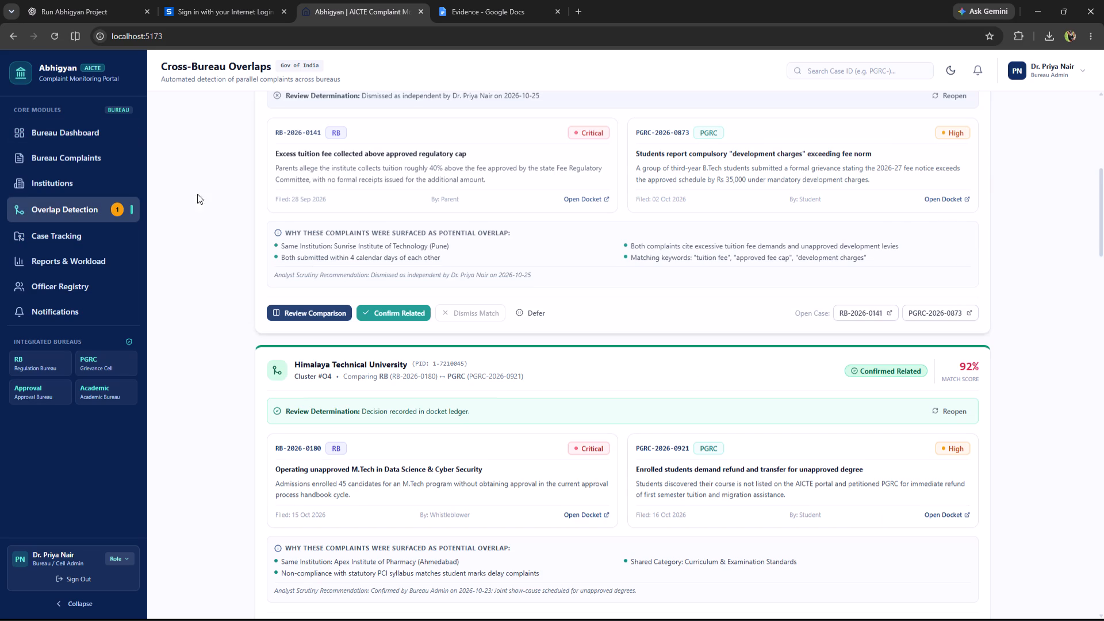
{"action": "left_click", "coordinate": [83, 158]}
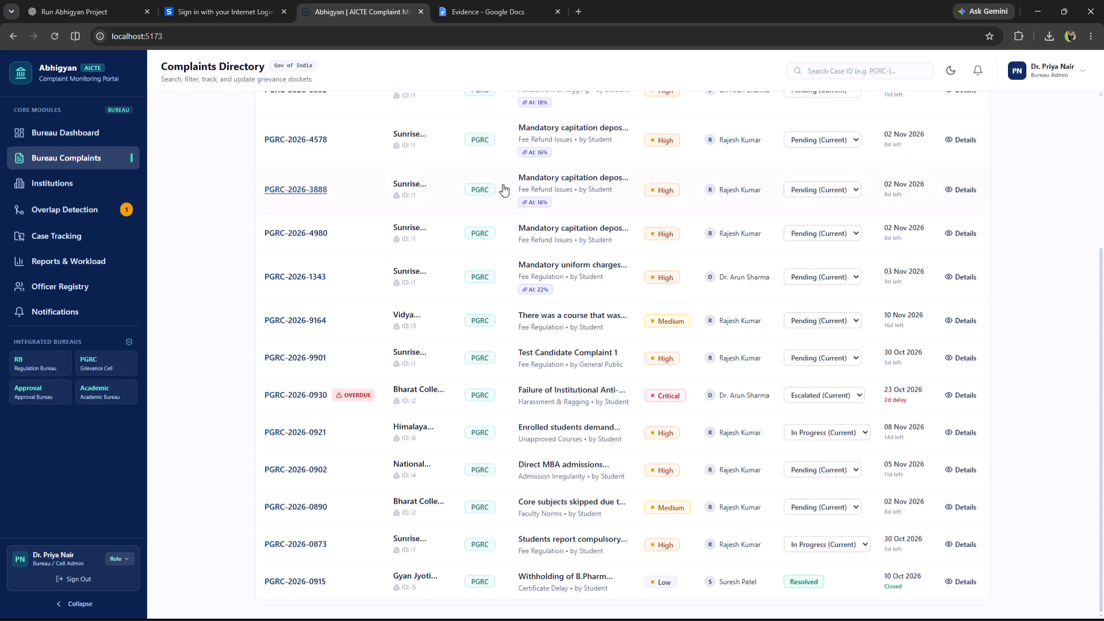
{"action": "scroll", "coordinate": [789, 189], "scroll_direction": "up", "scroll_amount": 5}
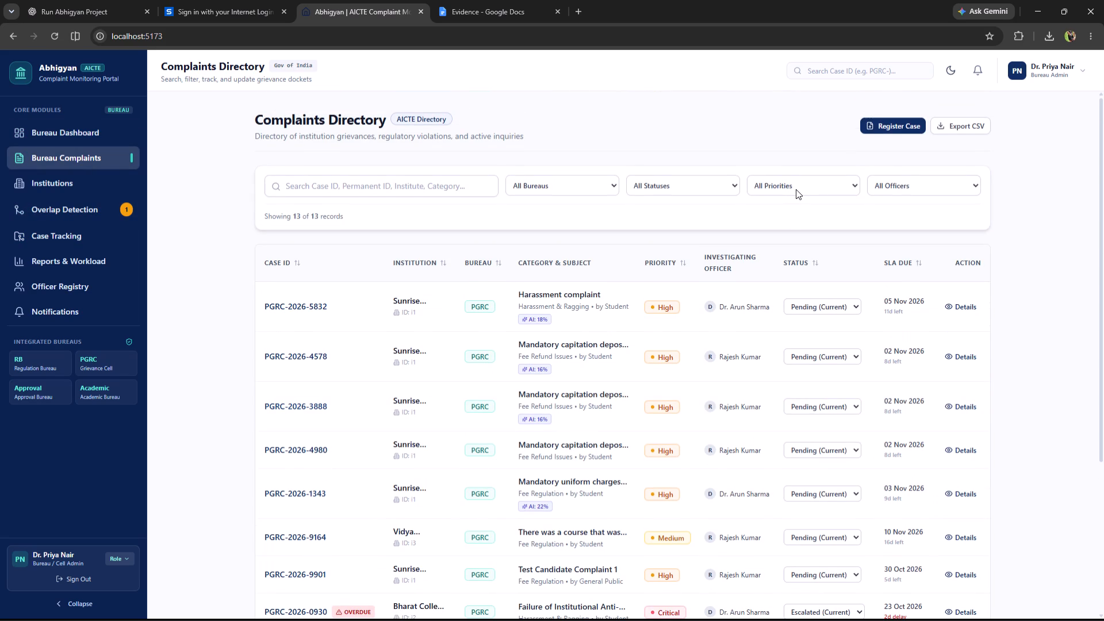
{"action": "scroll", "coordinate": [796, 189], "scroll_direction": "down", "scroll_amount": 8}
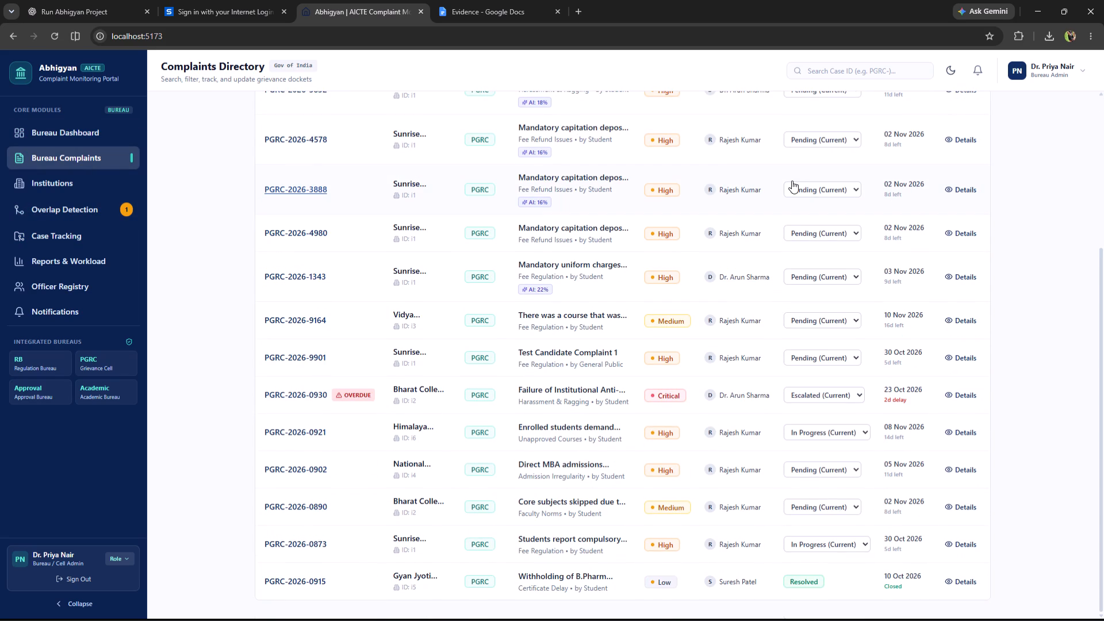
{"action": "scroll", "coordinate": [497, 254], "scroll_direction": "up", "scroll_amount": 3}
{"action": "scroll", "coordinate": [493, 255], "scroll_direction": "down", "scroll_amount": 5}
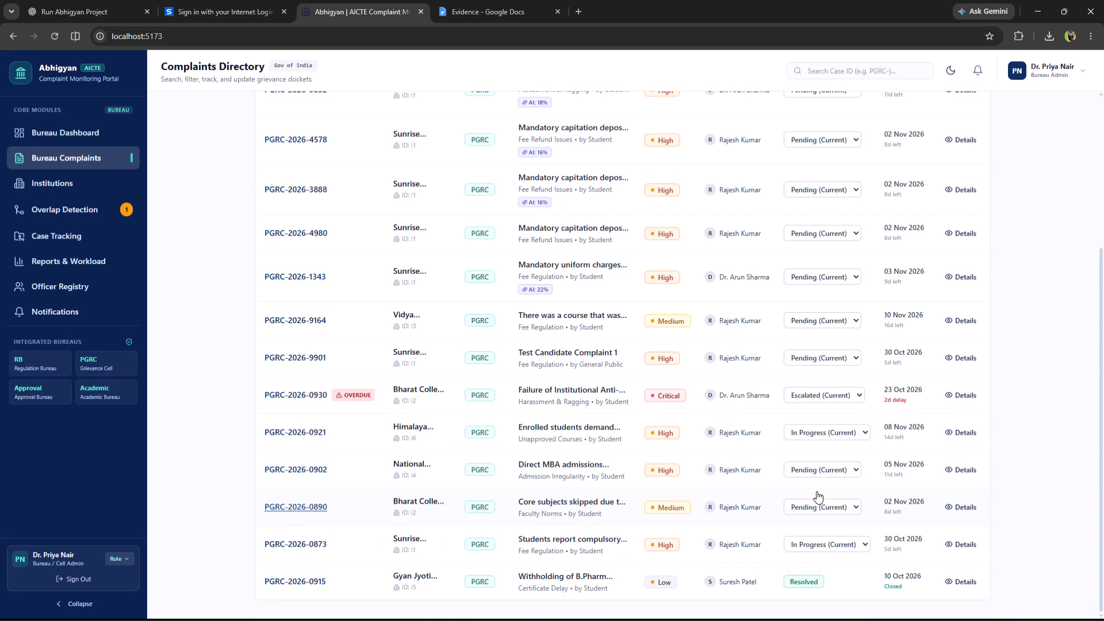
{"action": "left_click", "coordinate": [844, 505]}
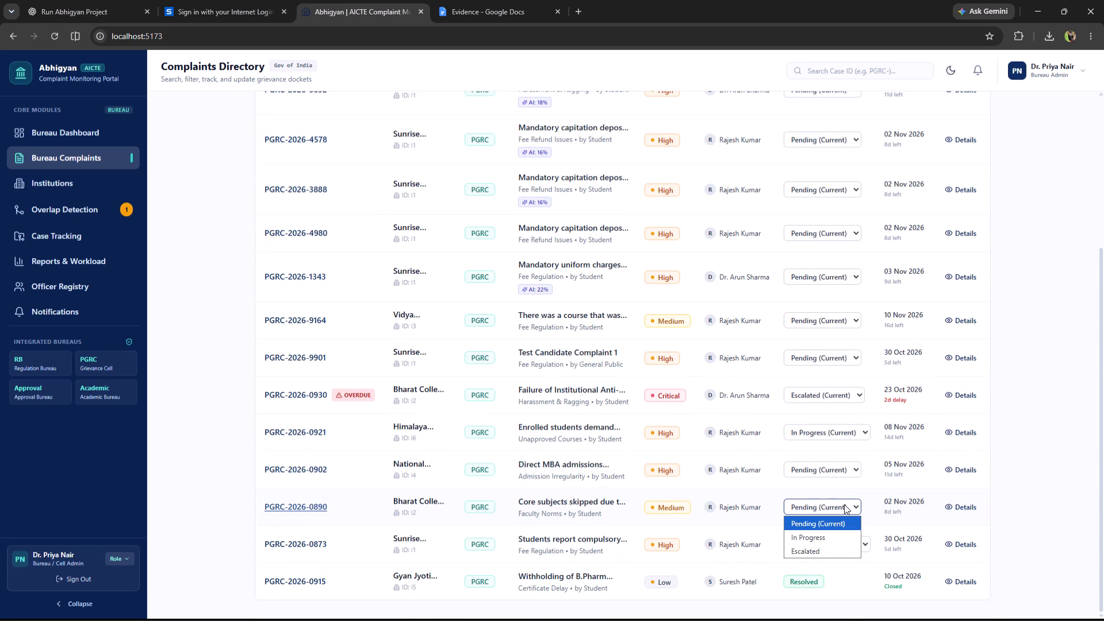
{"action": "left_click", "coordinate": [844, 503]}
{"action": "scroll", "coordinate": [954, 266], "scroll_direction": "up", "scroll_amount": 1}
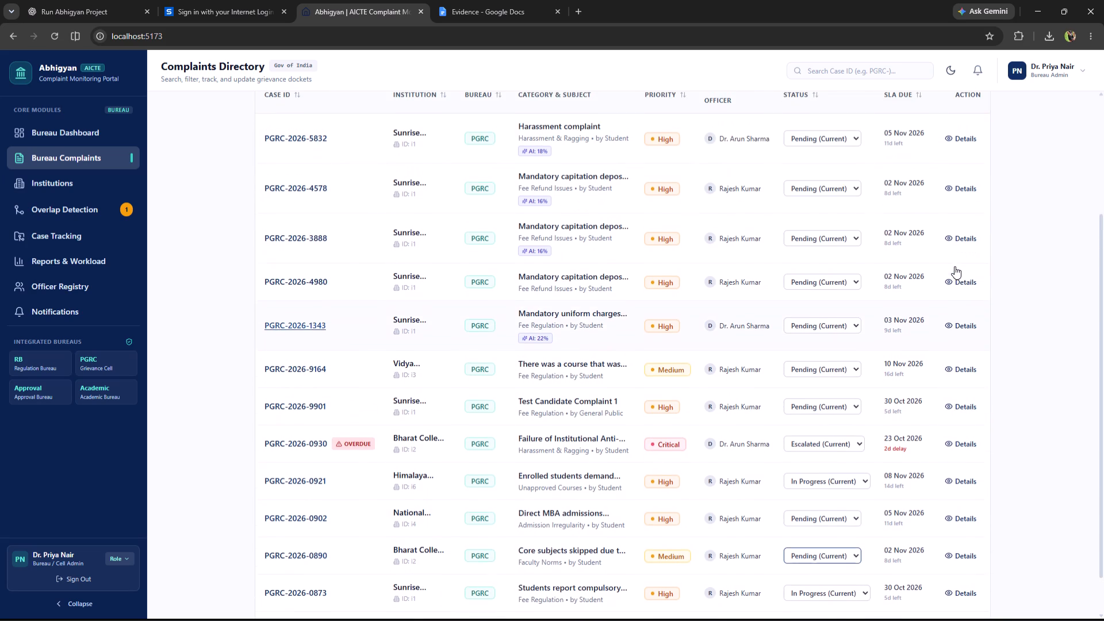
{"action": "scroll", "coordinate": [953, 279], "scroll_direction": "up", "scroll_amount": 1}
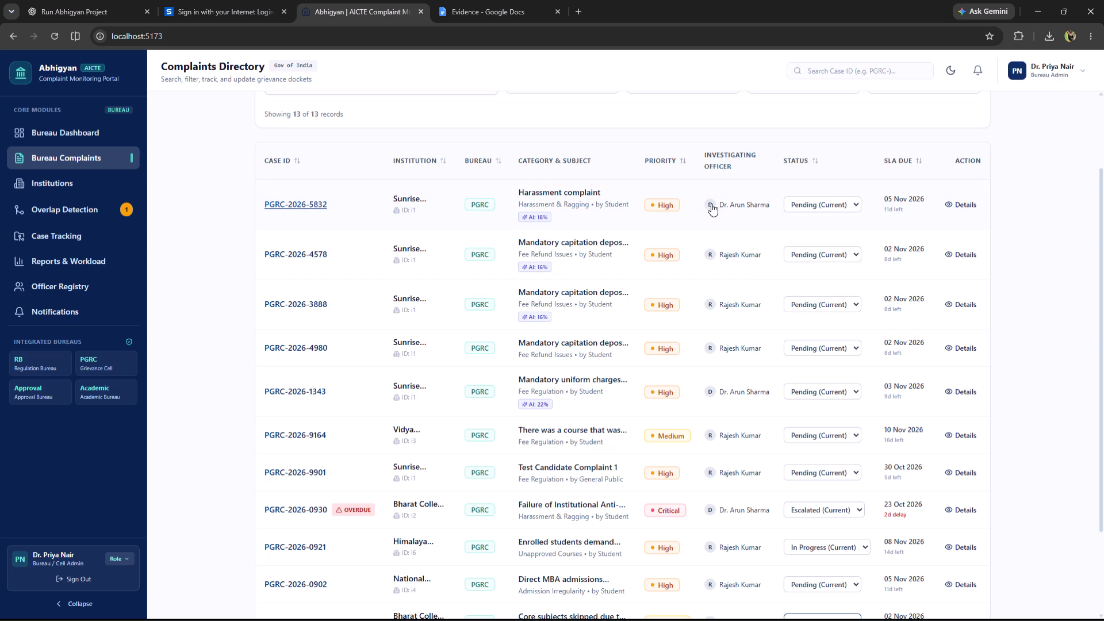
{"action": "scroll", "coordinate": [750, 247], "scroll_direction": "down", "scroll_amount": 8}
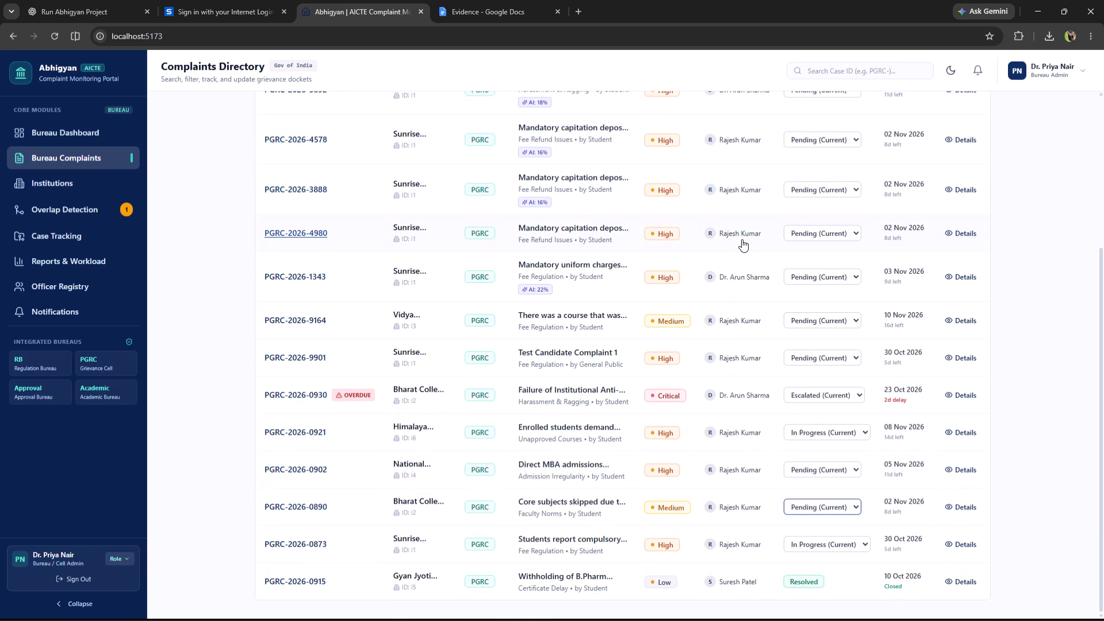
{"action": "scroll", "coordinate": [742, 239], "scroll_direction": "down", "scroll_amount": 7}
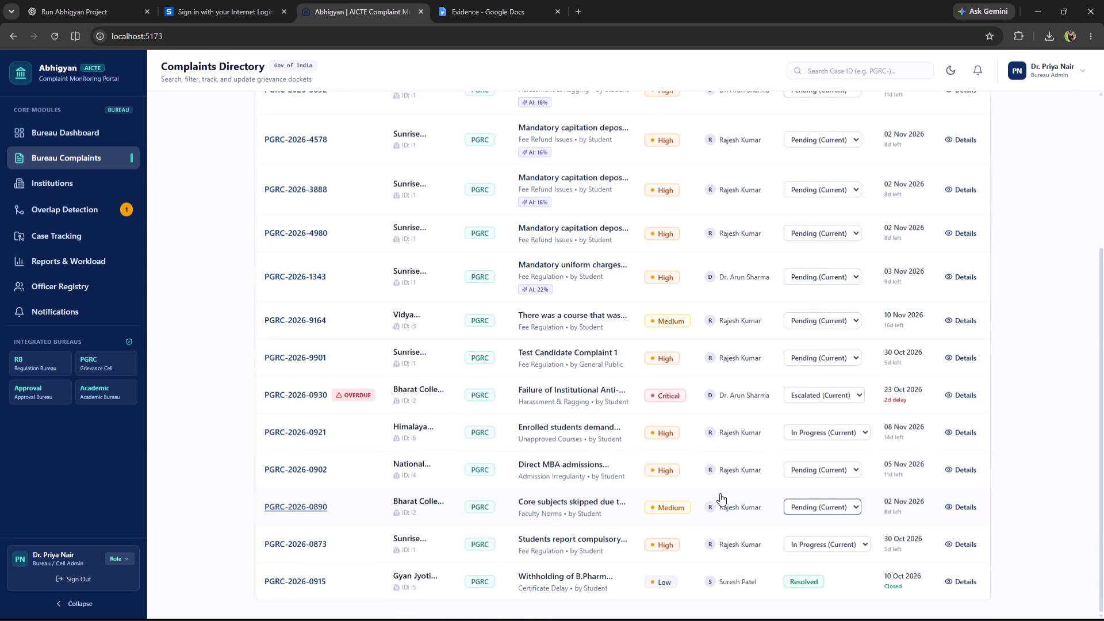
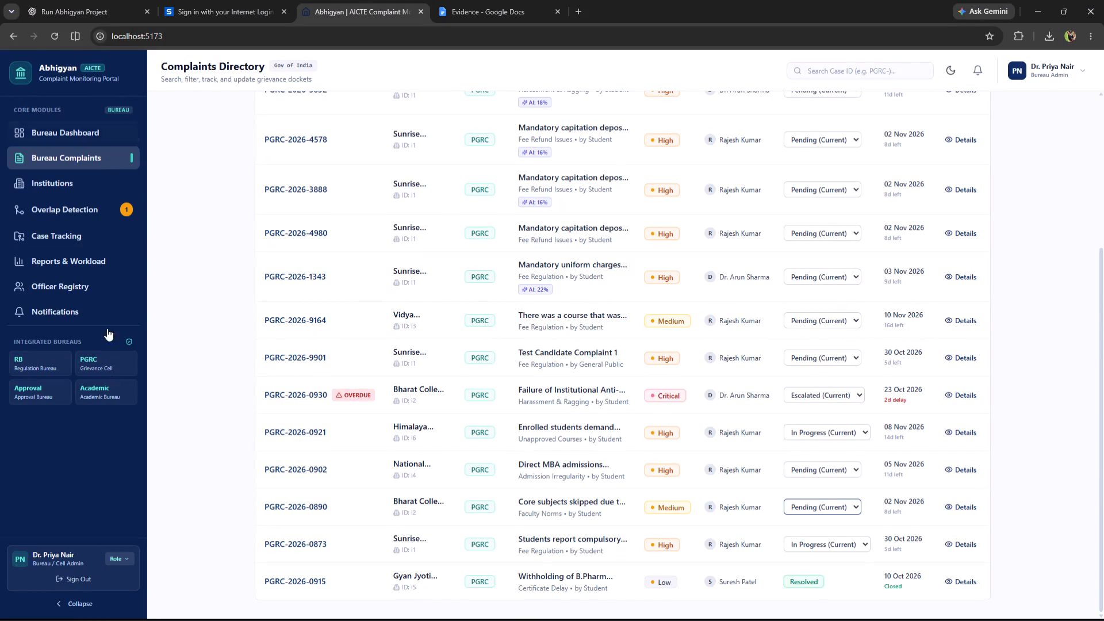
Sign out of Abhigyan and sign back in as System Admin.
{"action": "left_click", "coordinate": [82, 577]}
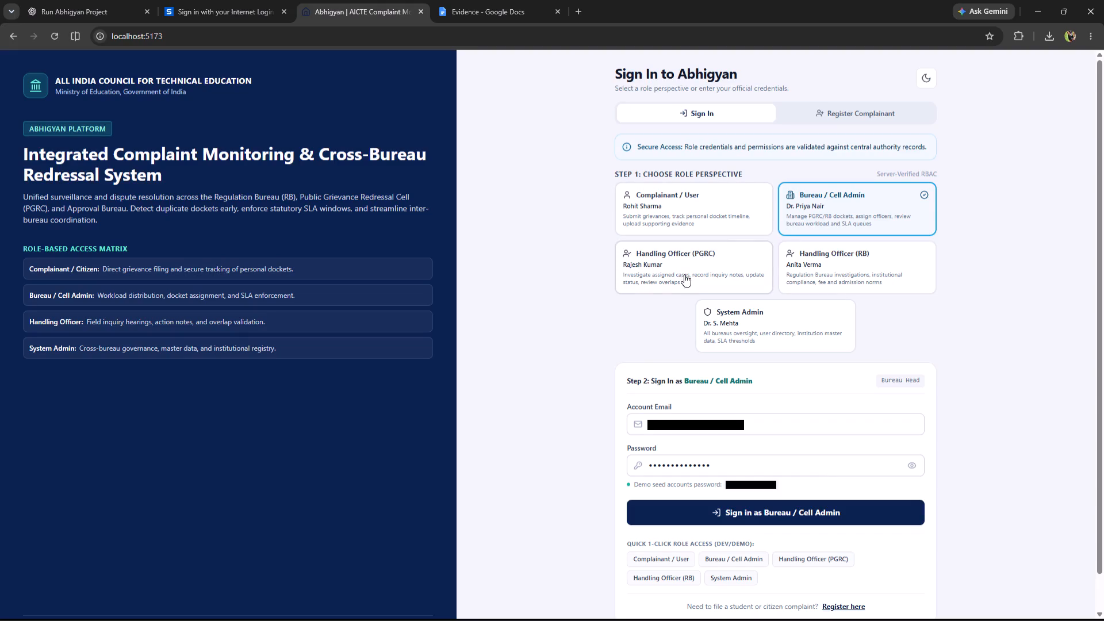
{"action": "left_click", "coordinate": [771, 317]}
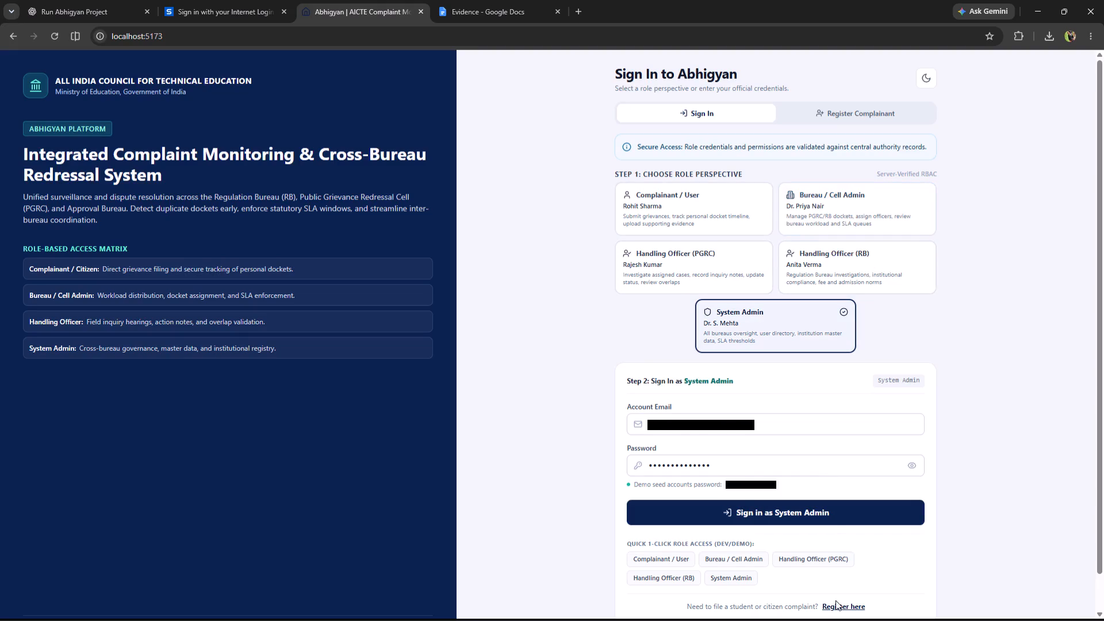
{"action": "left_click", "coordinate": [835, 509]}
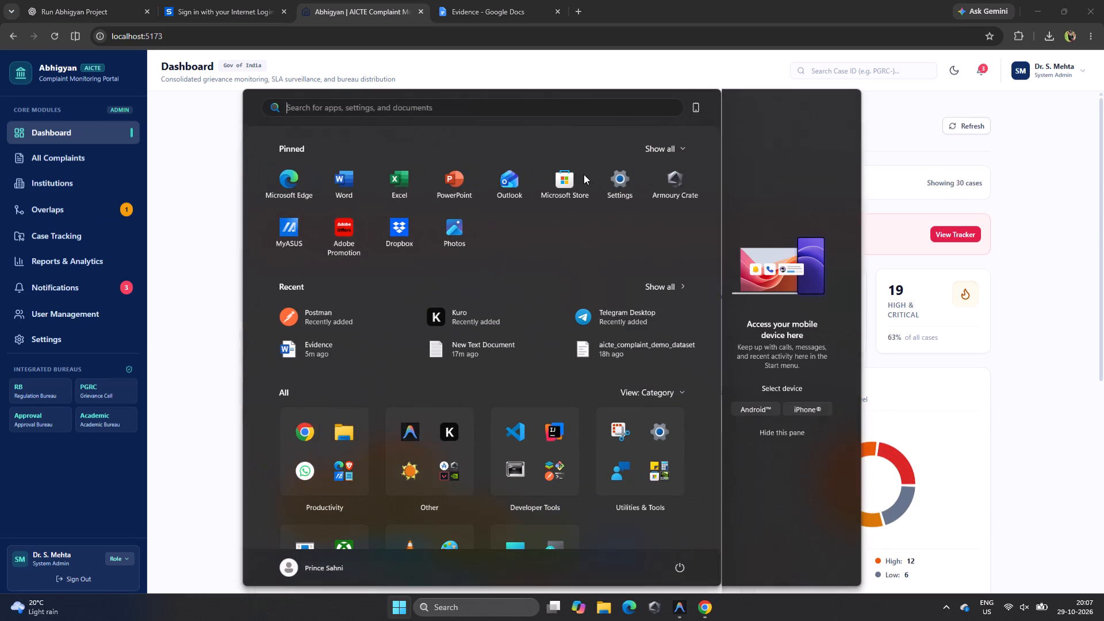
Search the web in a new tab for "recording software for windows 11".
{"action": "left_click", "coordinate": [580, 4]}
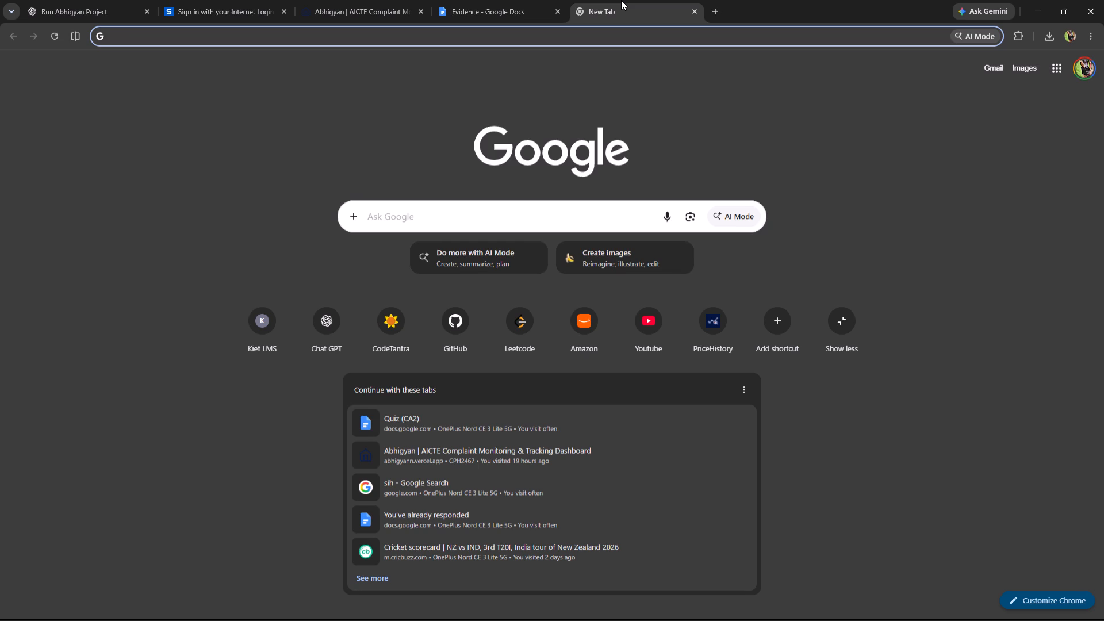
{"action": "type", "text": "recording"}
{"action": "key", "text": "space"}
{"action": "type", "text": "software"}
{"action": "key", "text": "space"}
{"action": "key", "text": "Down"}
{"action": "key", "text": "Down"}
{"action": "key", "text": "Return"}
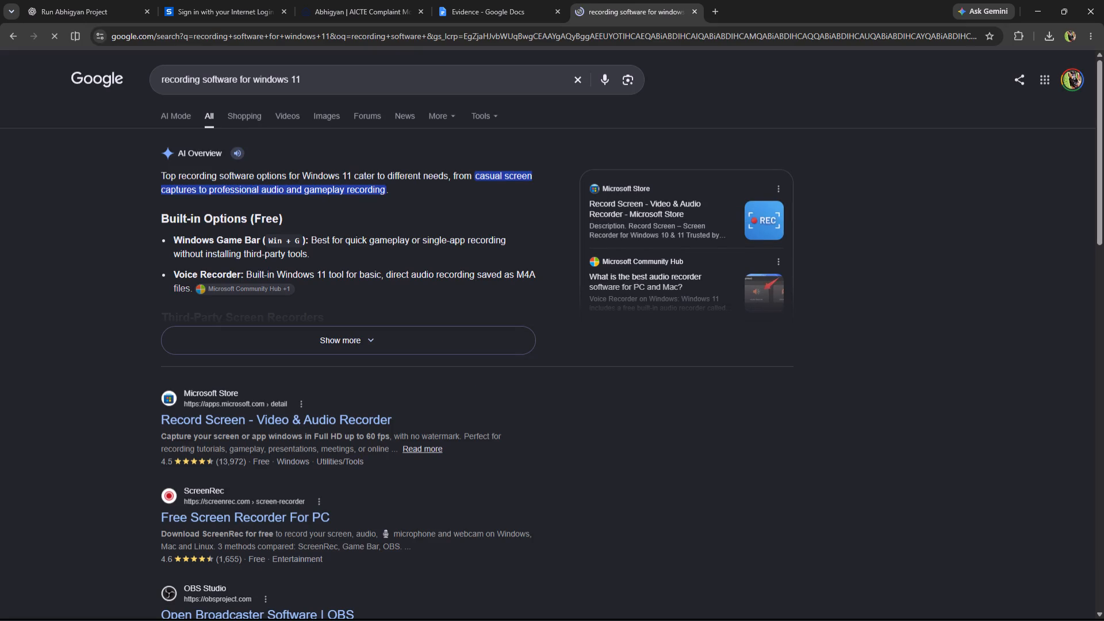
Look through the suggested screen recorders, open the OBS Studio website, and download its Windows installer.
{"action": "left_click", "coordinate": [438, 328]}
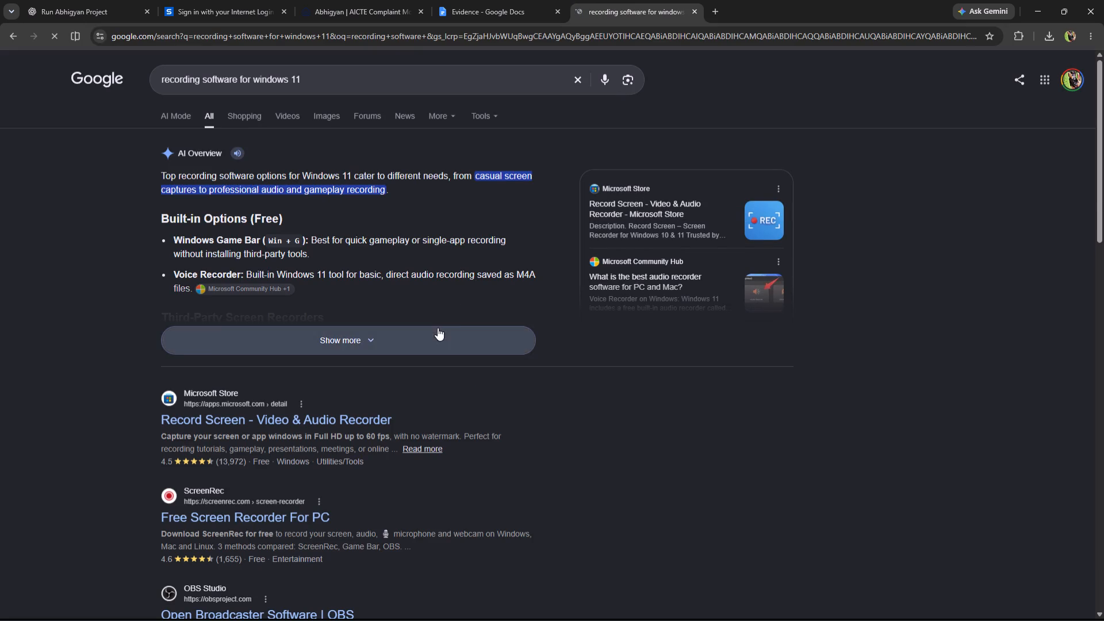
{"action": "scroll", "coordinate": [438, 328], "scroll_direction": "down", "scroll_amount": 2}
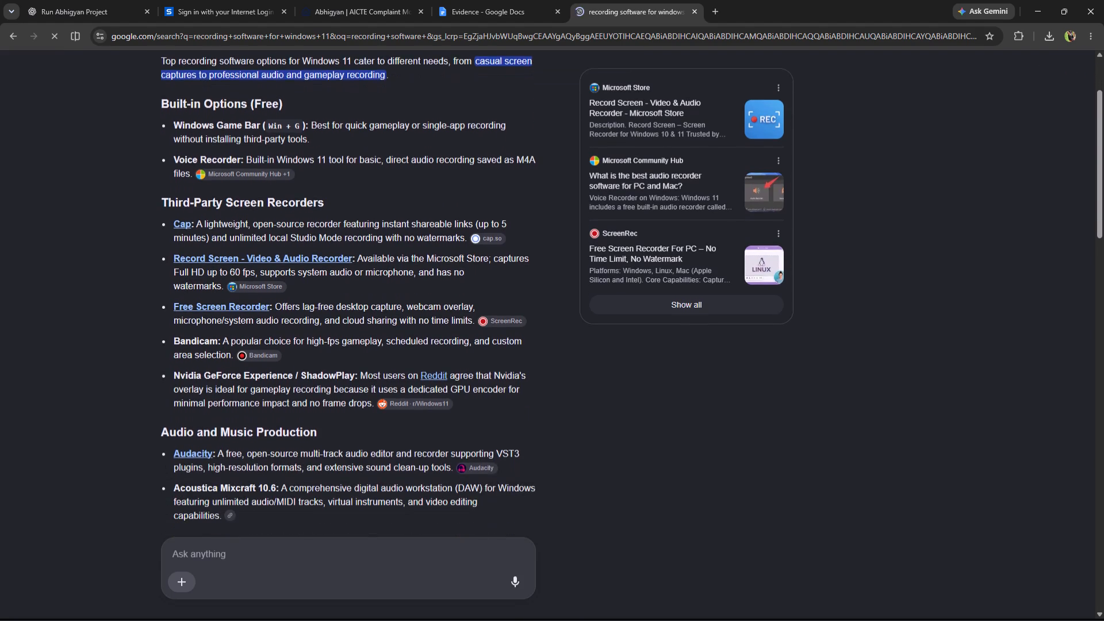
{"action": "scroll", "coordinate": [438, 328], "scroll_direction": "down", "scroll_amount": 9}
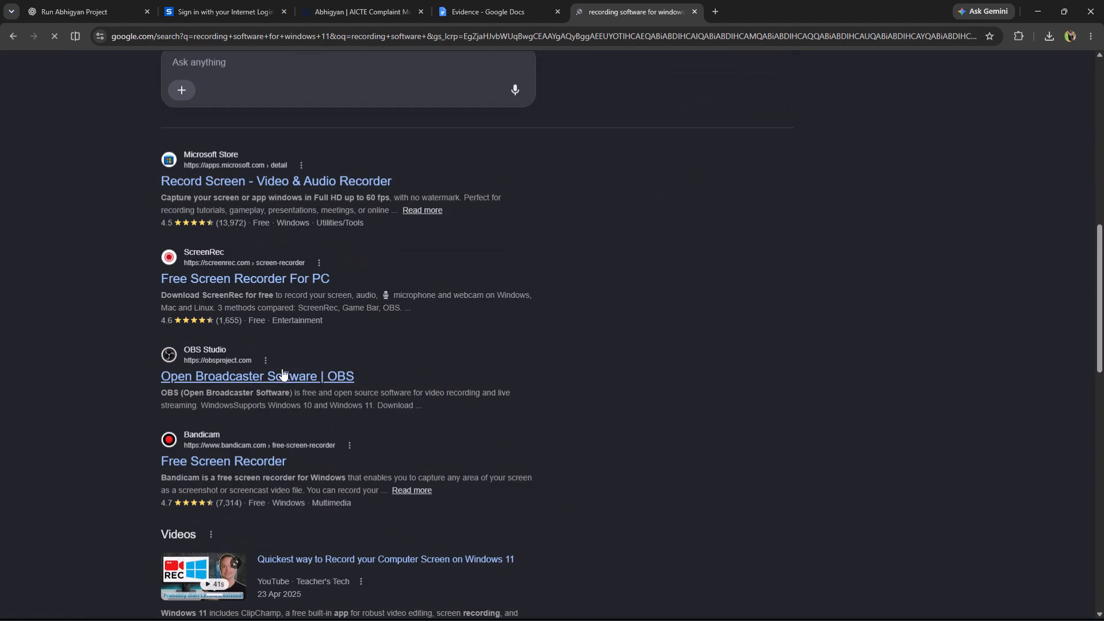
{"action": "left_click", "coordinate": [282, 369]}
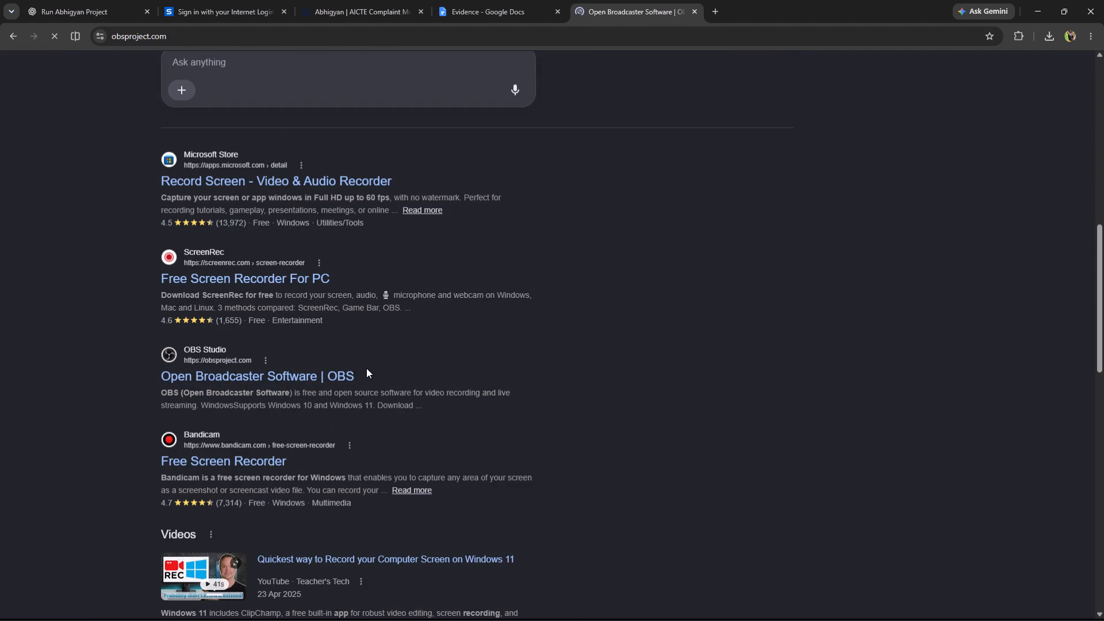
{"action": "left_click", "coordinate": [421, 287]}
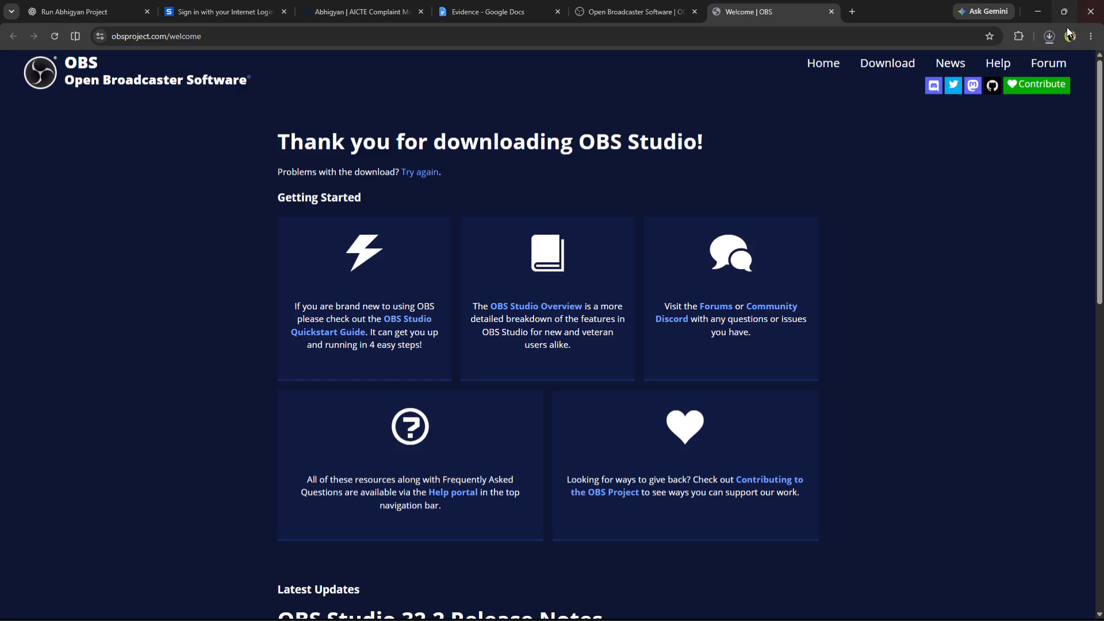
Open the browser's full download history and close both OBS website tabs.
{"action": "left_click", "coordinate": [1050, 29]}
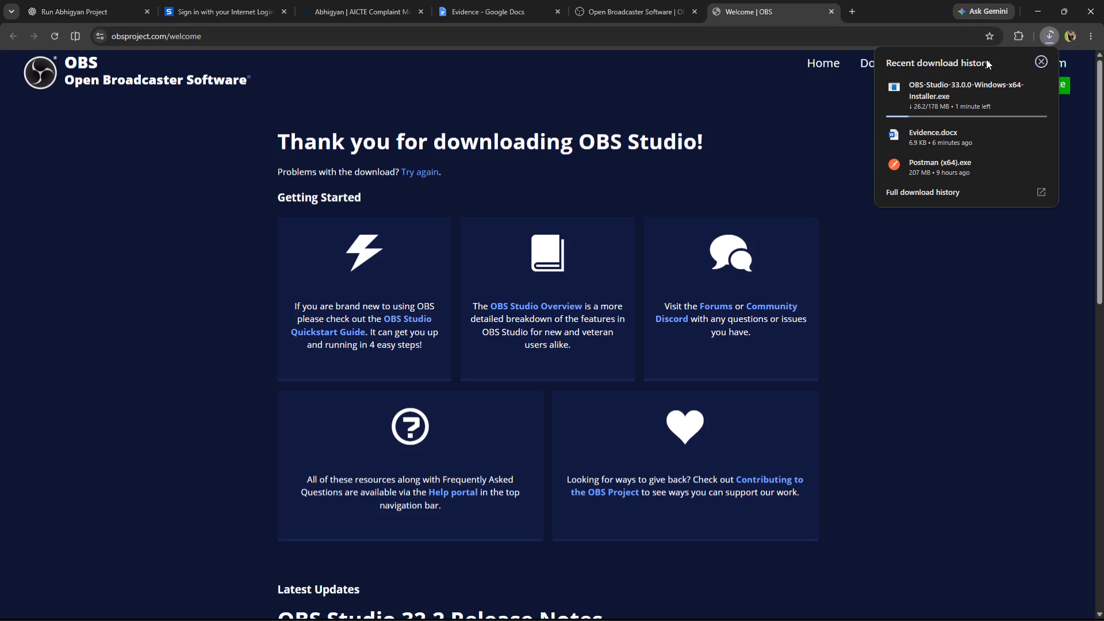
{"action": "left_click", "coordinate": [959, 187]}
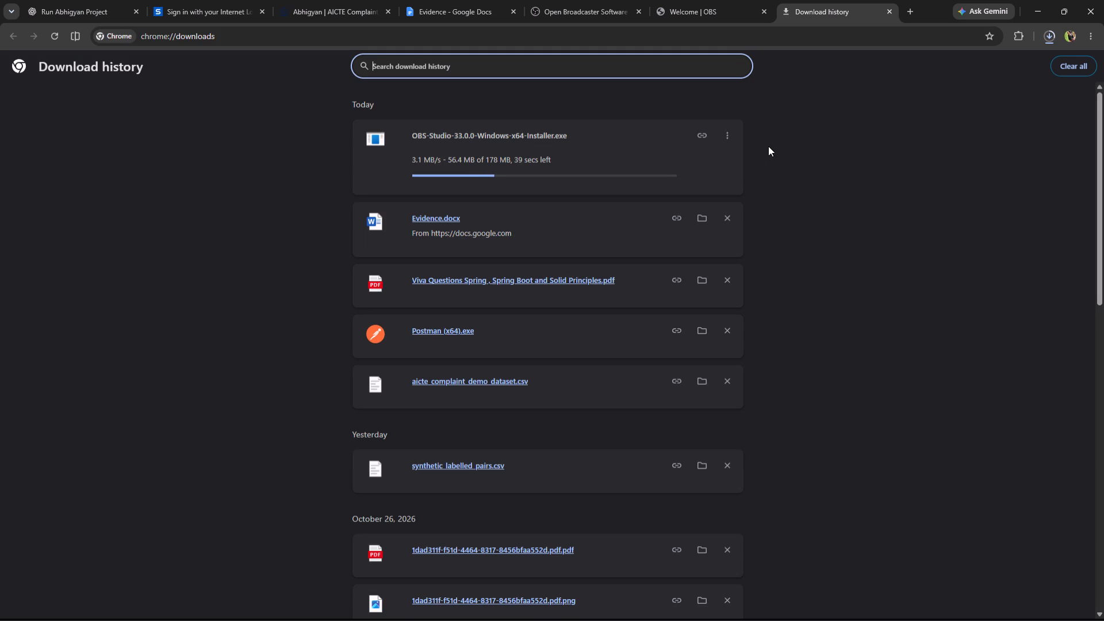
{"action": "left_click", "coordinate": [764, 10]}
{"action": "left_click", "coordinate": [639, 9]}
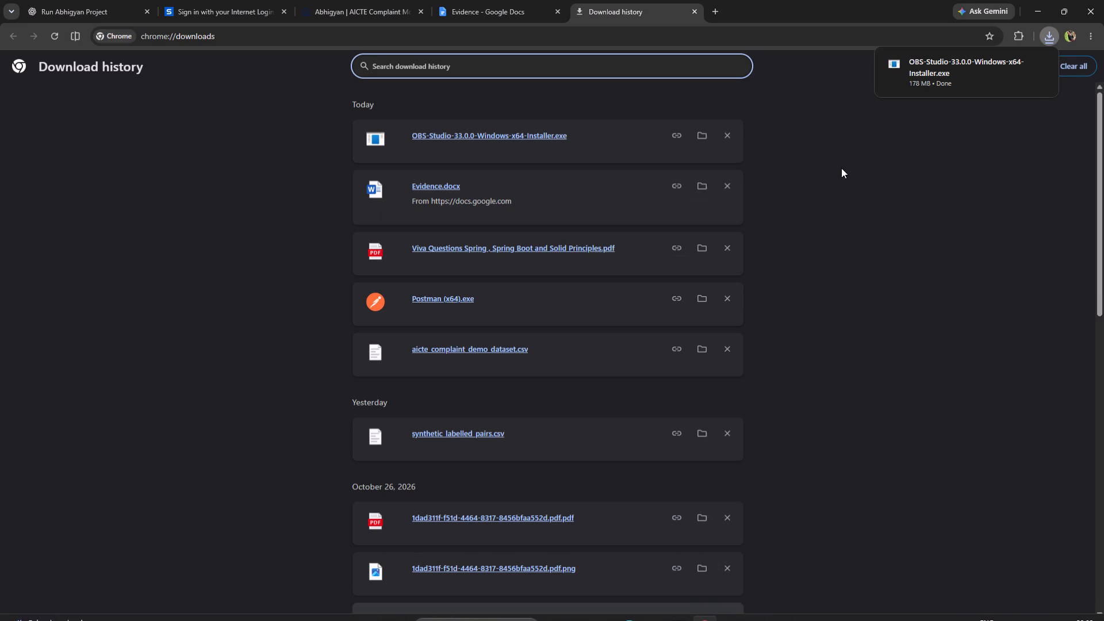
Run the downloaded OBS-Studio-33.0.0-Windows-x64-Installer.exe.
{"action": "double_click", "coordinate": [913, 74]}
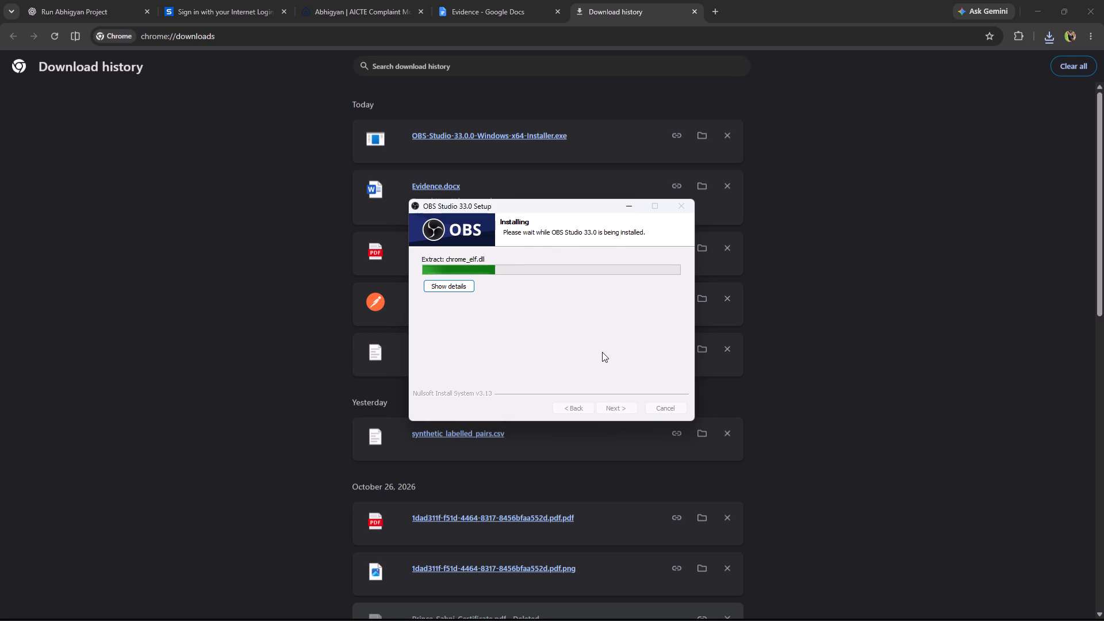
Open Microsoft Clipchamp, complete its welcome setup with OneDrive Videos/Clipchamp as the project location, and close the app.
{"action": "type", "text": "clip"}
{"action": "key", "text": "c"}
{"action": "key", "text": "Return"}
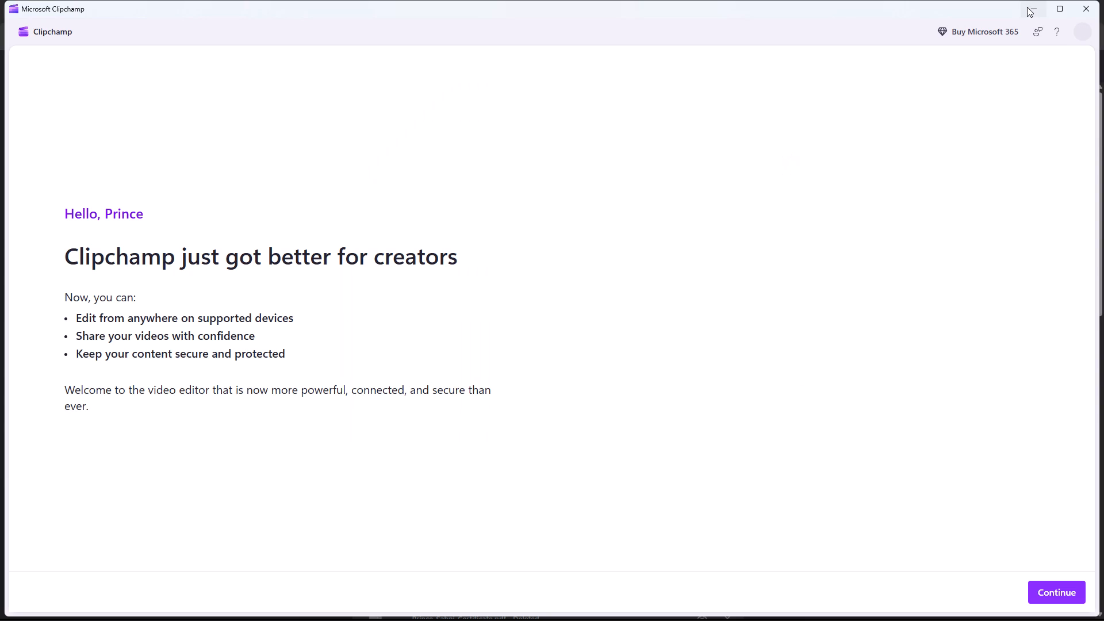
{"action": "left_click", "coordinate": [1065, 566]}
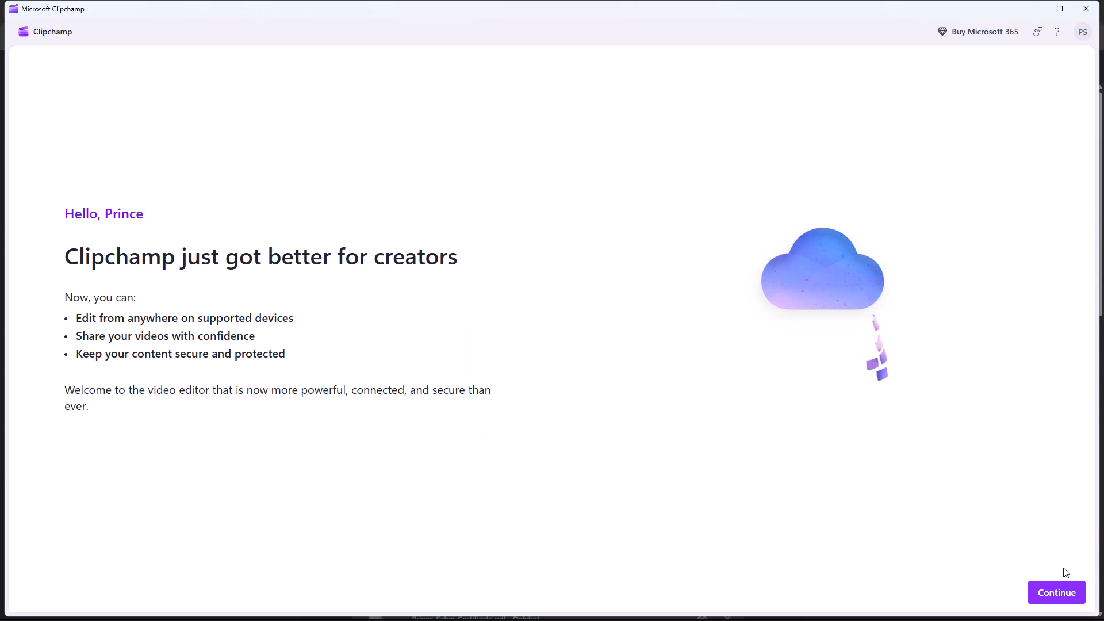
{"action": "left_click", "coordinate": [1056, 587]}
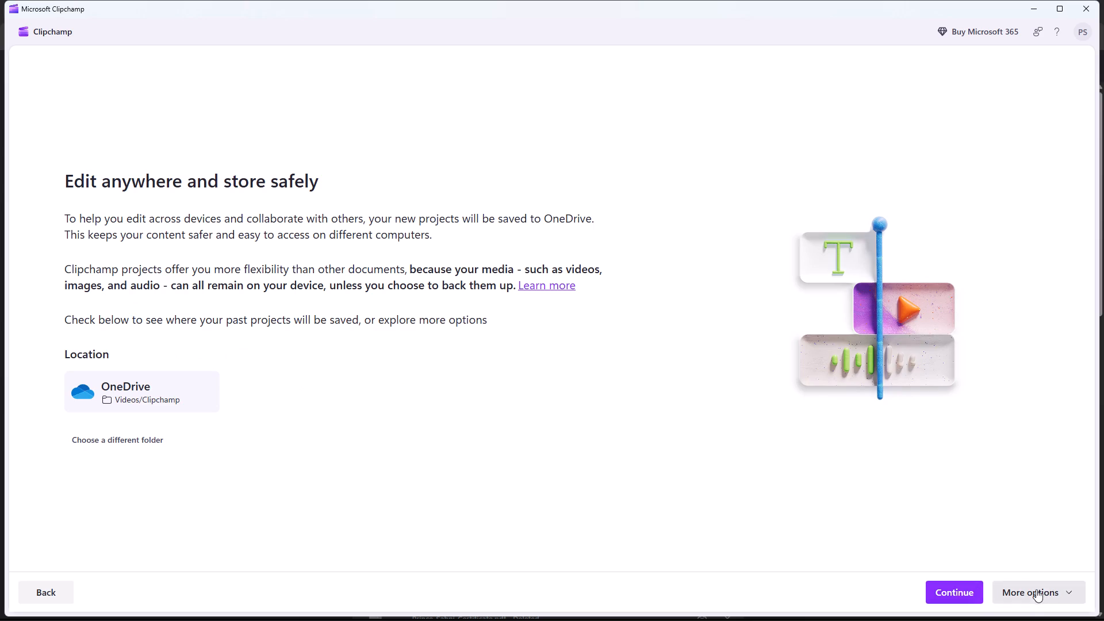
{"action": "left_click", "coordinate": [978, 586]}
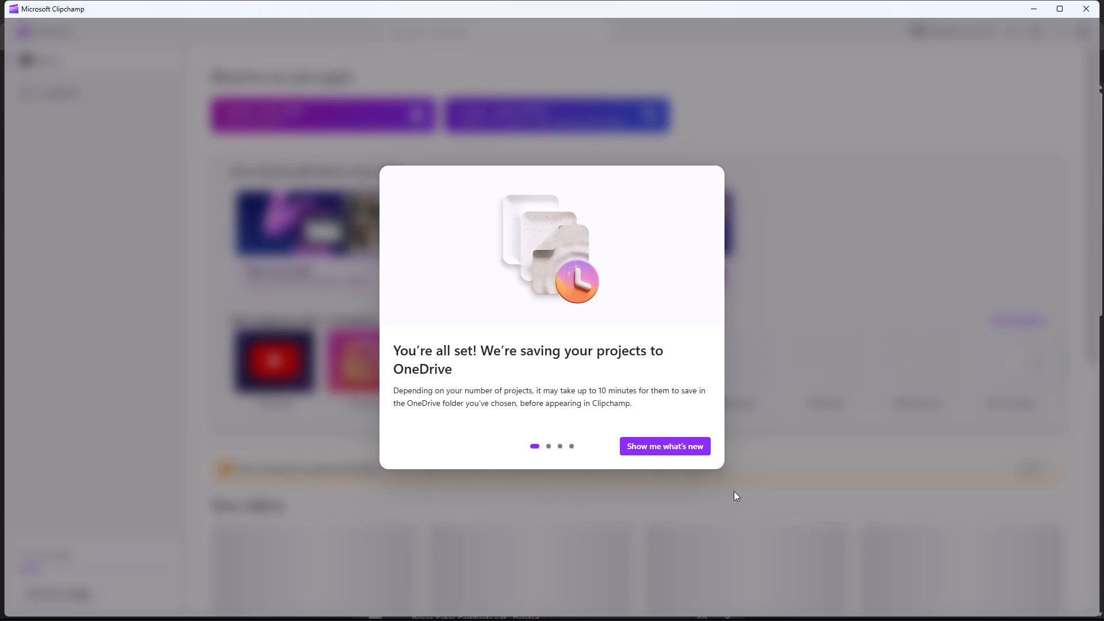
{"action": "left_click", "coordinate": [649, 447]}
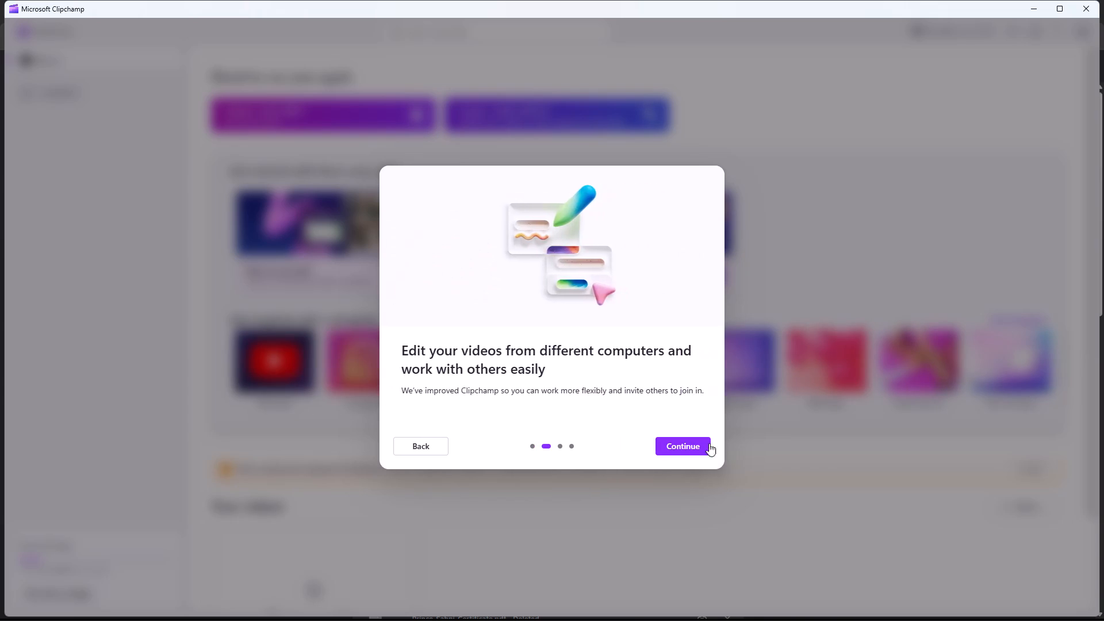
{"action": "triple_click", "coordinate": [678, 447]}
{"action": "left_click", "coordinate": [680, 447]}
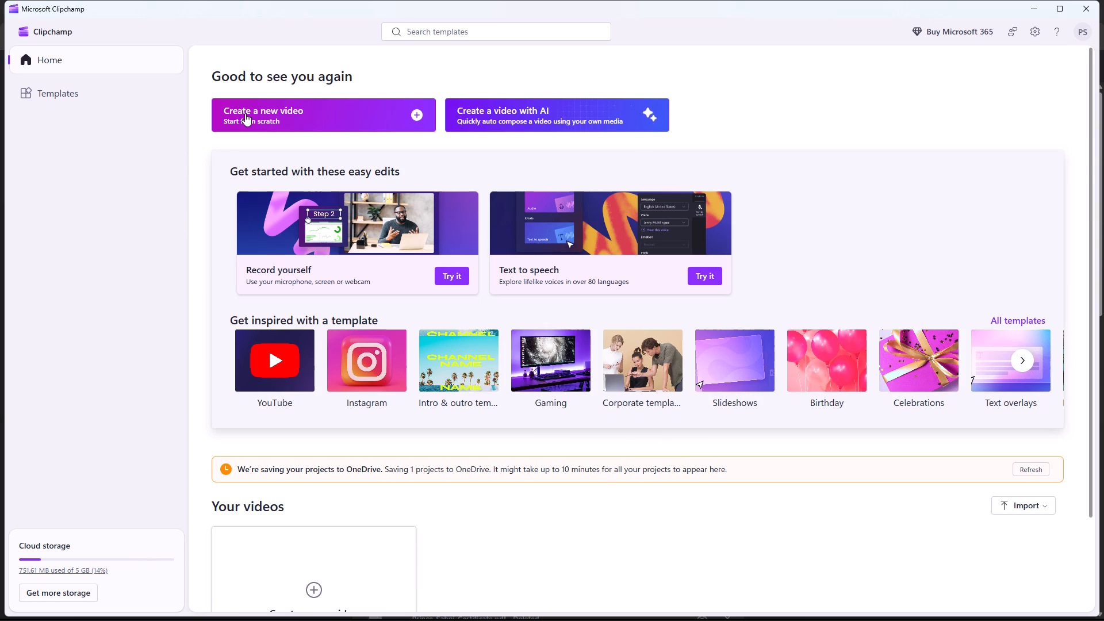
{"action": "left_click", "coordinate": [1076, 7]}
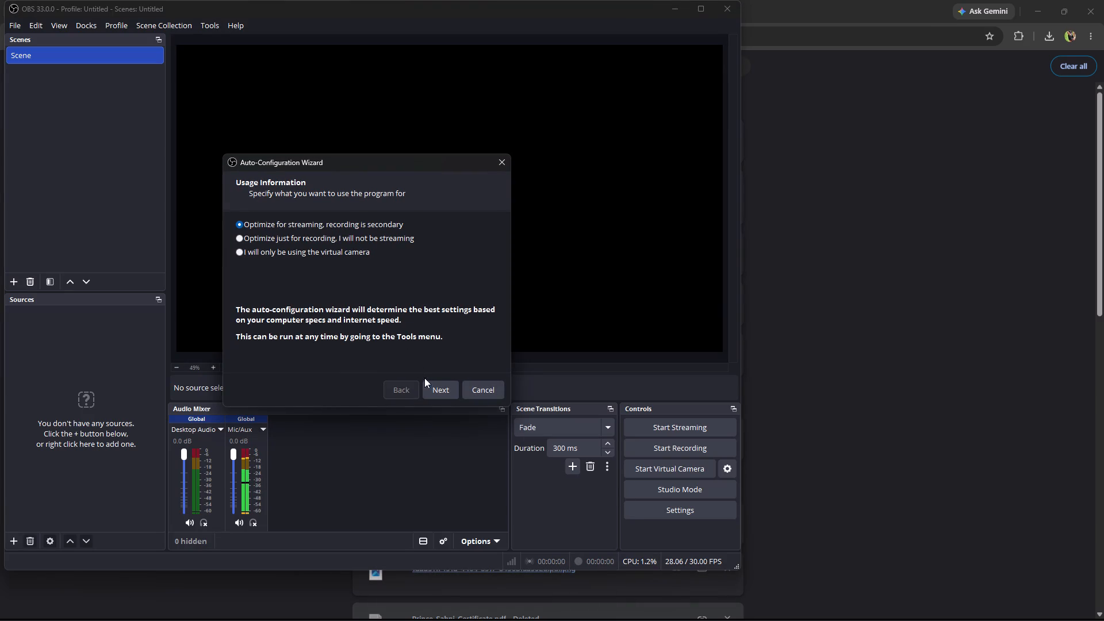
Configure OBS Studio with the Auto-Configuration Wizard, optimizing just for recording at 1920x1080 and 30 FPS, and apply the settings.
{"action": "left_click", "coordinate": [307, 241]}
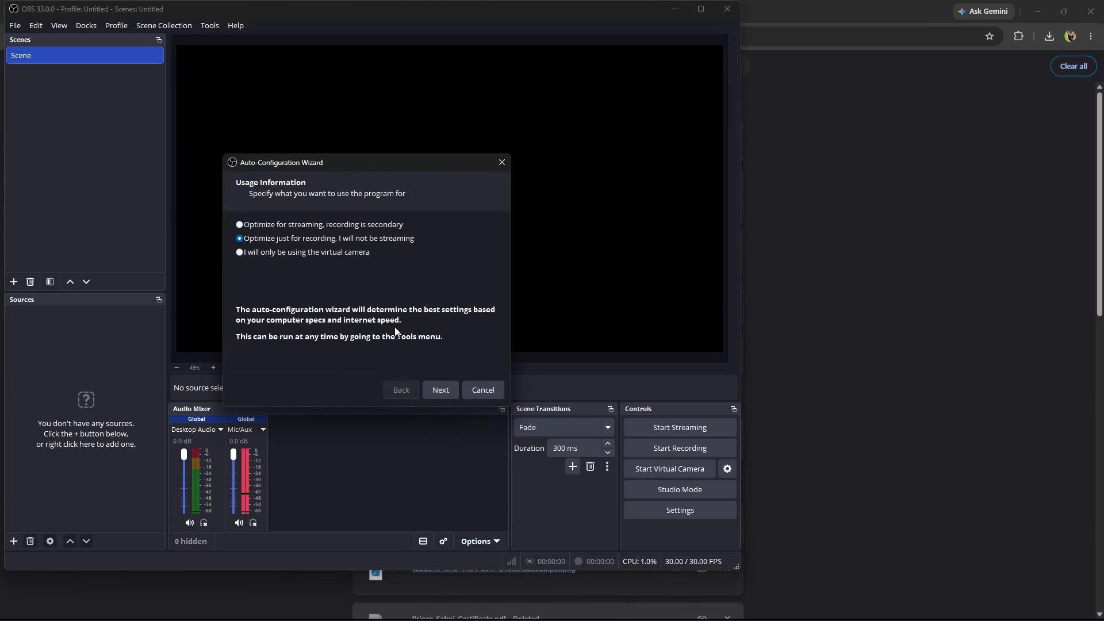
{"action": "left_click", "coordinate": [448, 385]}
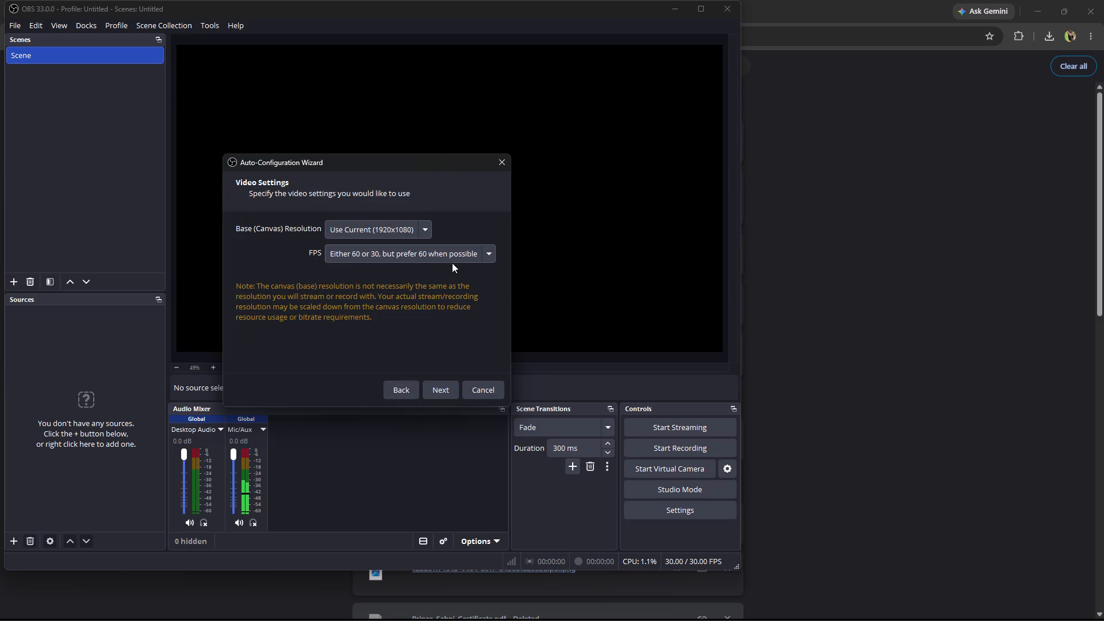
{"action": "left_click", "coordinate": [481, 256]}
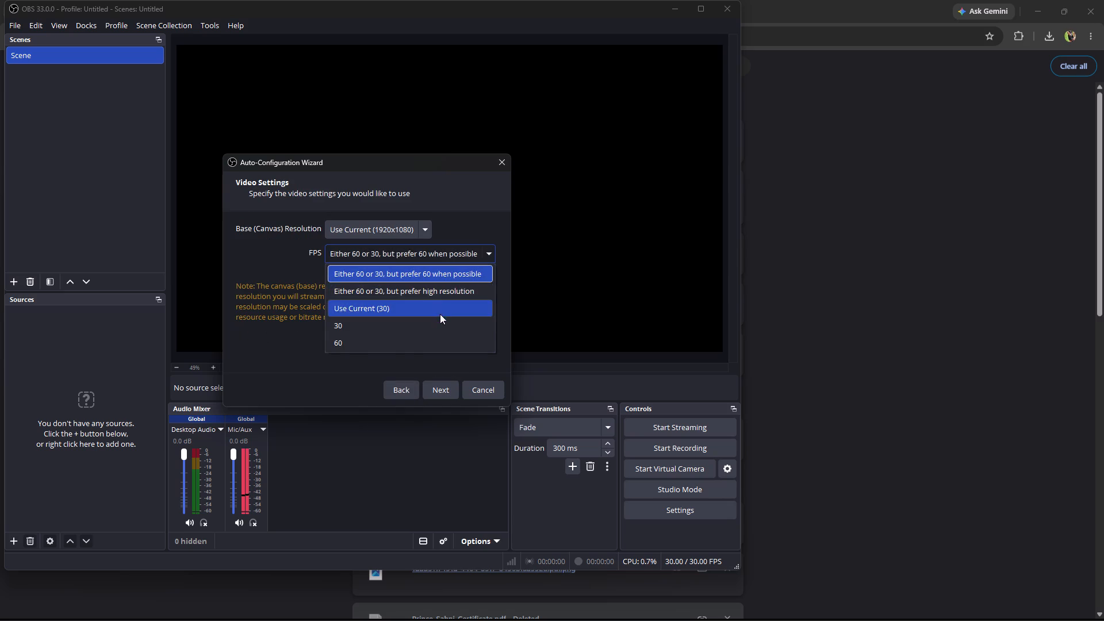
{"action": "left_click", "coordinate": [440, 322]}
{"action": "left_click", "coordinate": [432, 387]}
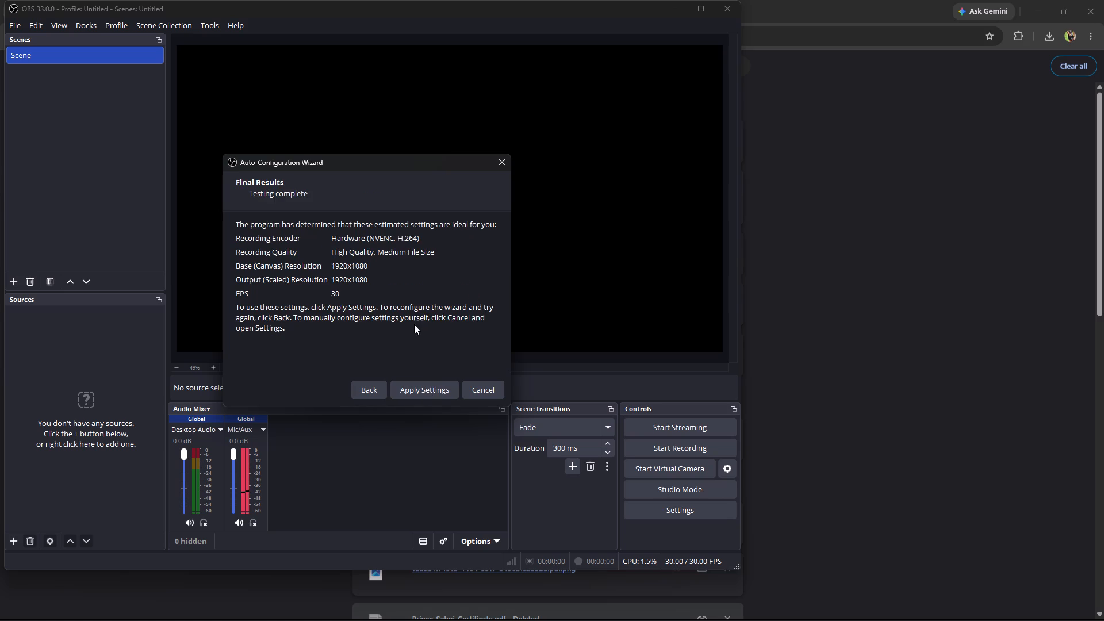
{"action": "left_click", "coordinate": [430, 388]}
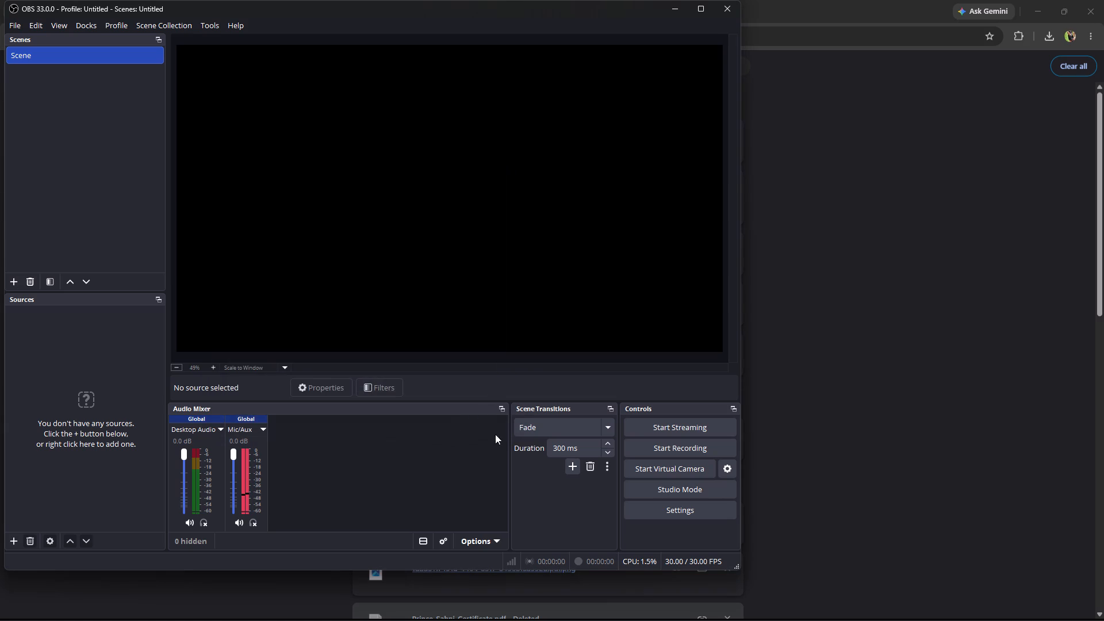
Maximize OBS Studio and add a Display Capture source showing the 1920x1080 primary monitor, with the capture method left on Automatic.
{"action": "double_click", "coordinate": [554, 16]}
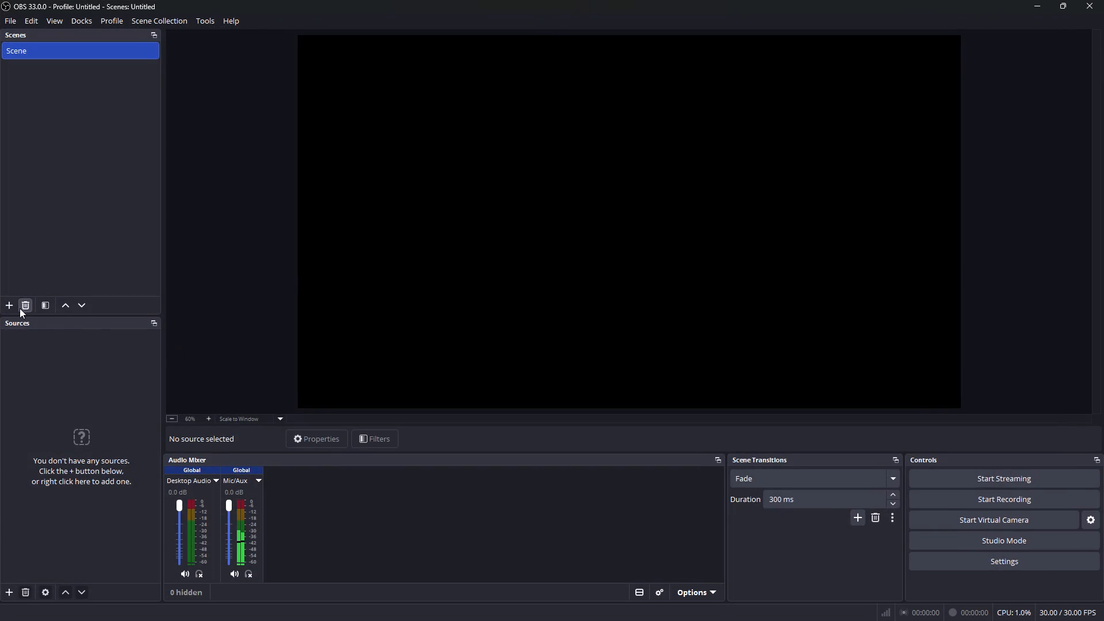
{"action": "left_click", "coordinate": [30, 424]}
{"action": "left_click", "coordinate": [12, 590]}
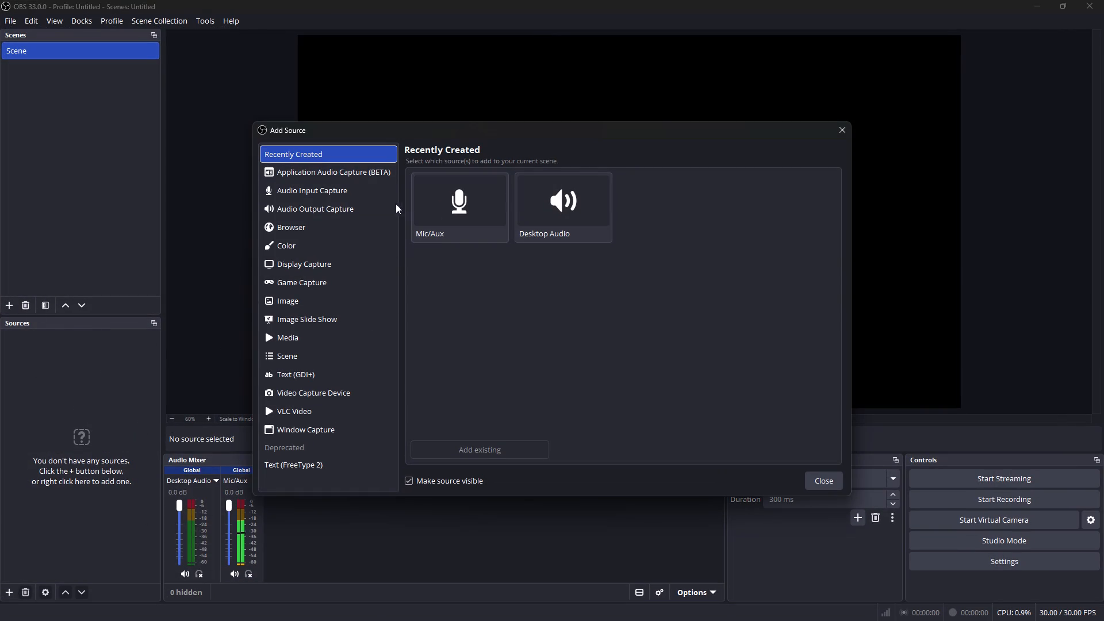
{"action": "left_click", "coordinate": [338, 263]}
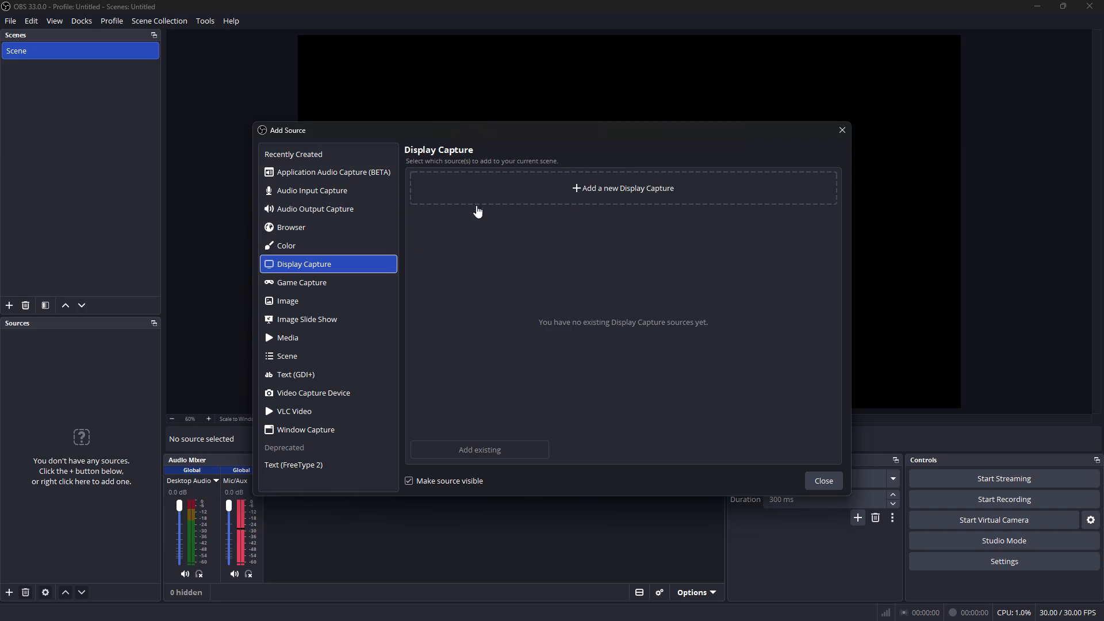
{"action": "left_click", "coordinate": [507, 186]}
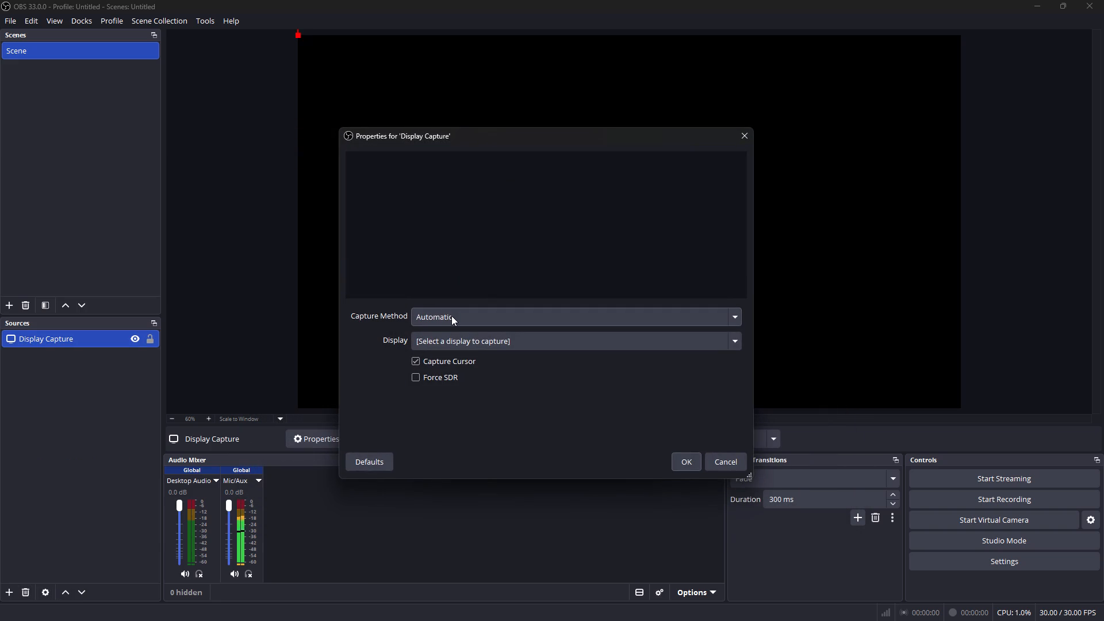
{"action": "left_click", "coordinate": [452, 316]}
{"action": "left_click", "coordinate": [452, 316]}
{"action": "left_click", "coordinate": [465, 335]}
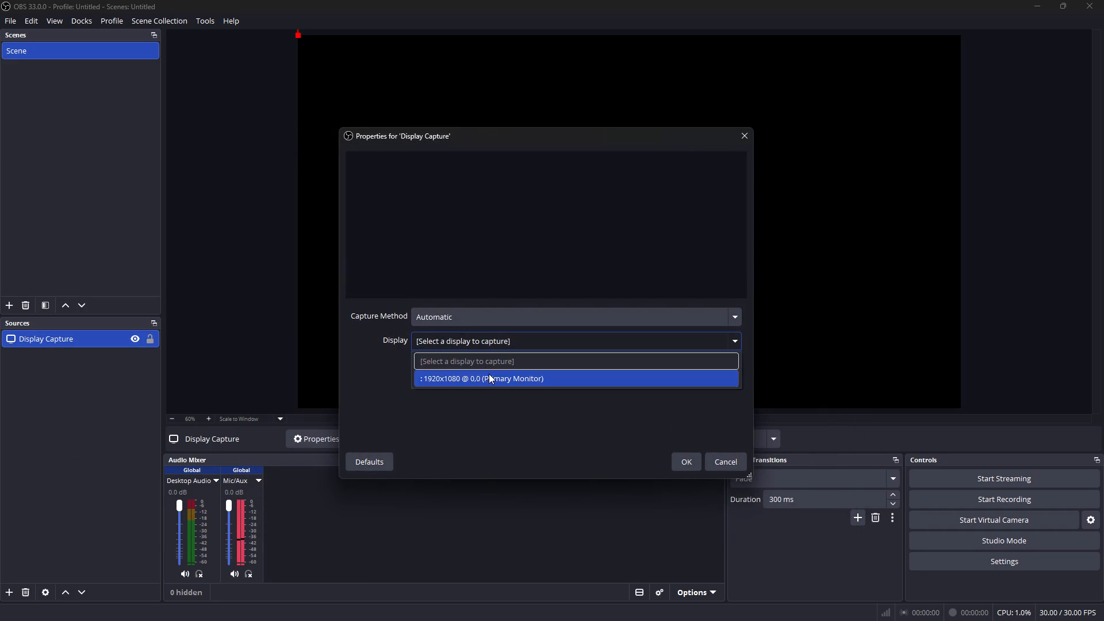
{"action": "left_click", "coordinate": [489, 374]}
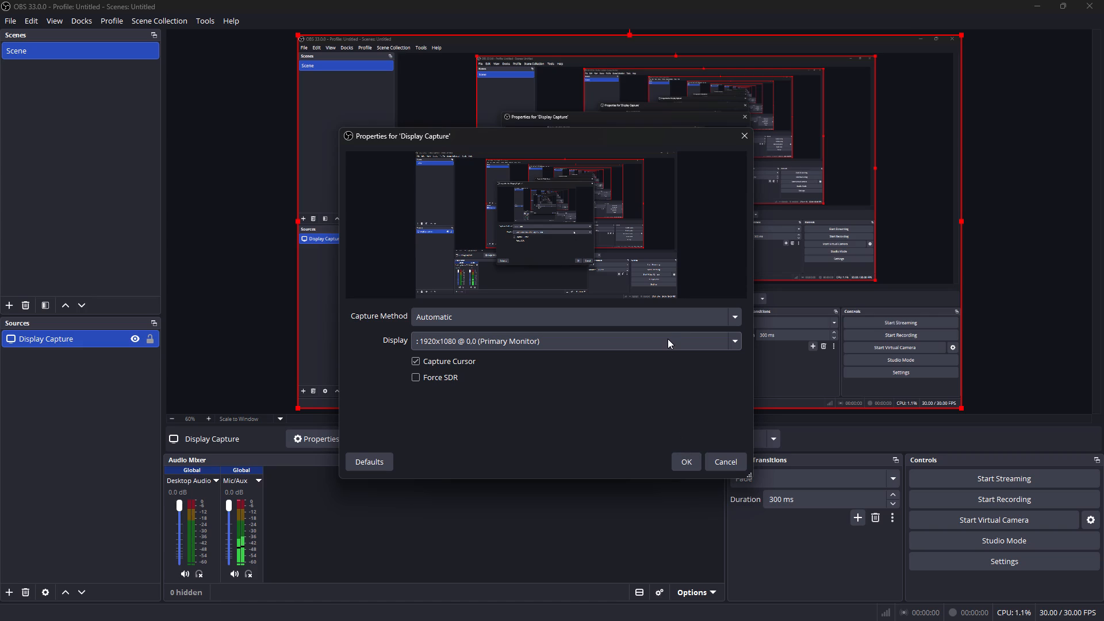
{"action": "left_click", "coordinate": [674, 458]}
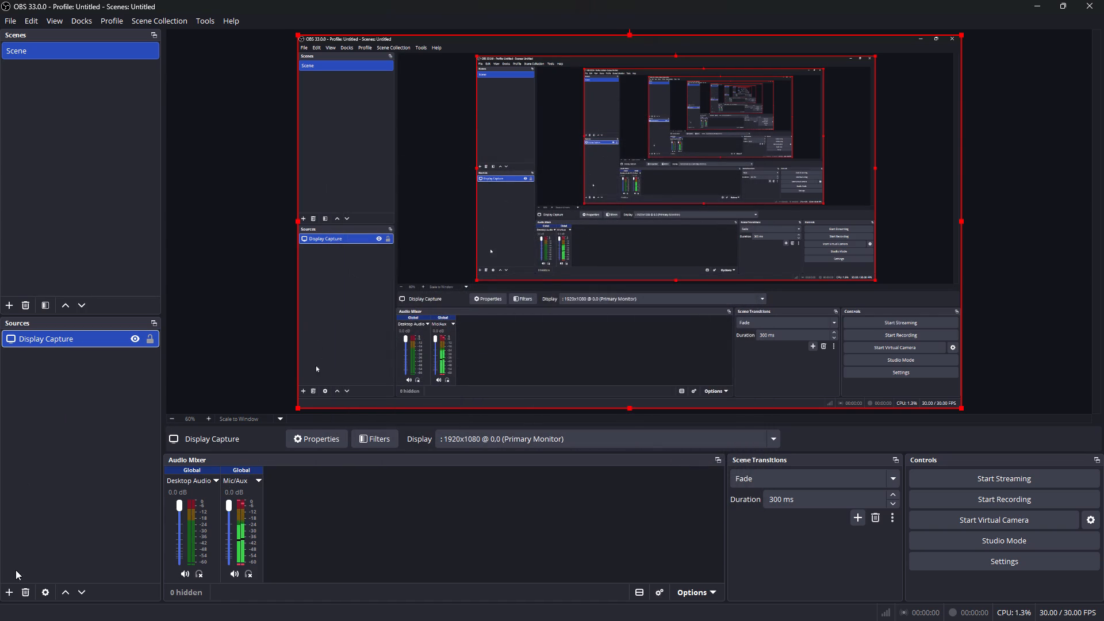
Start adding a source to the scene and select the existing Mic/Aux source with source visibility left enabled.
{"action": "left_click", "coordinate": [4, 588]}
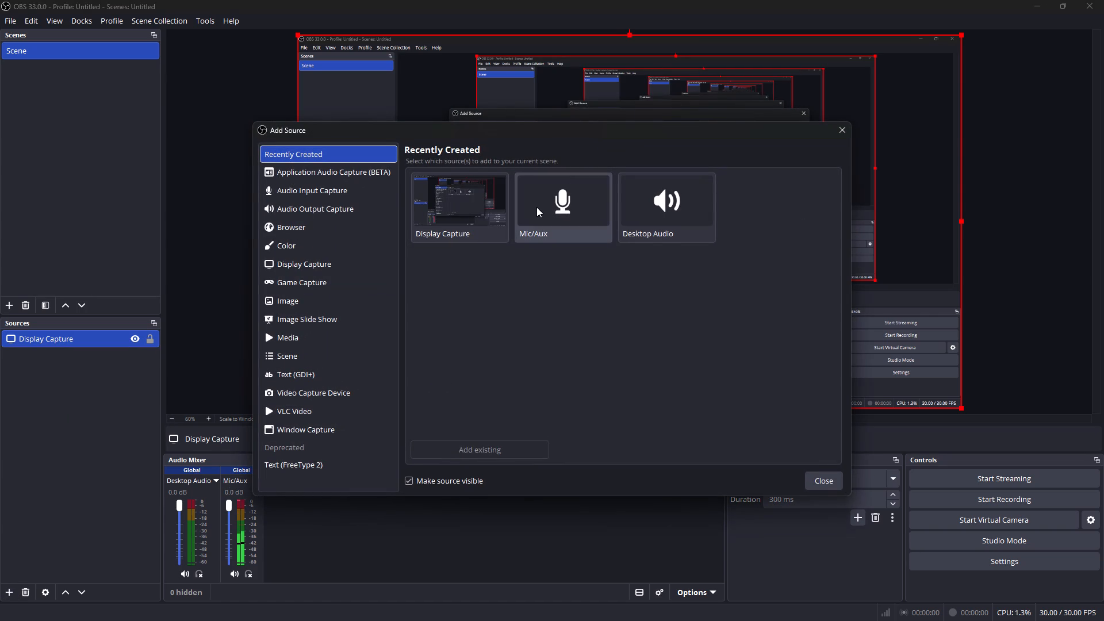
{"action": "left_click", "coordinate": [536, 207]}
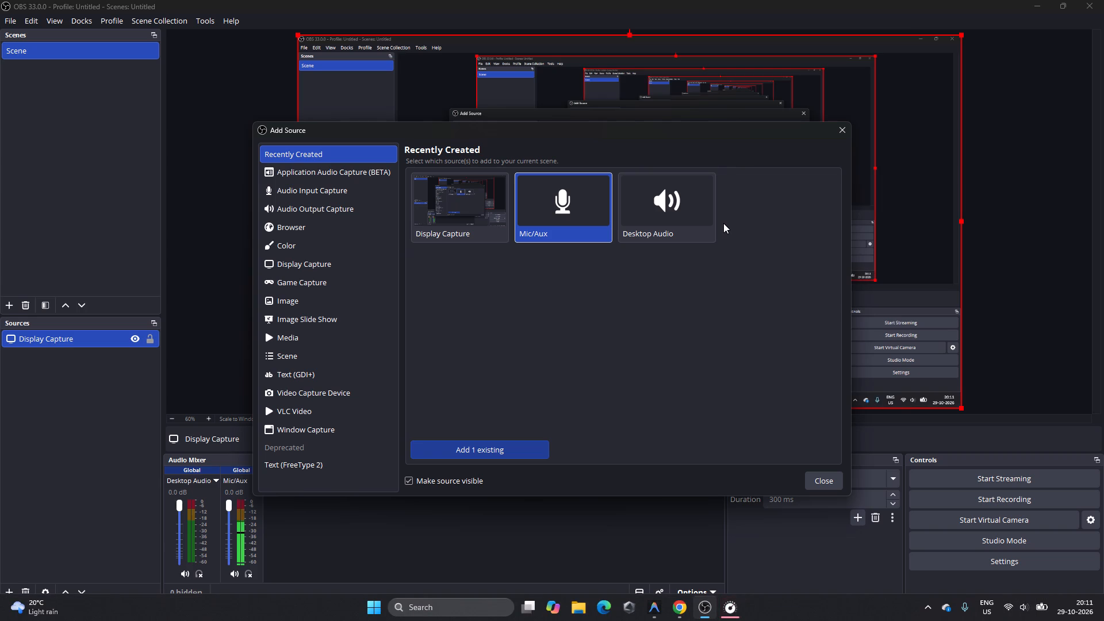
Switch to Realtek Audio Console, turn on AI noise reduction for the Microphone recording device, and close the console.
{"action": "left_click", "coordinate": [726, 604]}
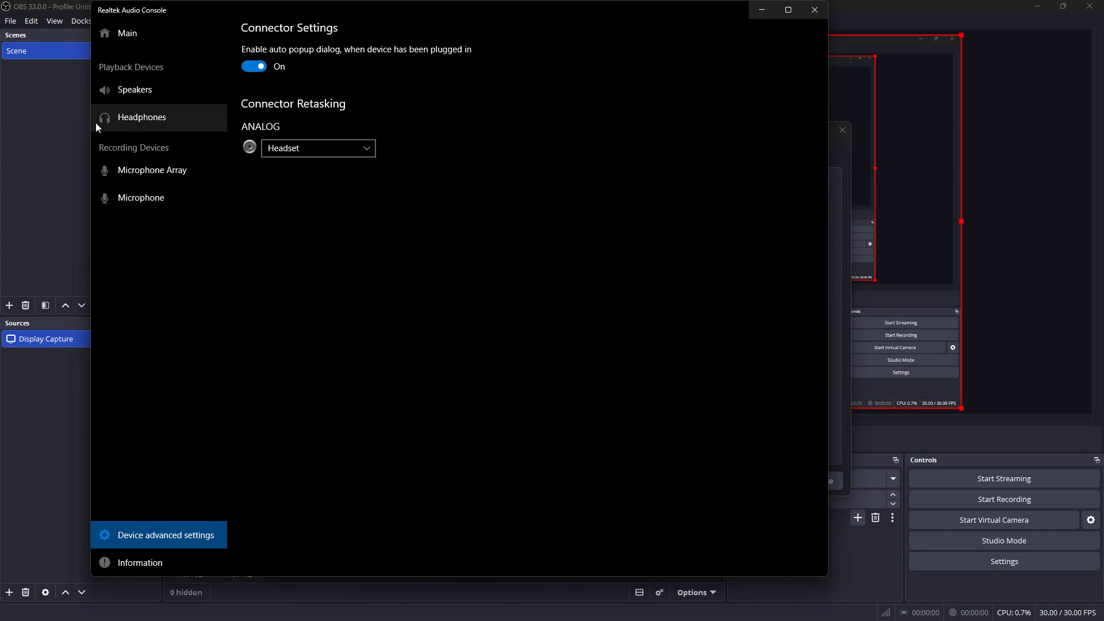
{"action": "left_click", "coordinate": [145, 163]}
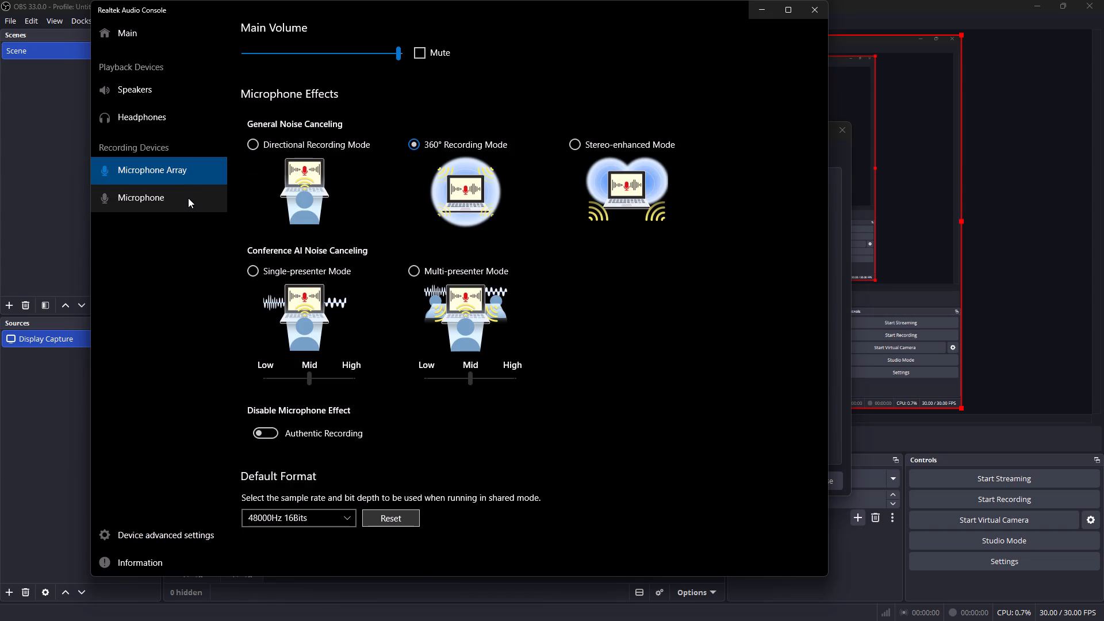
{"action": "left_click", "coordinate": [188, 198]}
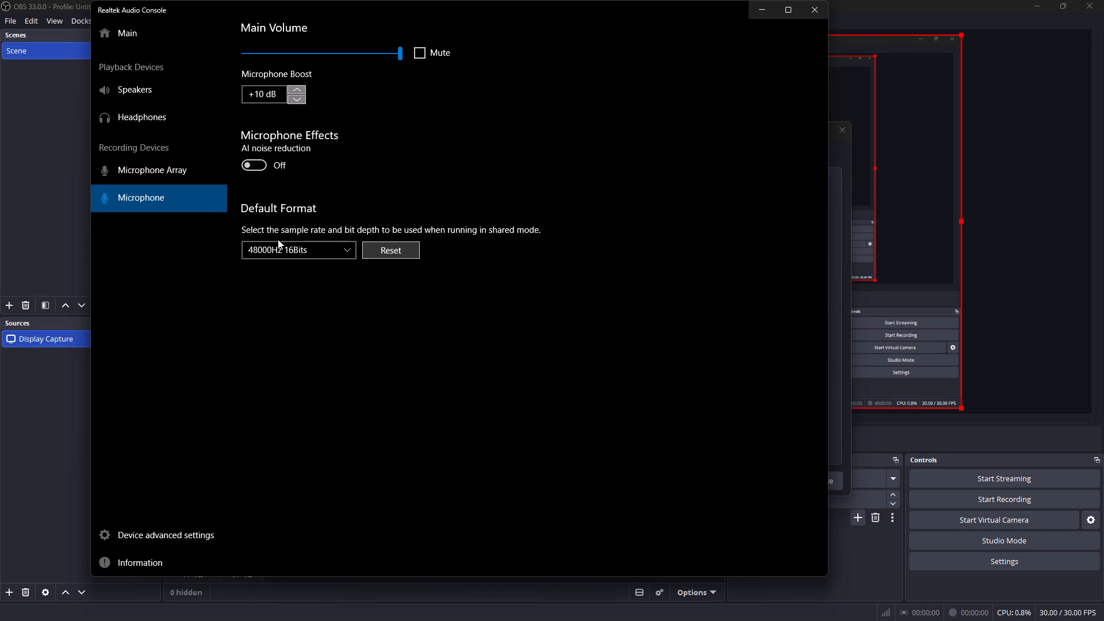
{"action": "left_click", "coordinate": [258, 167]}
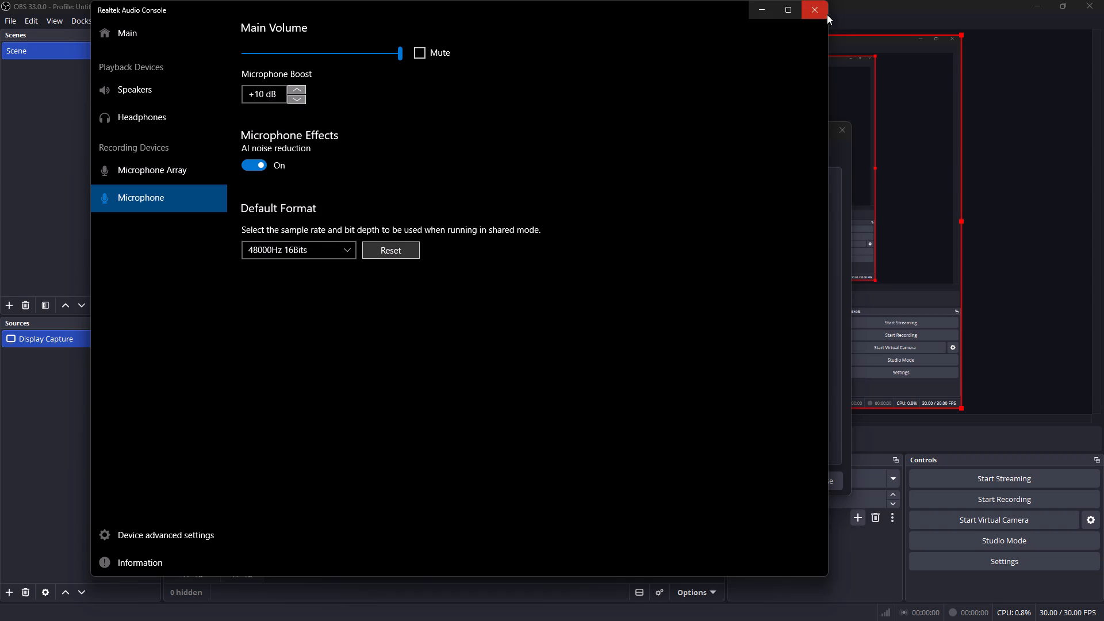
{"action": "left_click", "coordinate": [822, 14]}
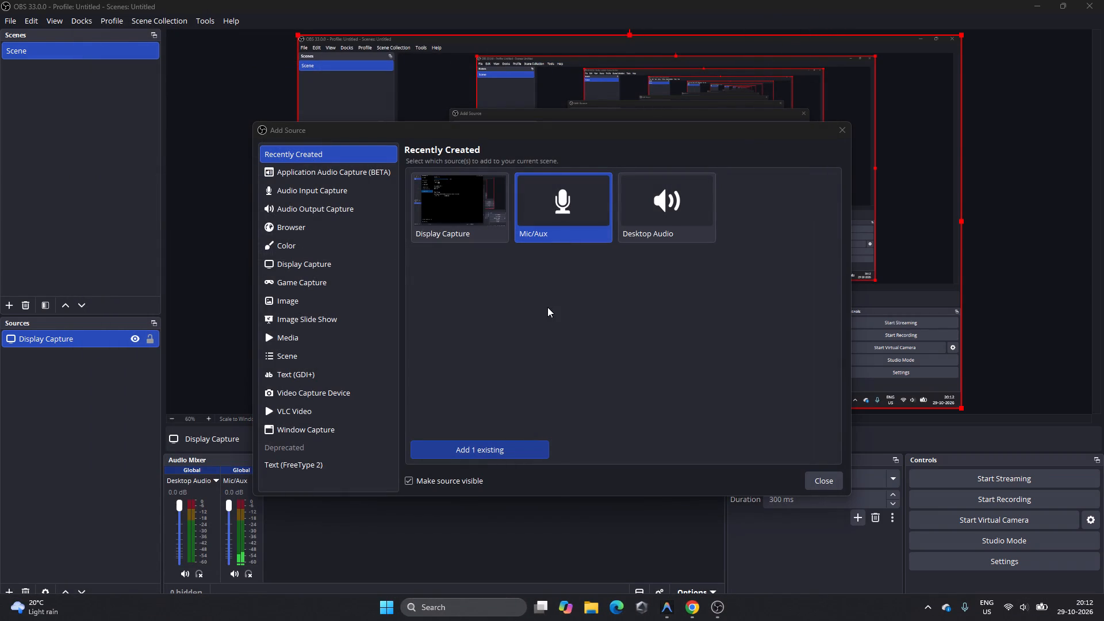
Add the selected existing Mic/Aux source to the scene and leave it deselected.
{"action": "left_click", "coordinate": [484, 447]}
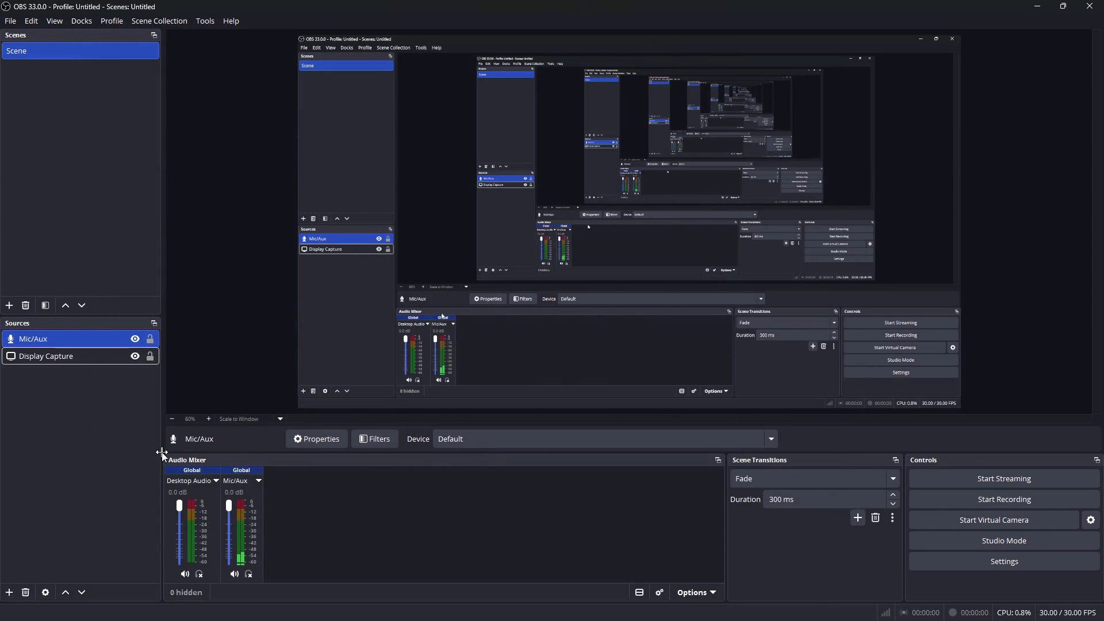
{"action": "right_click", "coordinate": [81, 340]}
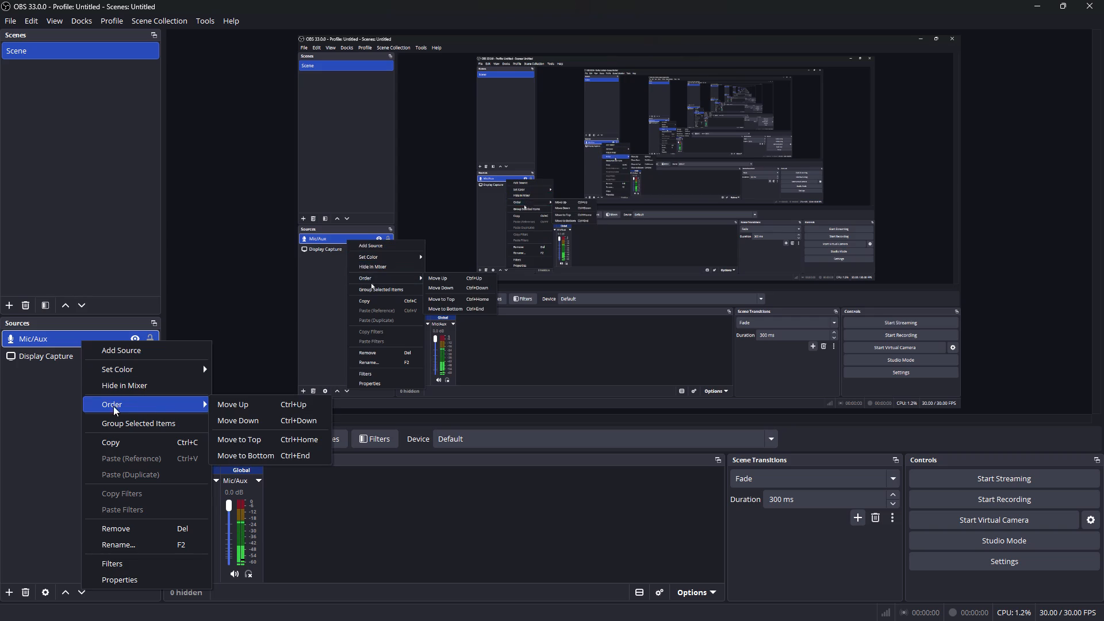
{"action": "left_click", "coordinate": [33, 424]}
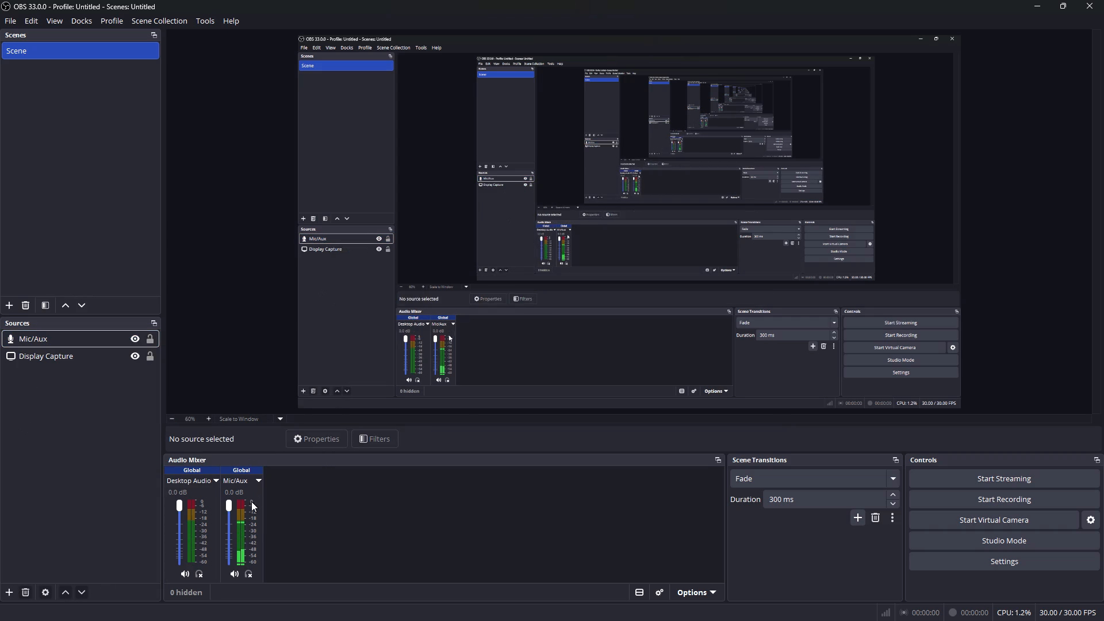
Enable audio monitoring for the Mic/Aux channel in the audio mixer.
{"action": "left_click", "coordinate": [250, 573]}
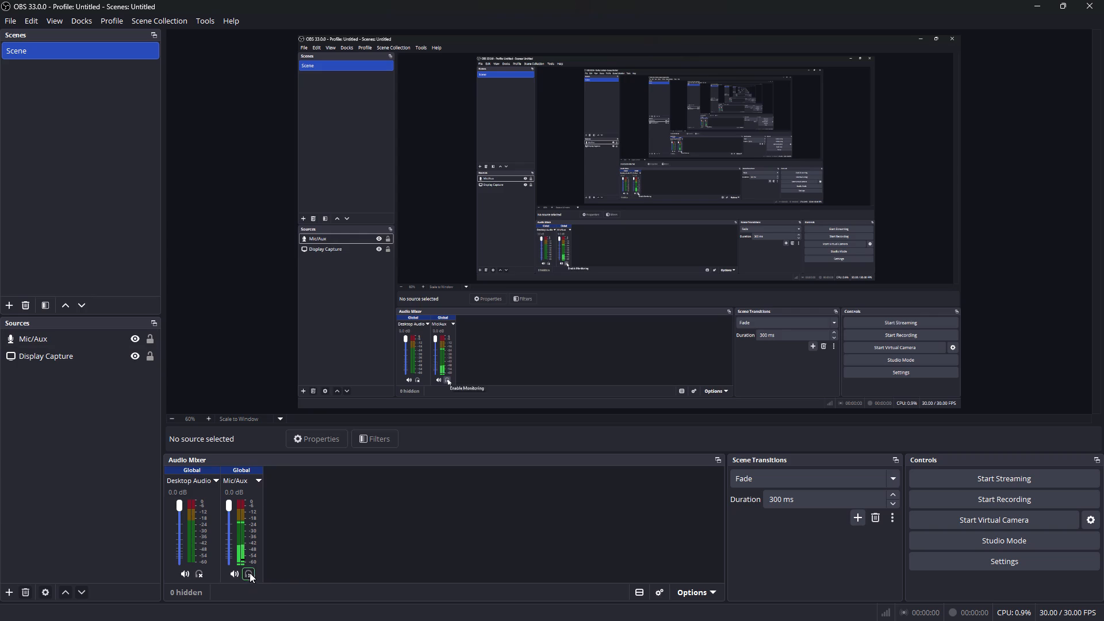
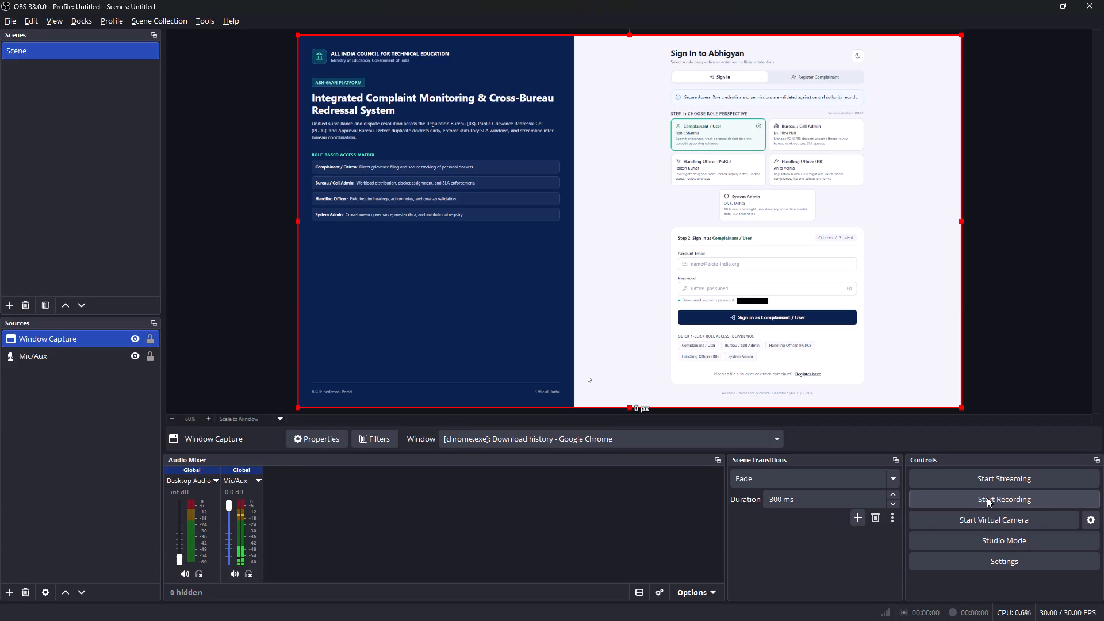
Record a short test clip of the current scene.
{"action": "left_click", "coordinate": [987, 497]}
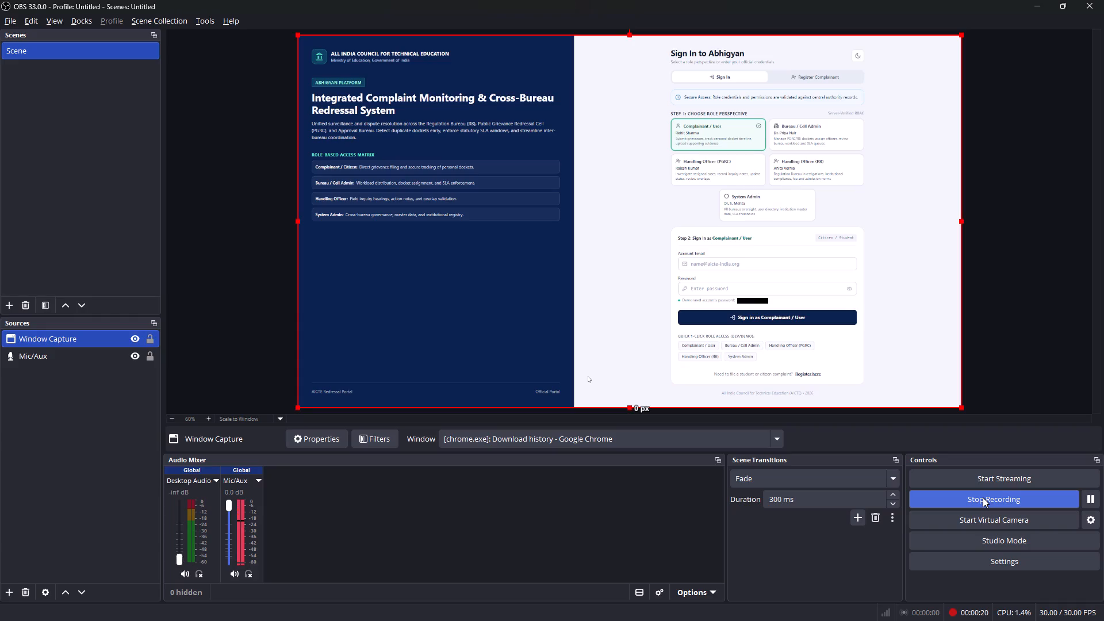
{"action": "left_click", "coordinate": [983, 497]}
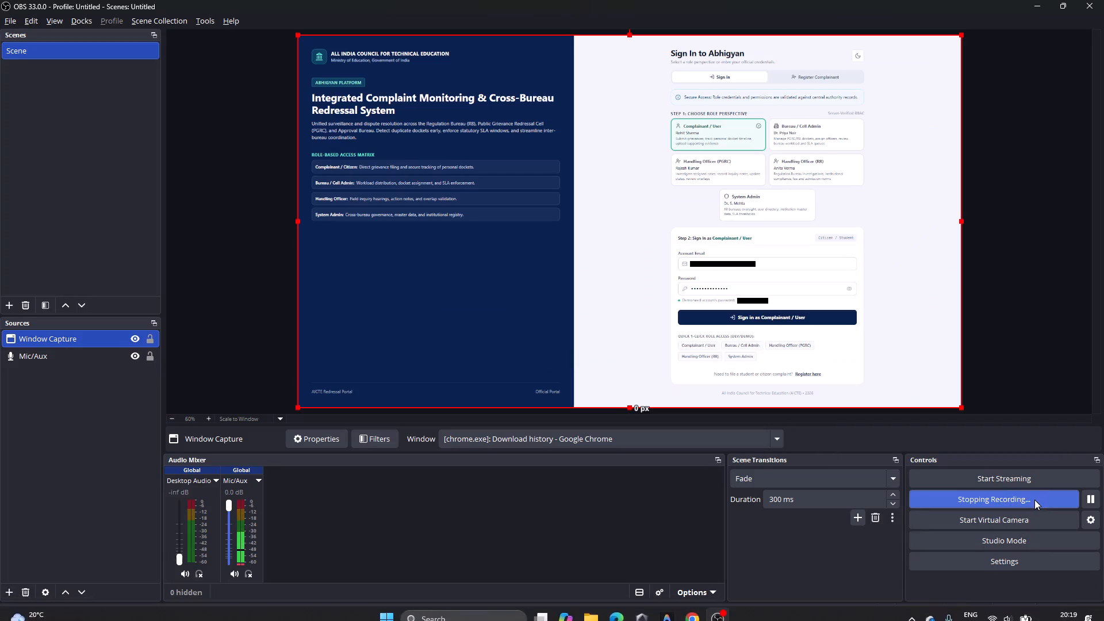
{"action": "key", "text": "alt+Tab"}
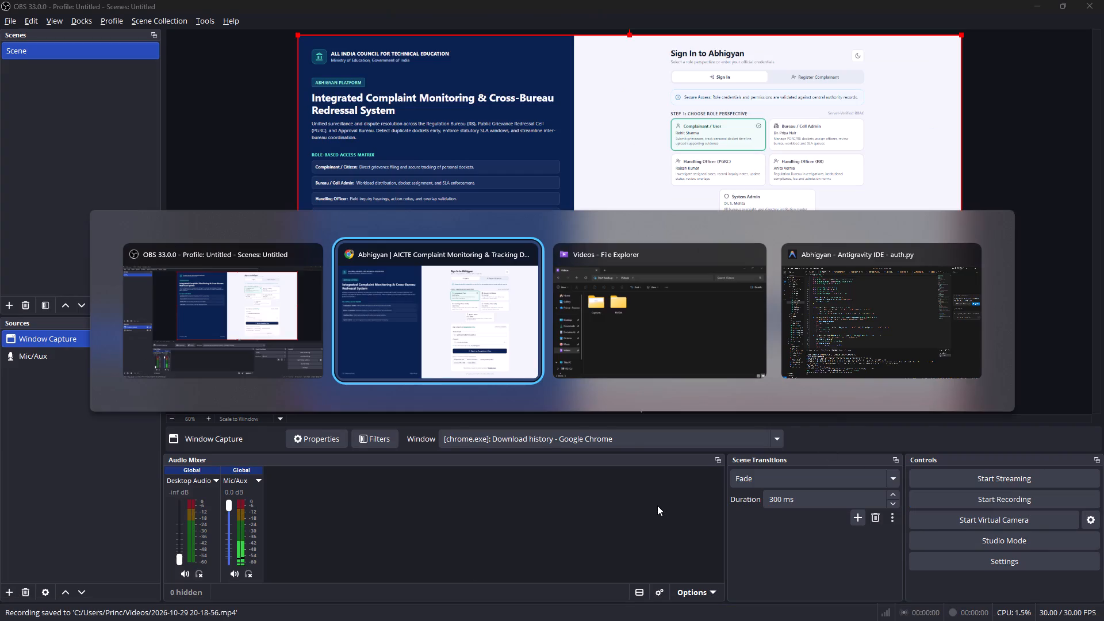
{"action": "left_click", "coordinate": [606, 260], "text": "alt"}
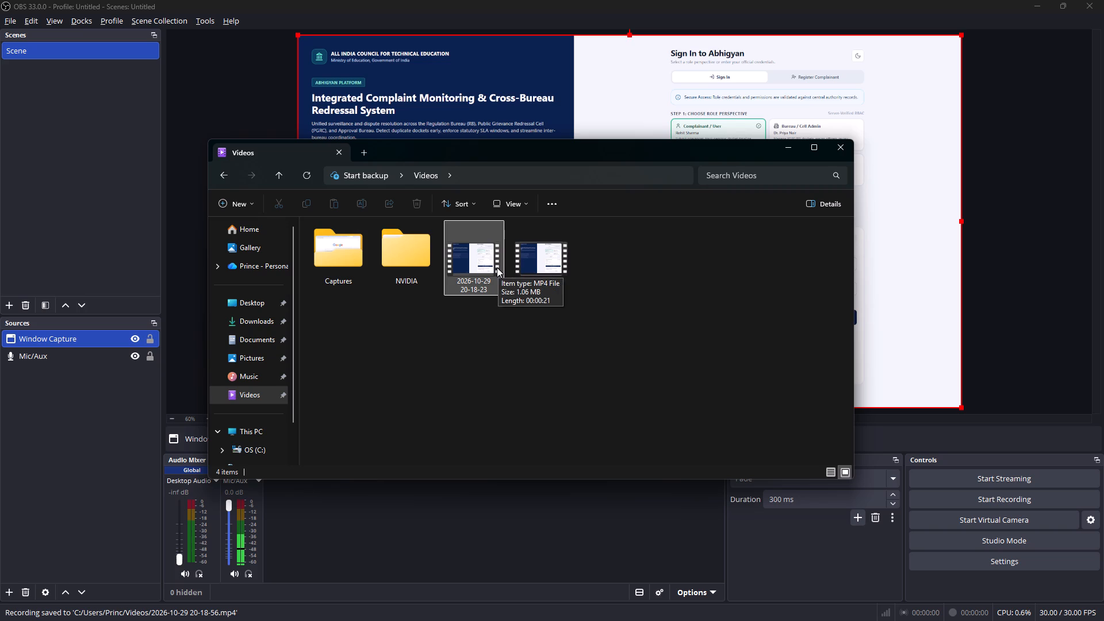
{"action": "double_click", "coordinate": [526, 267]}
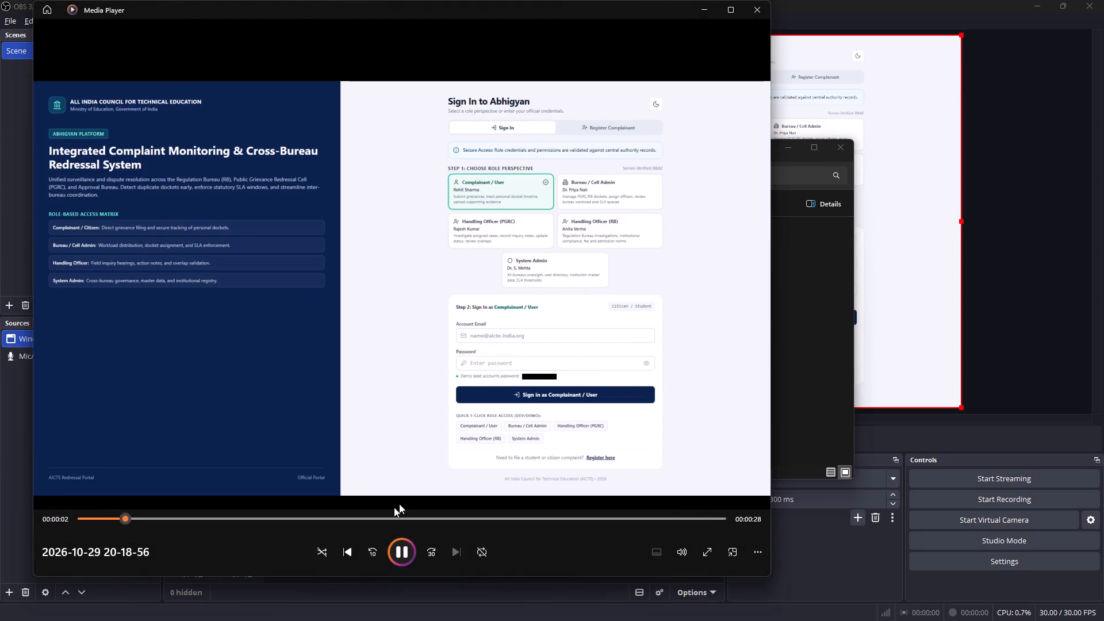
{"action": "left_click_drag", "start_coordinate": [408, 509], "coordinate": [436, 509]}
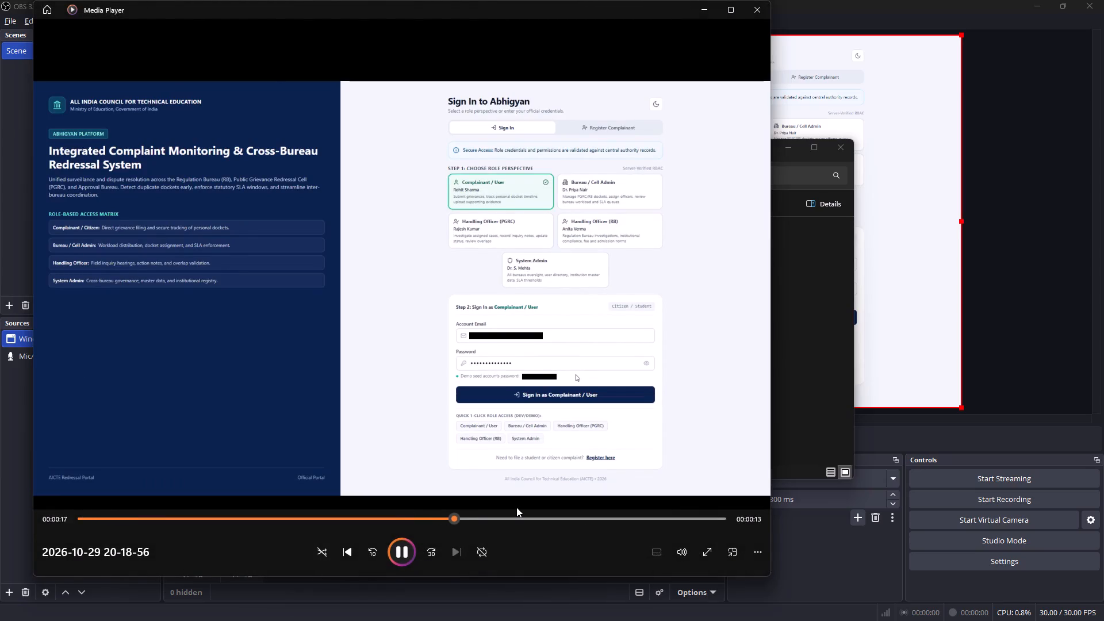
{"action": "left_click", "coordinate": [753, 14]}
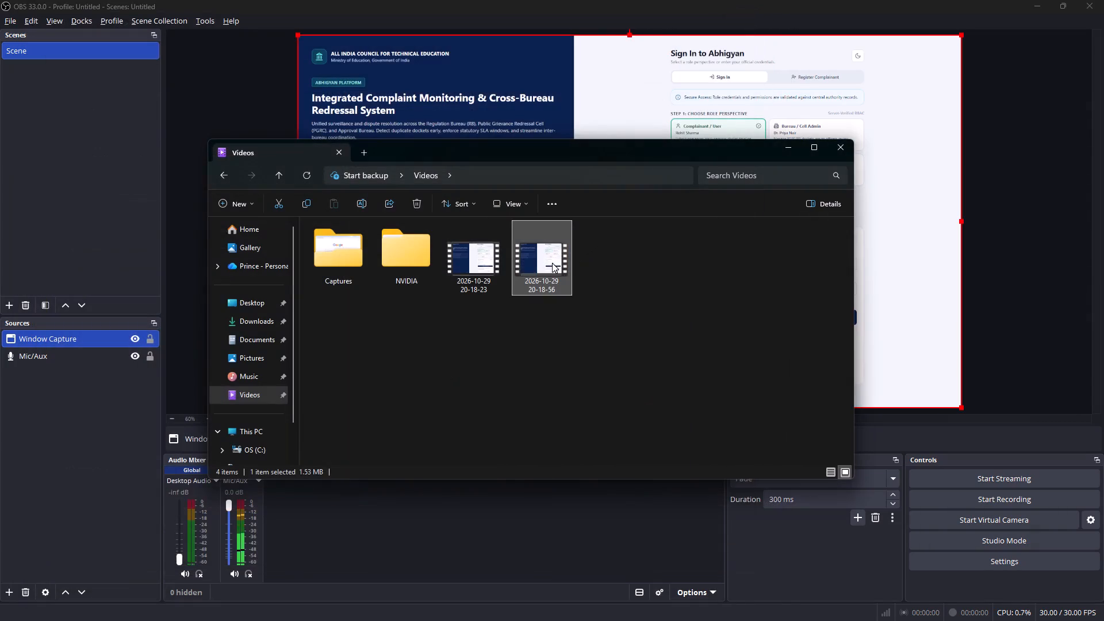
{"action": "key", "text": "shift+Delete"}
{"action": "key", "text": "Return"}
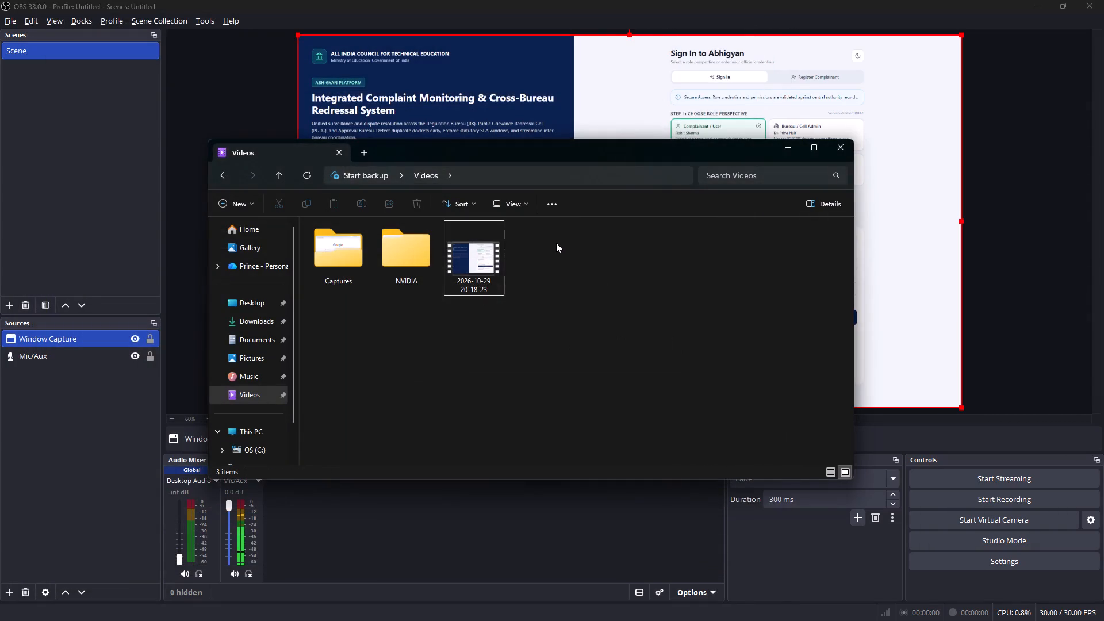
{"action": "left_click", "coordinate": [787, 145]}
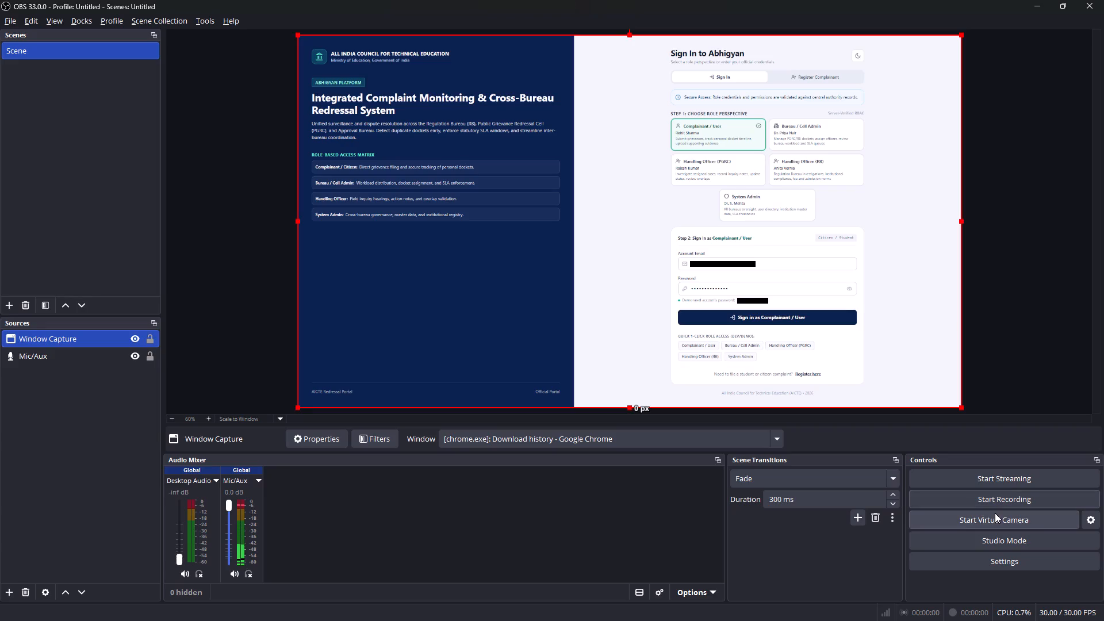
Start a new recording and switch to the Abhigyan portal's sign-in page in Chrome.
{"action": "left_click", "coordinate": [984, 504]}
{"action": "key", "text": "alt+Tab"}
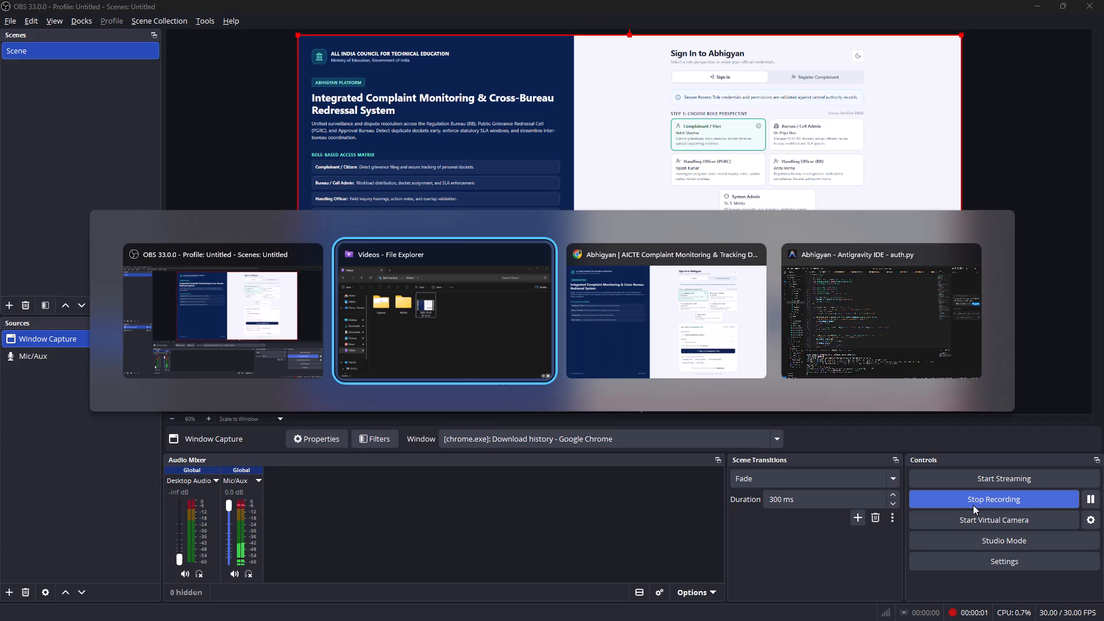
{"action": "key", "text": "alt+Tab"}
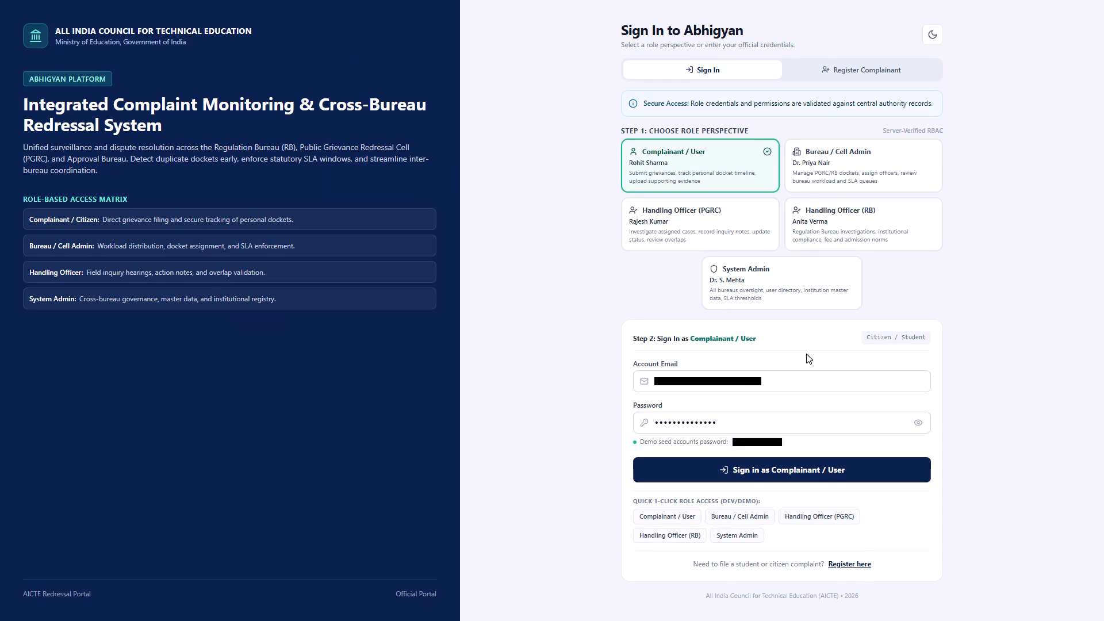
Sign in as Complainant / User with the prefilled credentials and open the grievance submission form.
{"action": "left_click", "coordinate": [803, 465]}
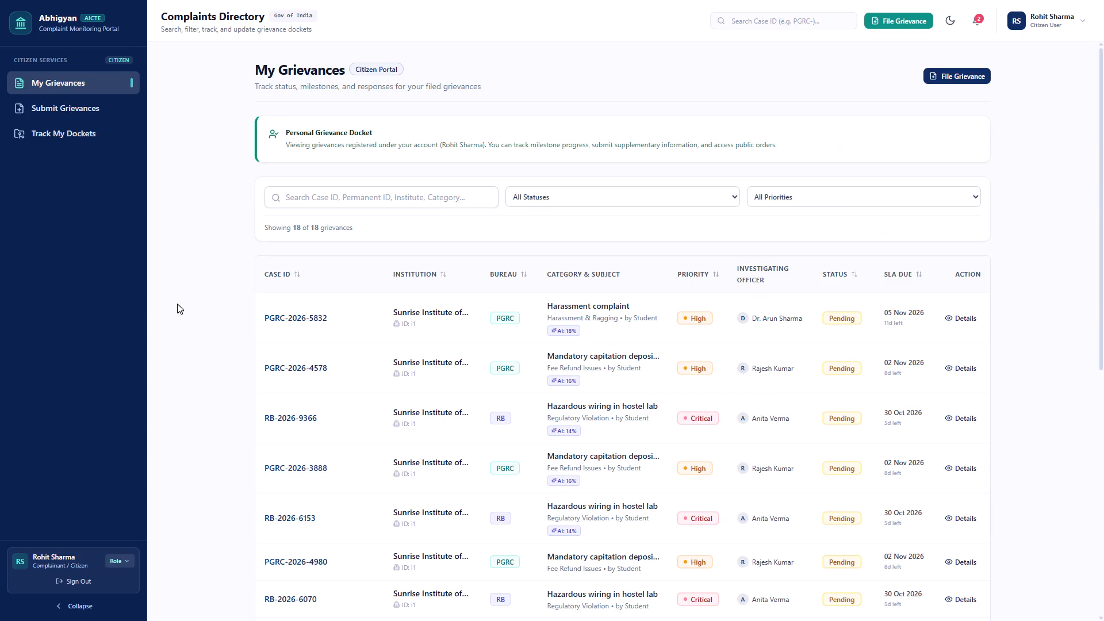
{"action": "left_click", "coordinate": [76, 113]}
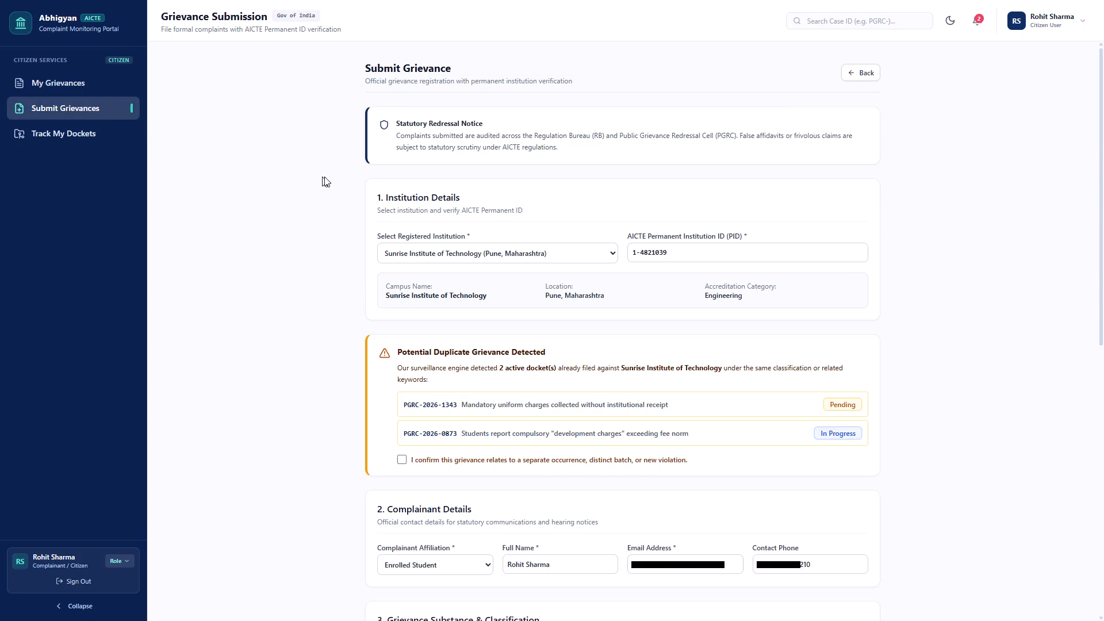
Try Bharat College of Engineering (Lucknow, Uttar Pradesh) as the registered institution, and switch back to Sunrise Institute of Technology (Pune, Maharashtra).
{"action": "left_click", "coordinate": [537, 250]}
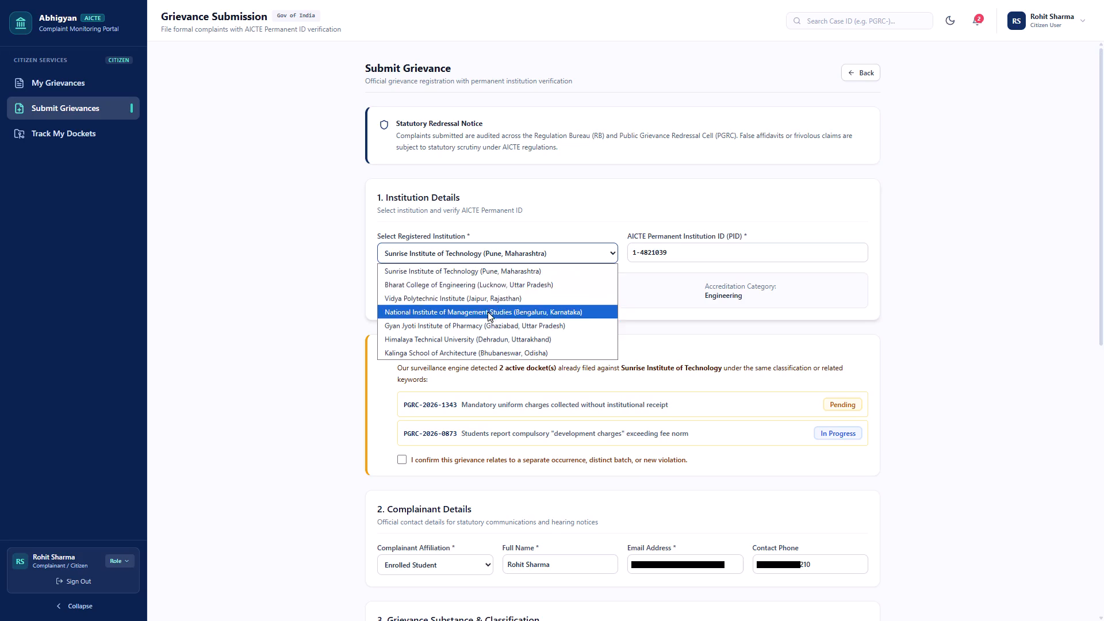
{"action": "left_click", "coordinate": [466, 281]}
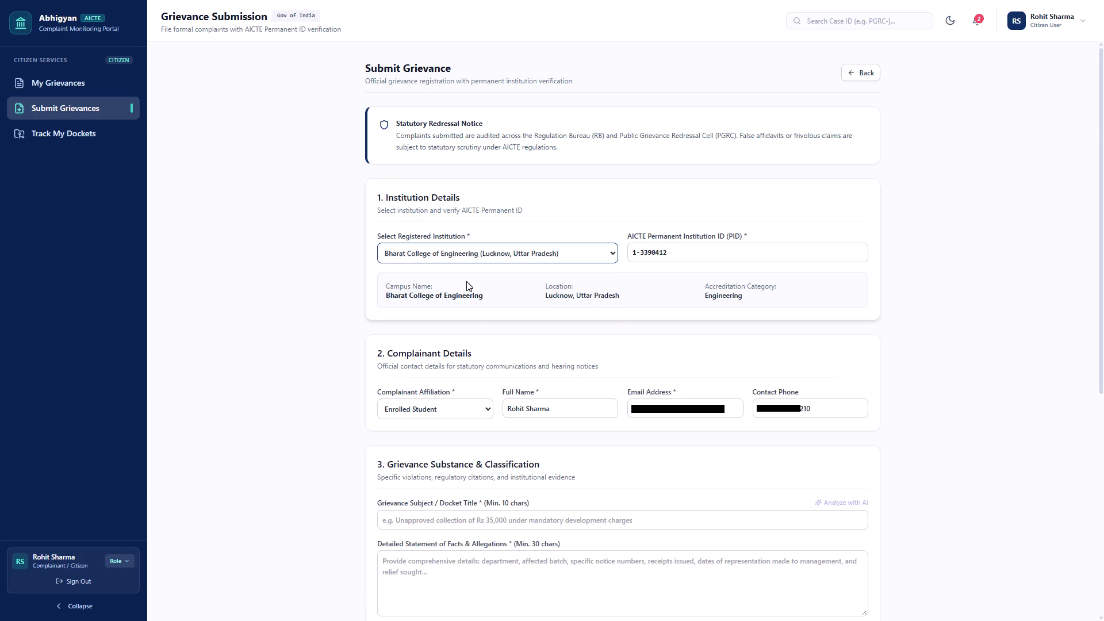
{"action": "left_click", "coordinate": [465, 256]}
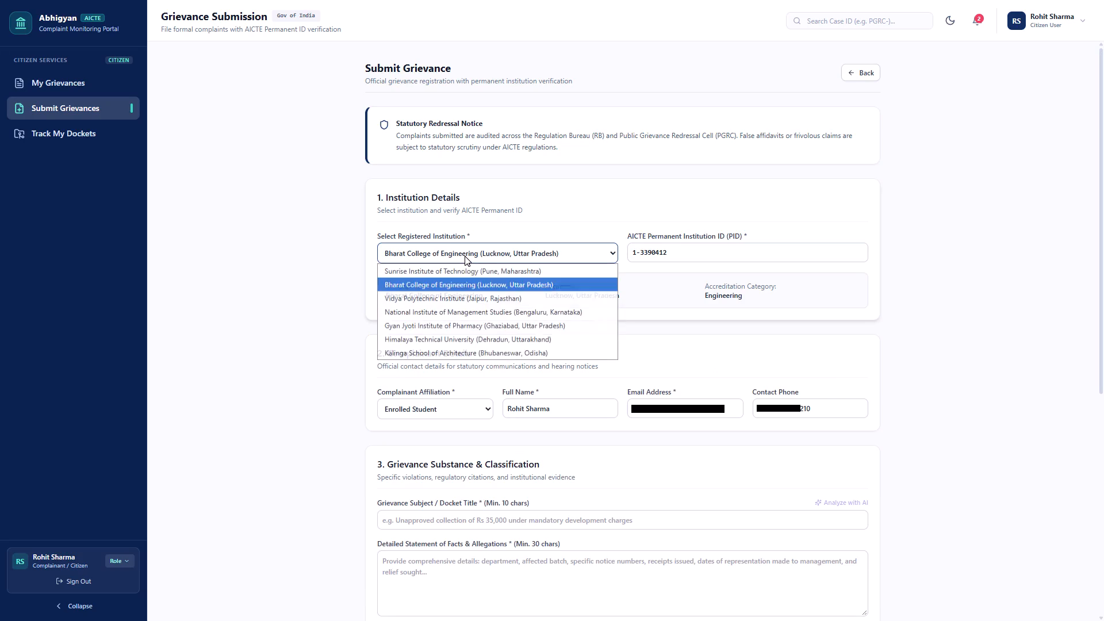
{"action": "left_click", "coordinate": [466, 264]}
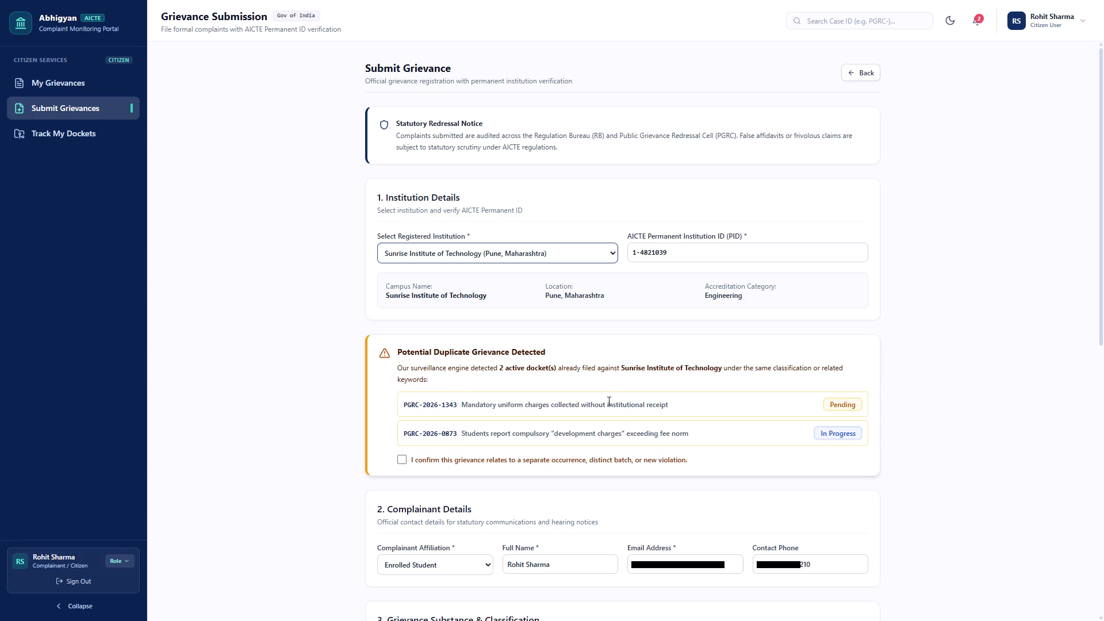
Confirm in the duplicate grievance notice that this grievance relates to a separate occurrence, distinct batch, or new violation.
{"action": "left_click", "coordinate": [402, 460]}
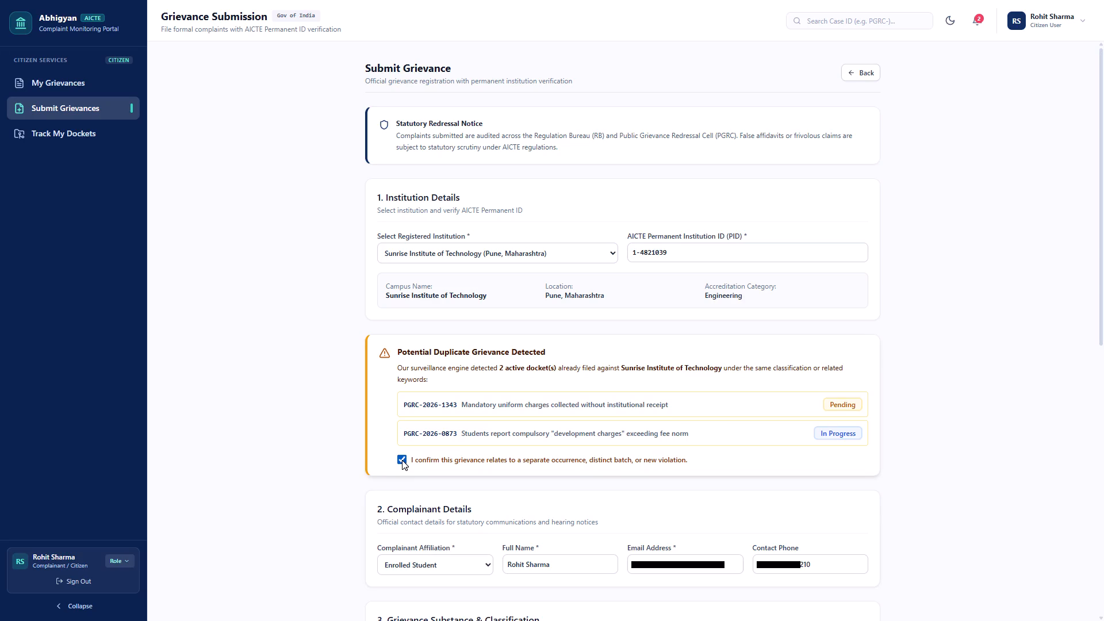
Paste the prepared harassment account into the detailed statement of facts, and view the complainant affiliation options without changing the selection.
{"action": "scroll", "coordinate": [458, 447], "scroll_direction": "down", "scroll_amount": 1}
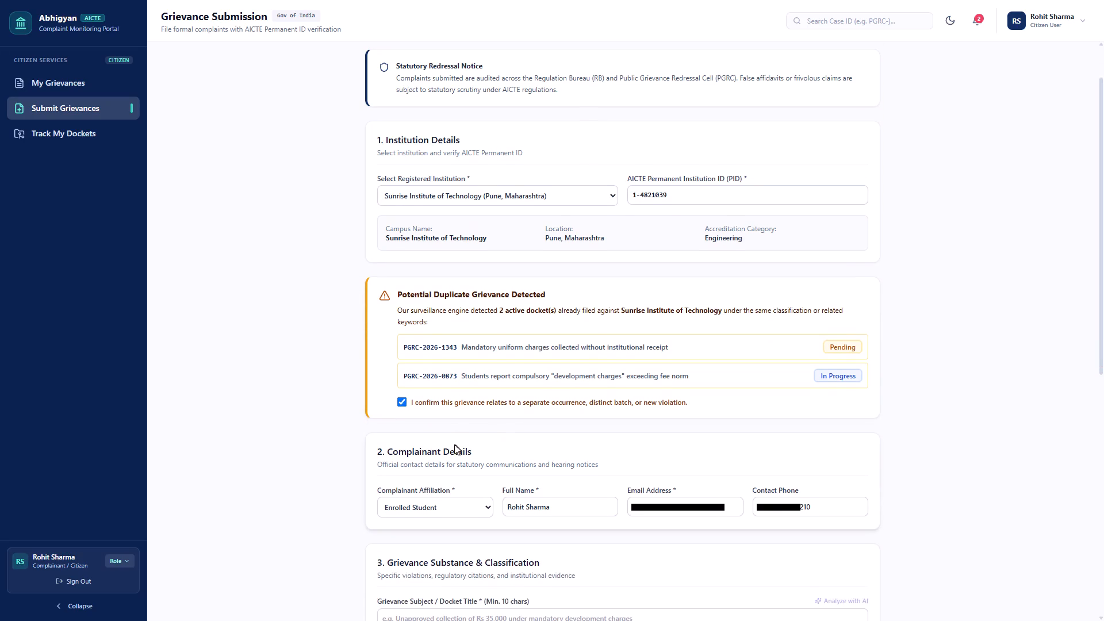
{"action": "scroll", "coordinate": [451, 455], "scroll_direction": "down", "scroll_amount": 3}
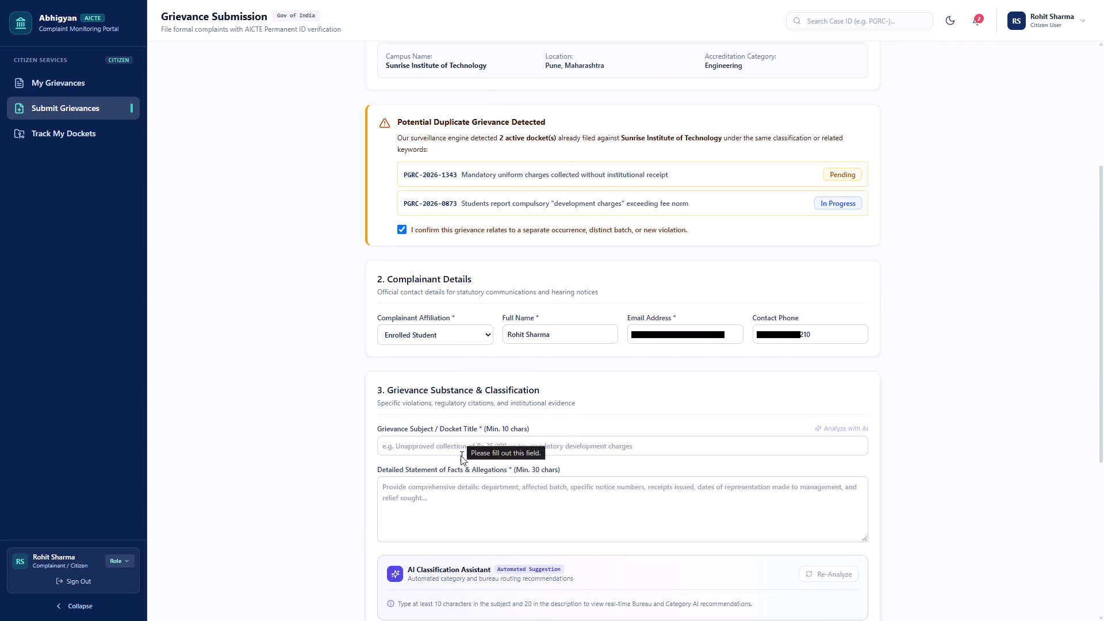
{"action": "scroll", "coordinate": [465, 426], "scroll_direction": "down", "scroll_amount": 1}
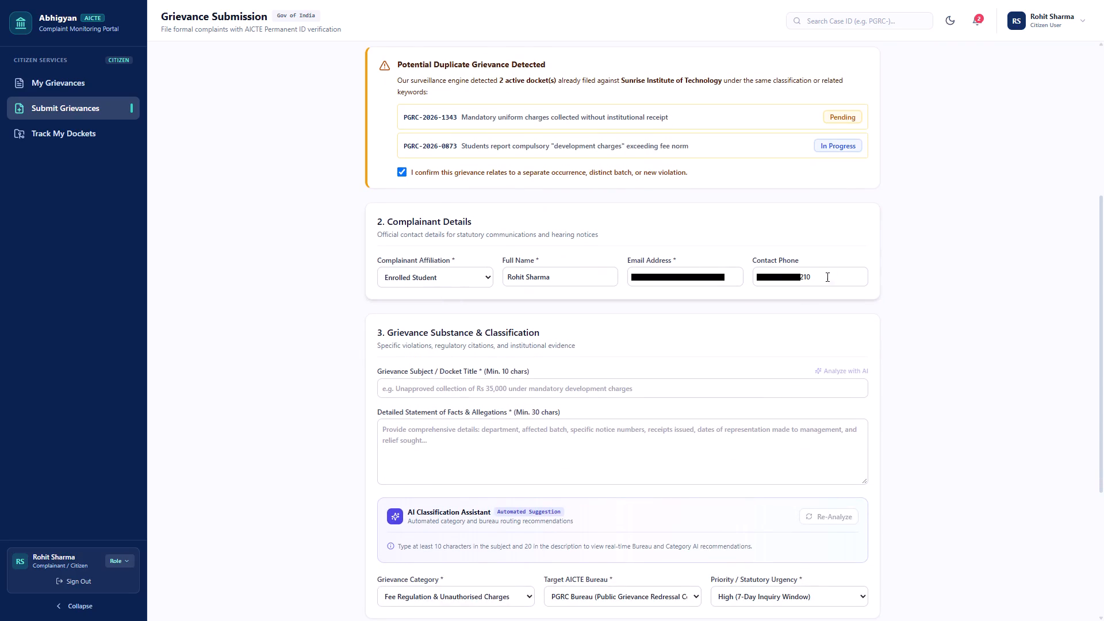
{"action": "left_click", "coordinate": [450, 426]}
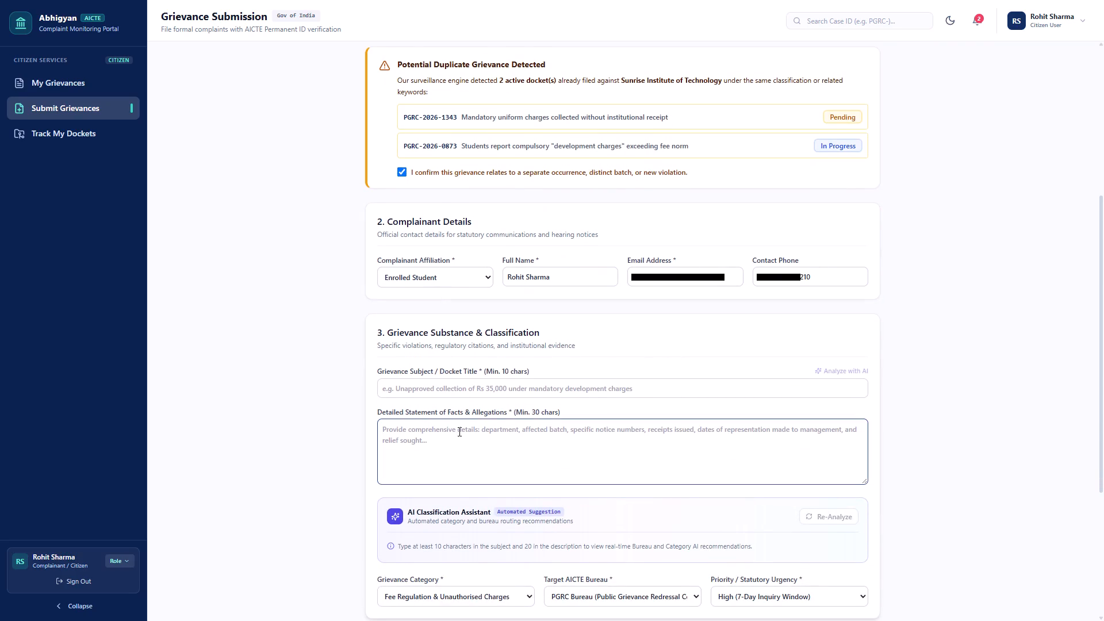
{"action": "key", "text": "ctrl+v"}
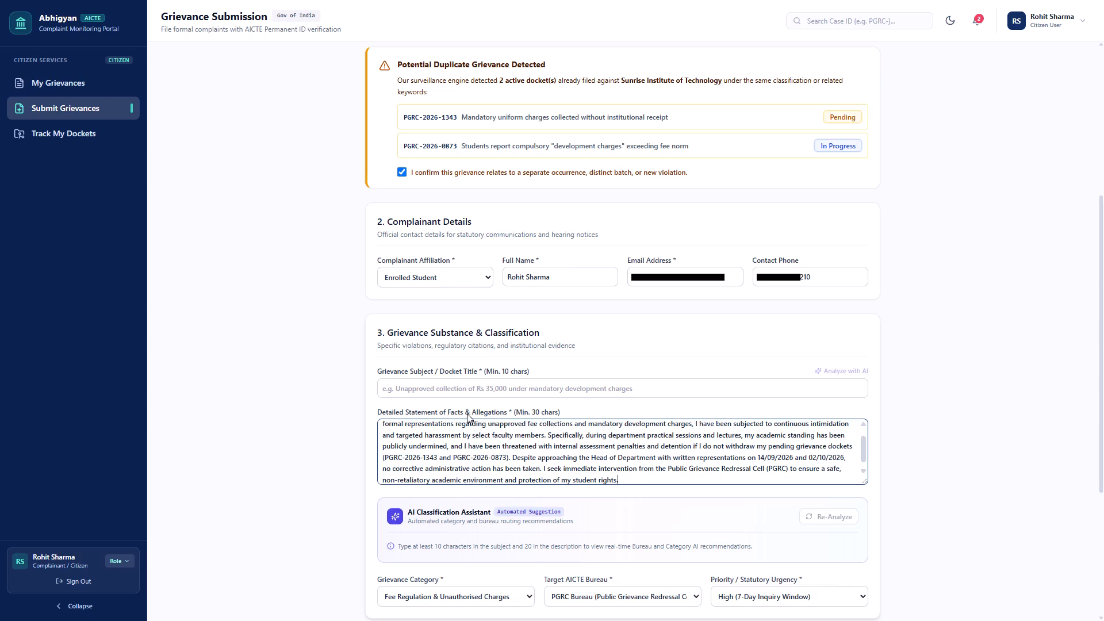
{"action": "left_click", "coordinate": [489, 279]}
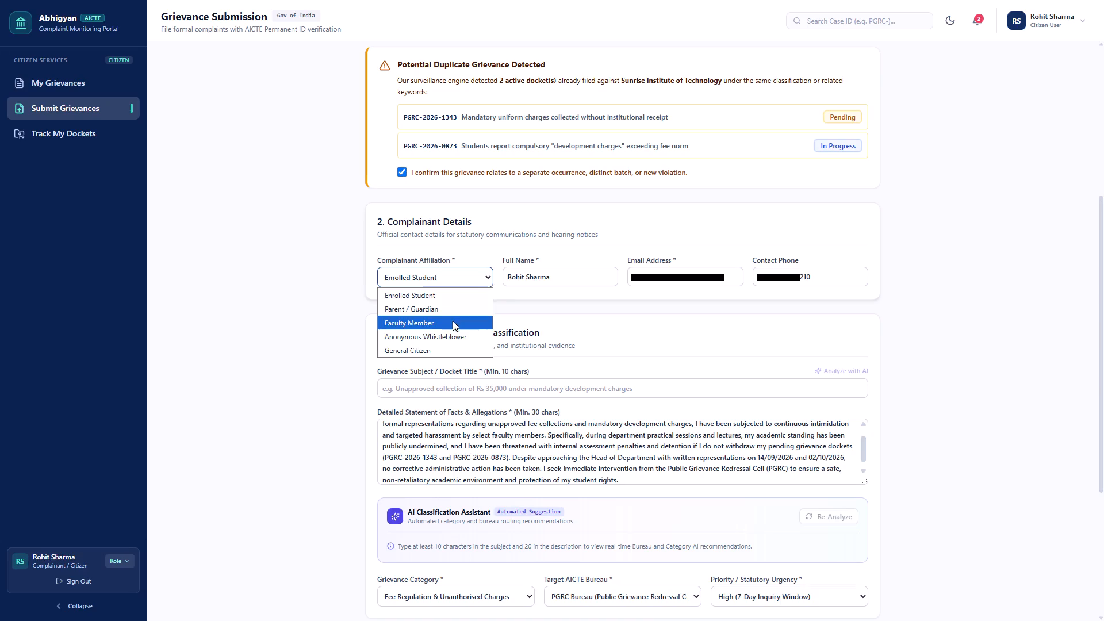
{"action": "left_click", "coordinate": [335, 337]}
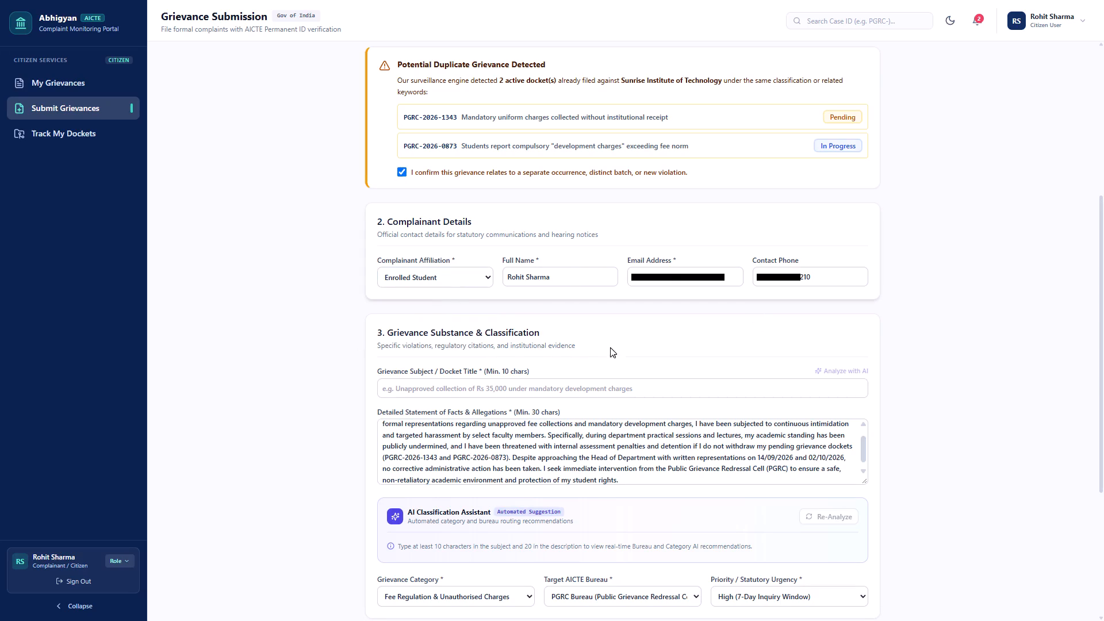
Enter "Harassment complaint" as the grievance subject.
{"action": "scroll", "coordinate": [427, 454], "scroll_direction": "up", "scroll_amount": 3}
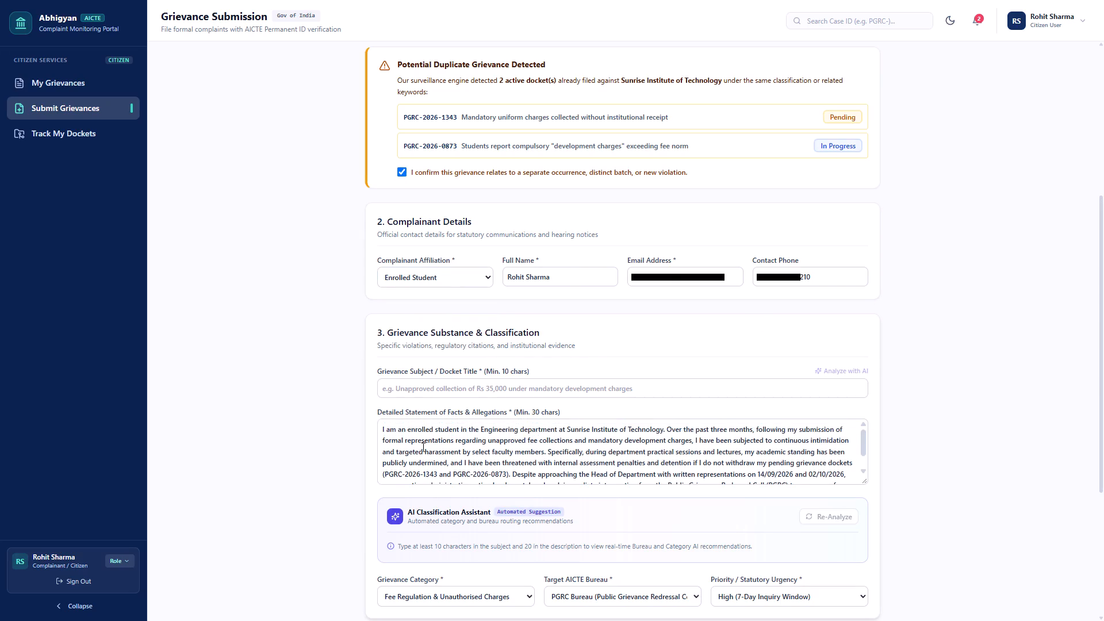
{"action": "left_click", "coordinate": [430, 389]}
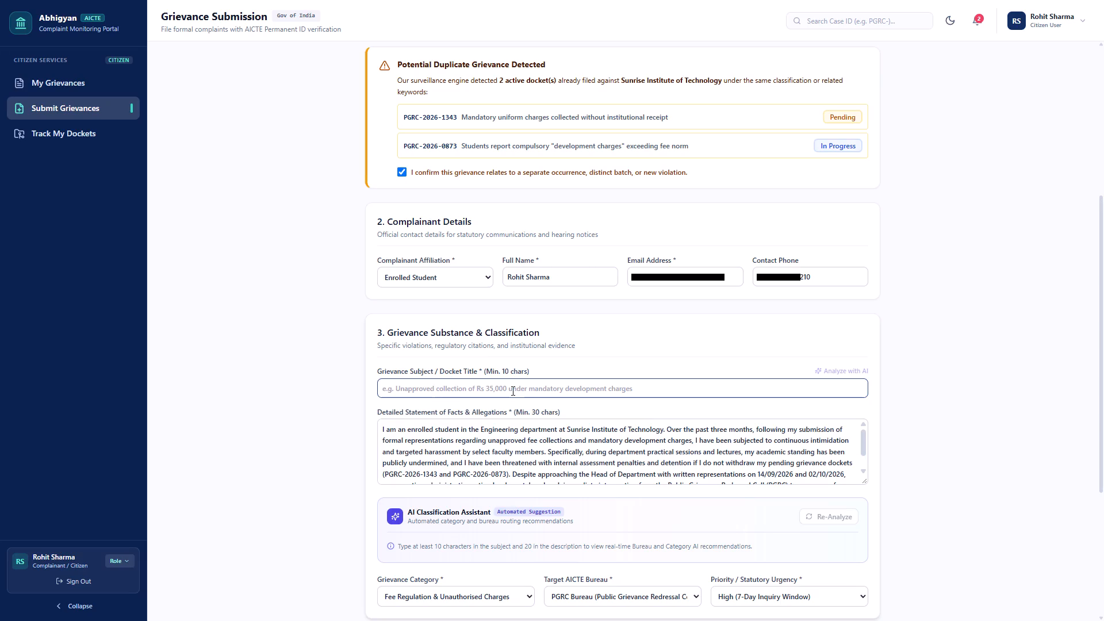
{"action": "type", "text": "Har"}
{"action": "type", "text": "assment"}
{"action": "key", "text": "space"}
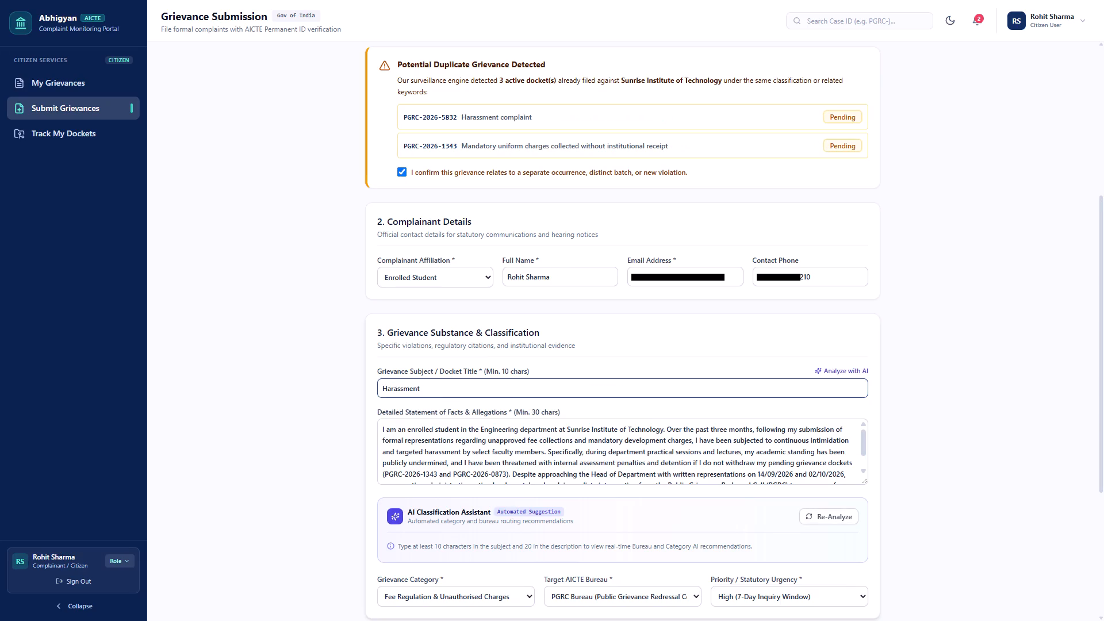
{"action": "type", "text": "complaint"}
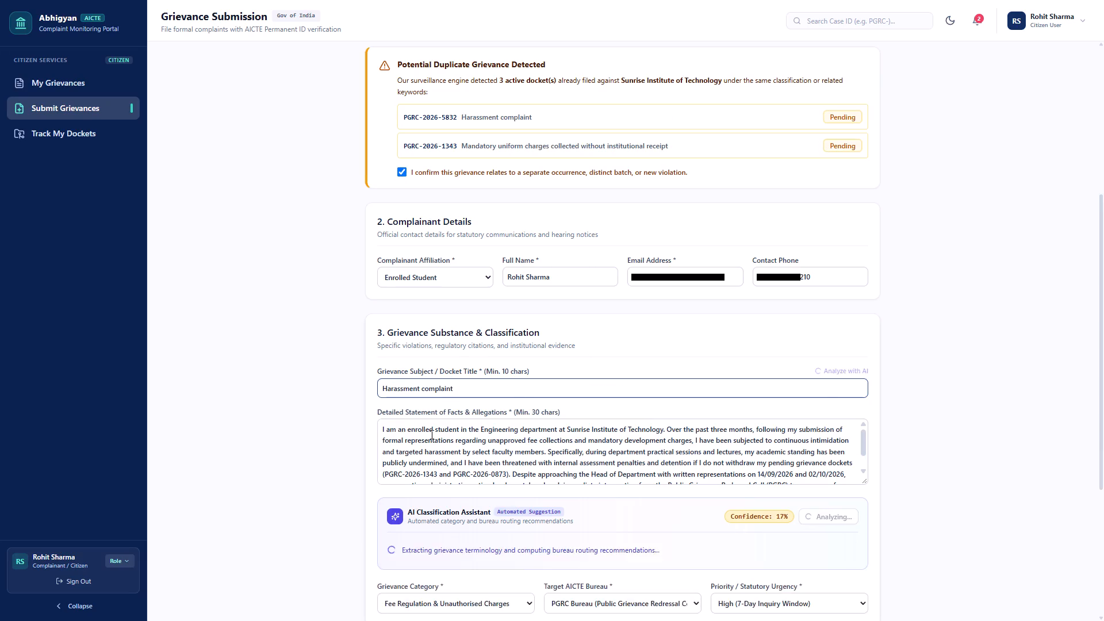
{"action": "left_click", "coordinate": [990, 423]}
Apply the AI Classification Assistant's suggestions for grievance category, target bureau and priority.
{"action": "scroll", "coordinate": [971, 393], "scroll_direction": "down", "scroll_amount": 3}
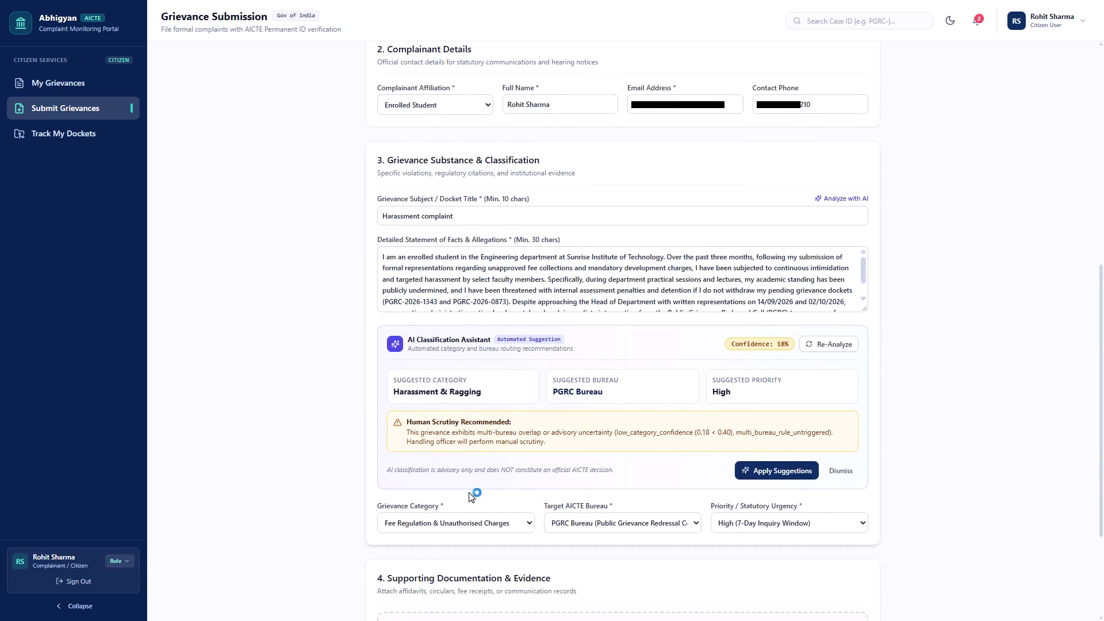
{"action": "left_click", "coordinate": [752, 470]}
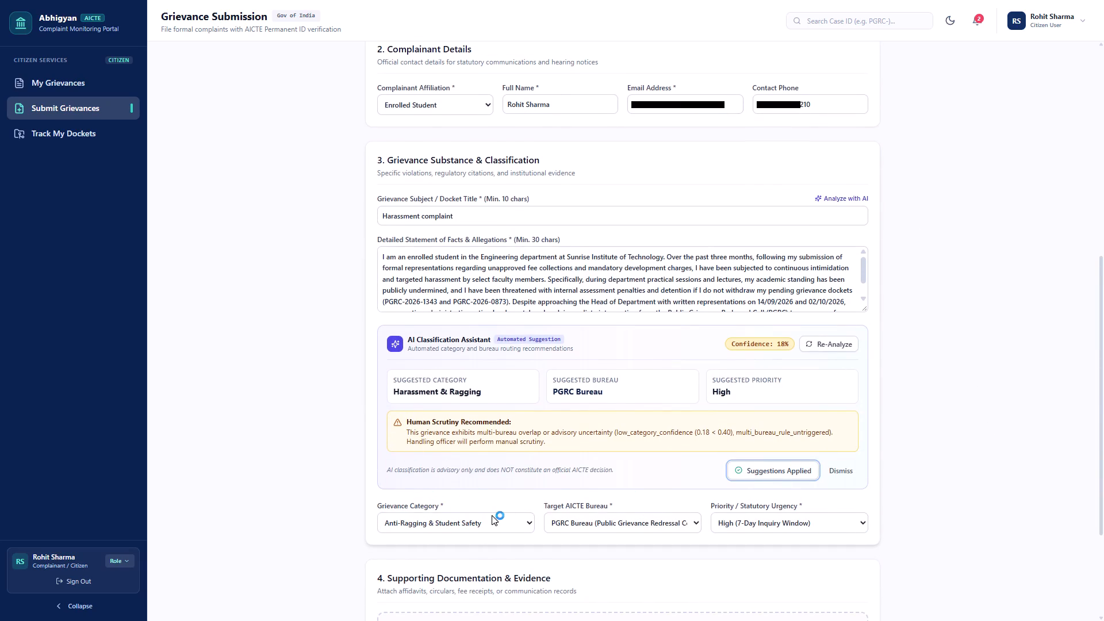
Attach the Evidence document from the Downloads folder to the grievance as supporting documentation.
{"action": "scroll", "coordinate": [494, 510], "scroll_direction": "down", "scroll_amount": 1}
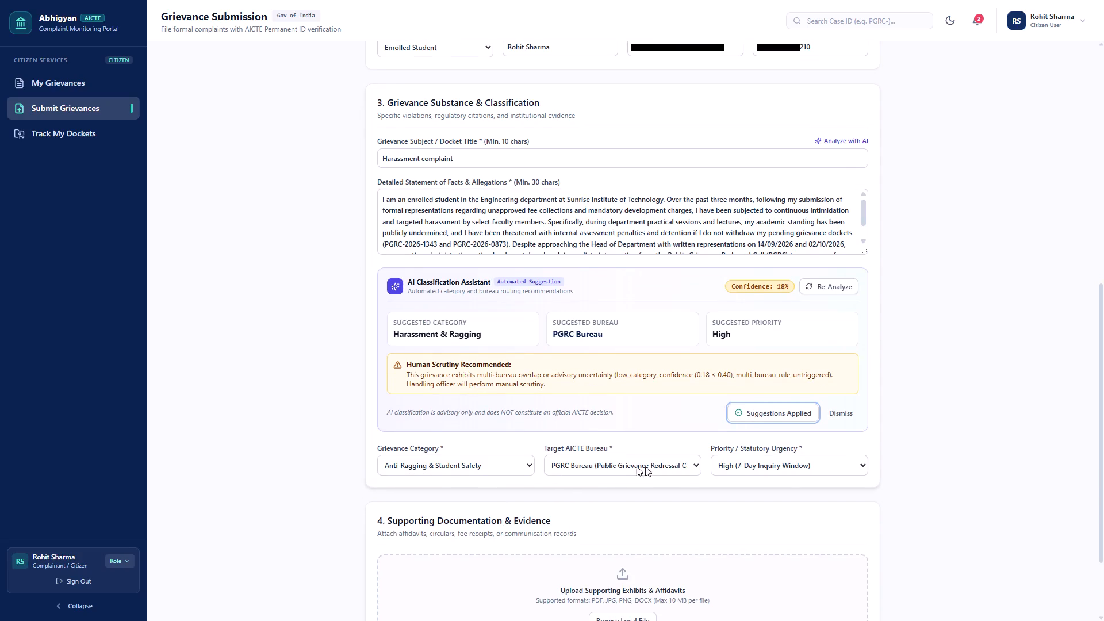
{"action": "scroll", "coordinate": [726, 467], "scroll_direction": "down", "scroll_amount": 1}
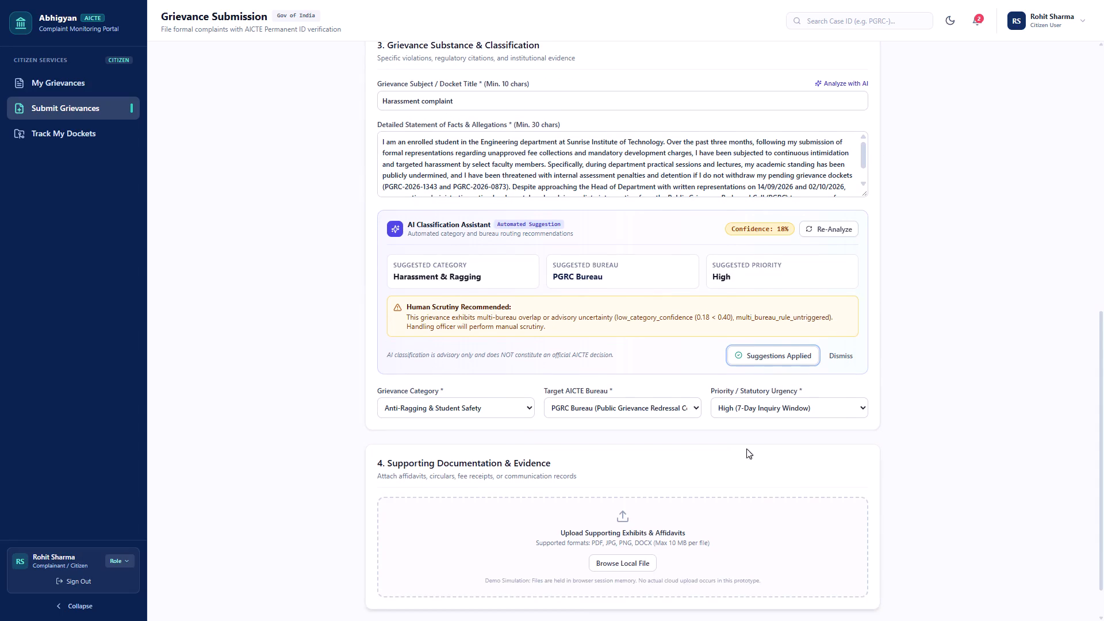
{"action": "scroll", "coordinate": [752, 446], "scroll_direction": "down", "scroll_amount": 3}
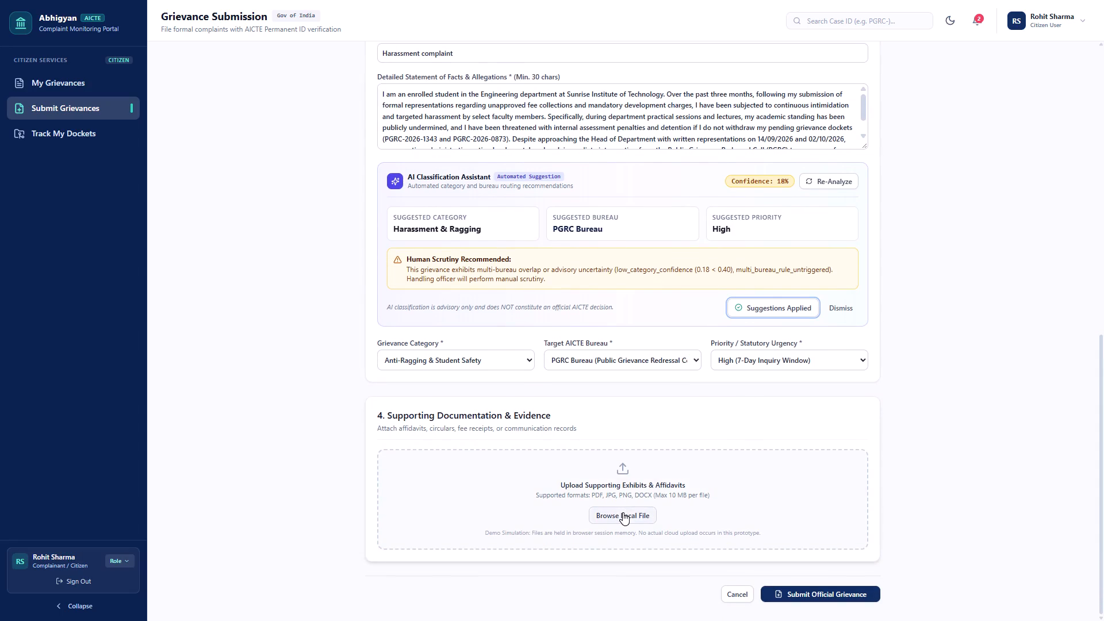
{"action": "left_click", "coordinate": [623, 512]}
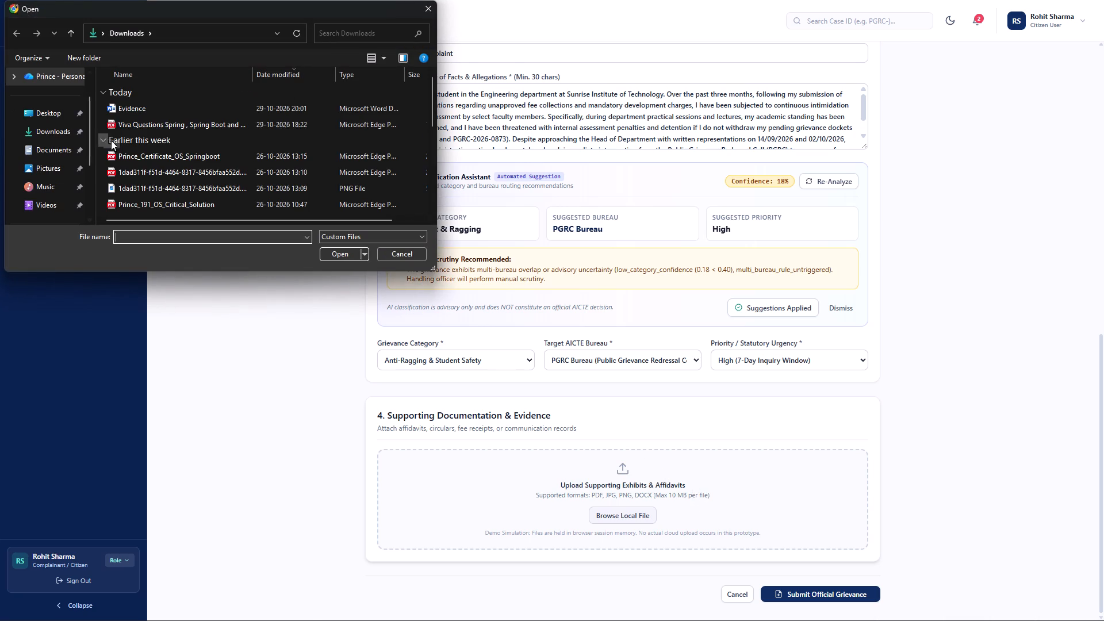
{"action": "left_click", "coordinate": [142, 110]}
{"action": "left_click", "coordinate": [340, 253]}
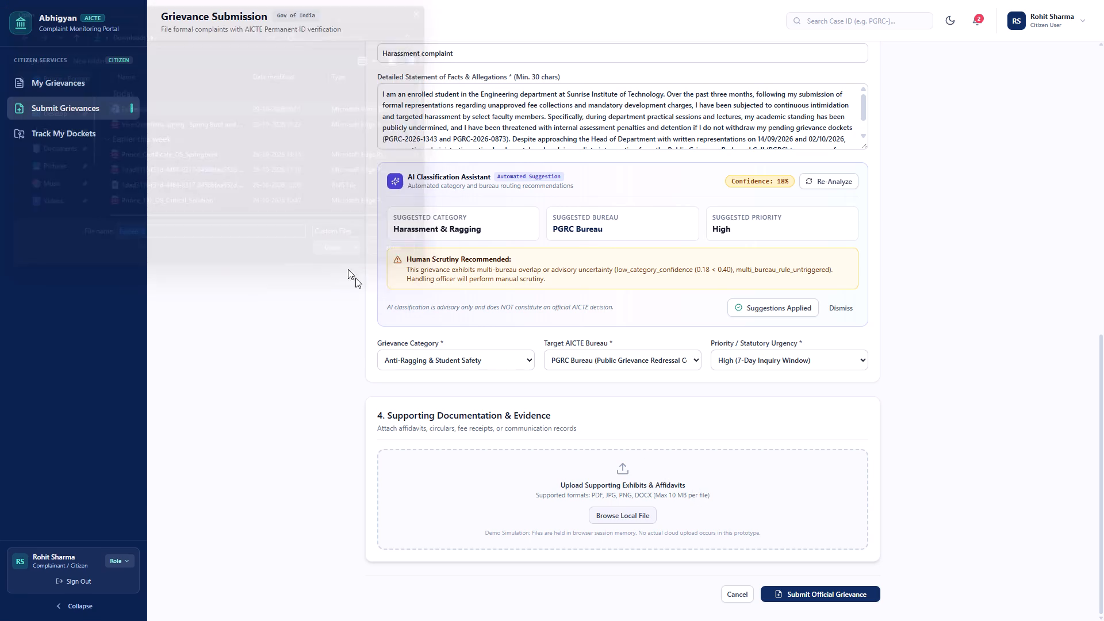
Submit the completed harassment grievance officially.
{"action": "scroll", "coordinate": [581, 439], "scroll_direction": "down", "scroll_amount": 4}
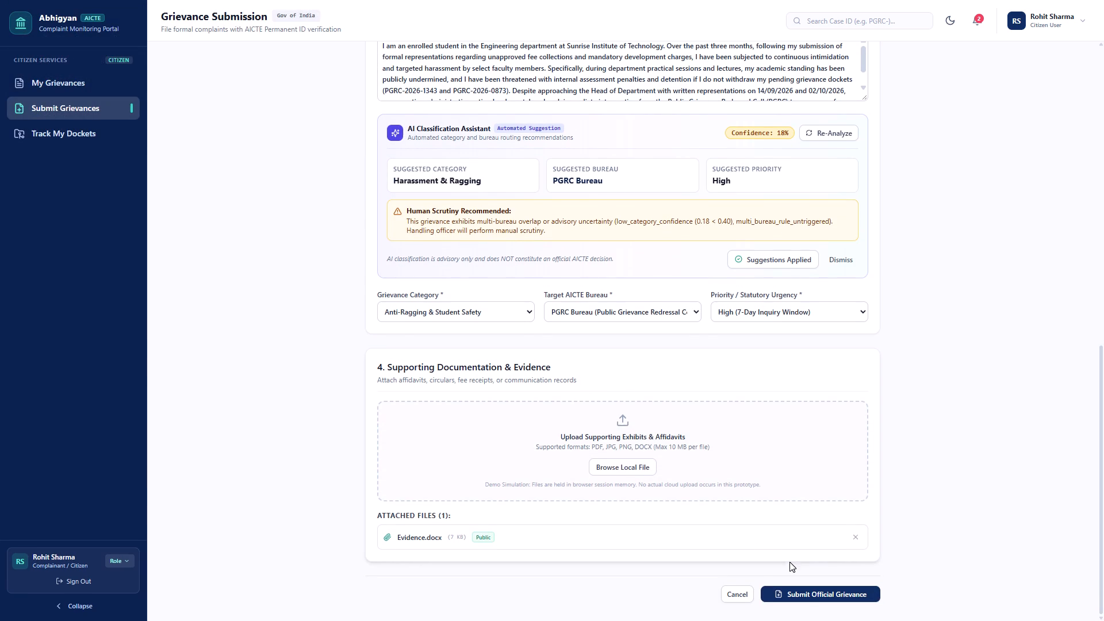
{"action": "left_click", "coordinate": [805, 589]}
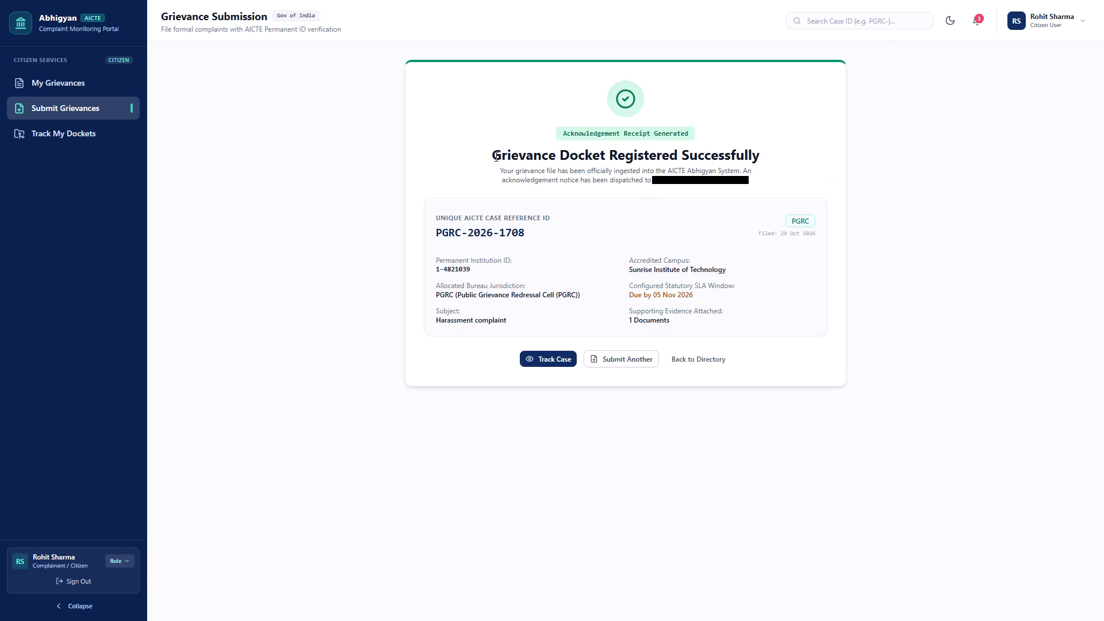
Open case tracking for the newly submitted grievance and review its allegations, AI advisory, evidence and action history.
{"action": "left_click", "coordinate": [550, 358]}
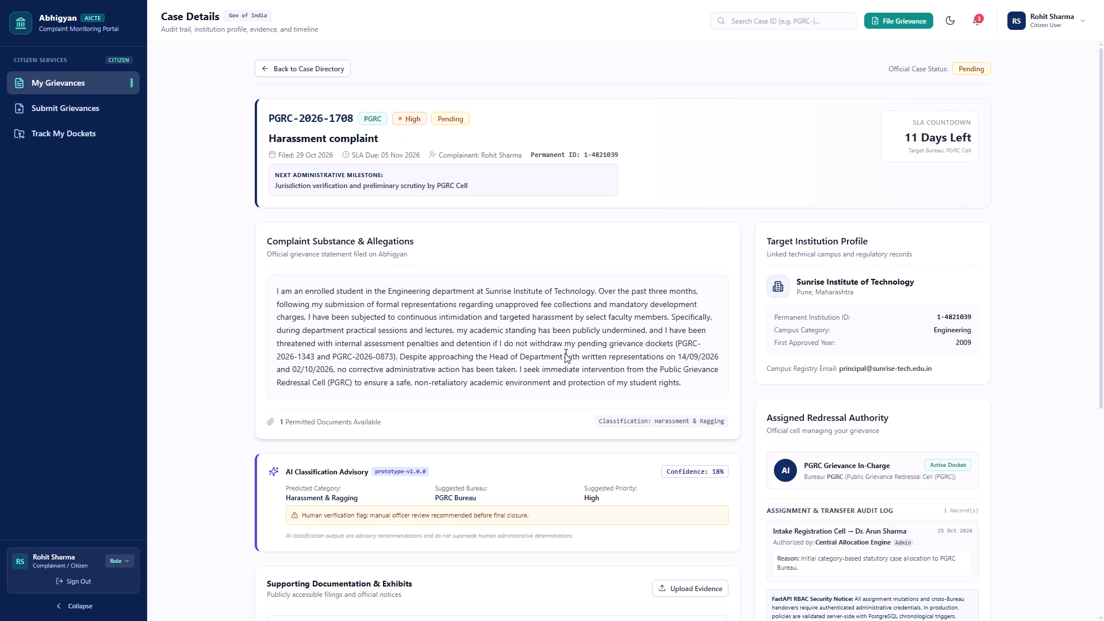
{"action": "scroll", "coordinate": [449, 202], "scroll_direction": "down", "scroll_amount": 3}
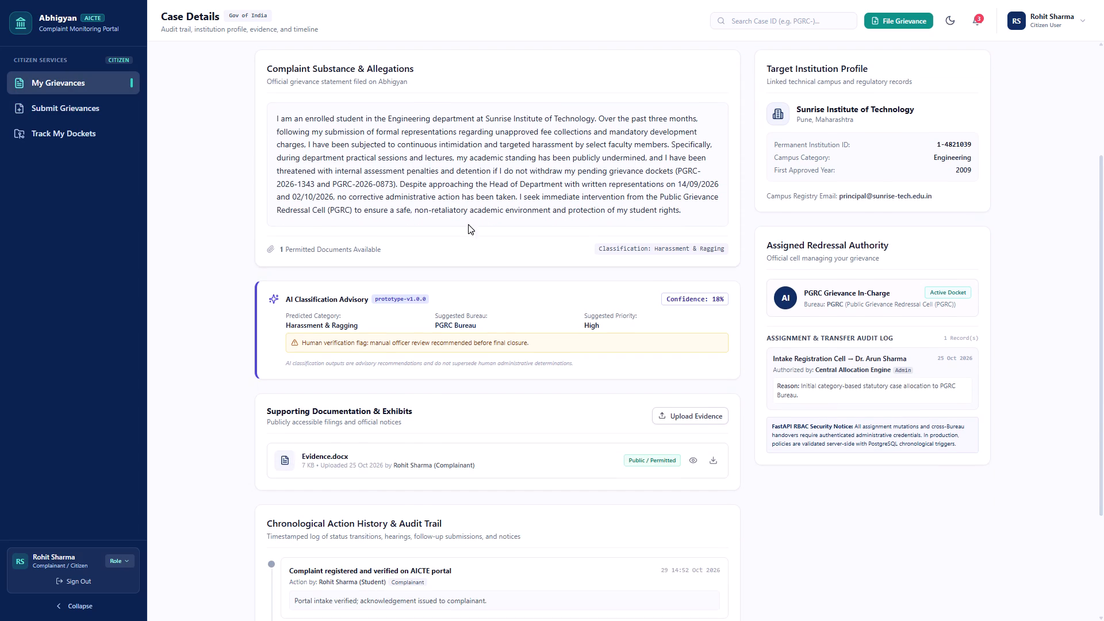
{"action": "scroll", "coordinate": [553, 290], "scroll_direction": "down", "scroll_amount": 5}
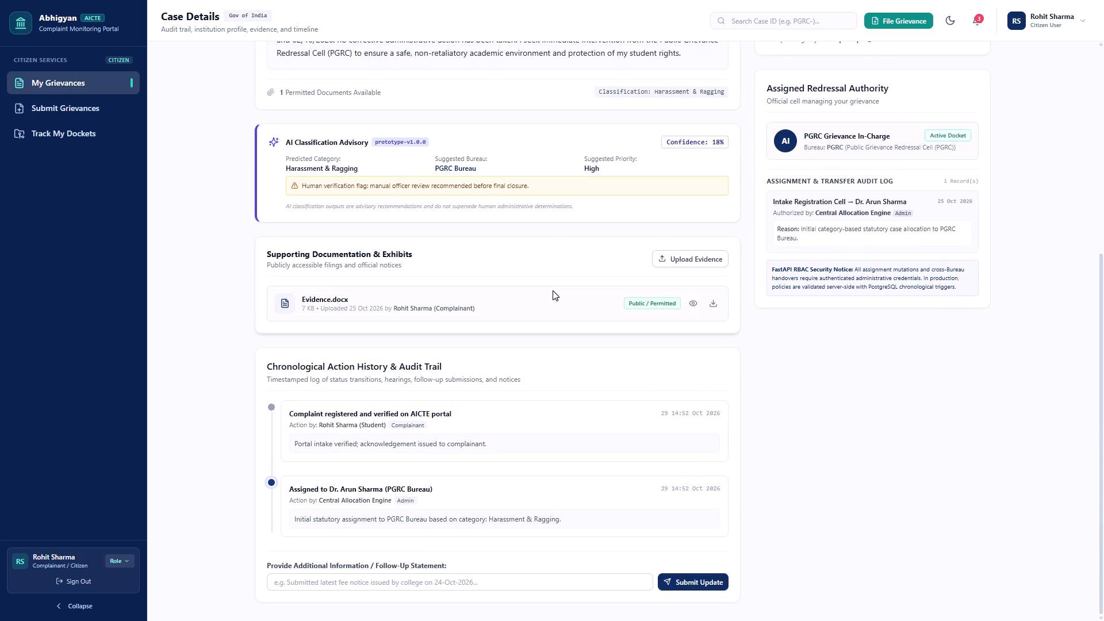
{"action": "scroll", "coordinate": [553, 290], "scroll_direction": "down", "scroll_amount": 2}
{"action": "scroll", "coordinate": [413, 519], "scroll_direction": "up", "scroll_amount": 4}
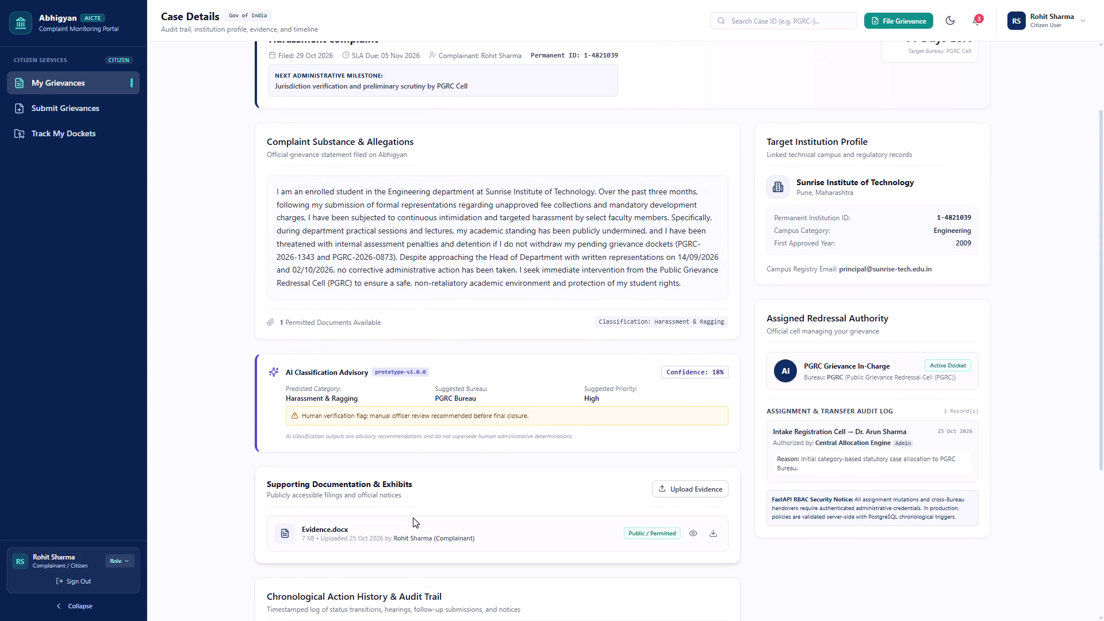
Switch to OBS Studio and stop the recording.
{"action": "key", "text": "alt+Tab"}
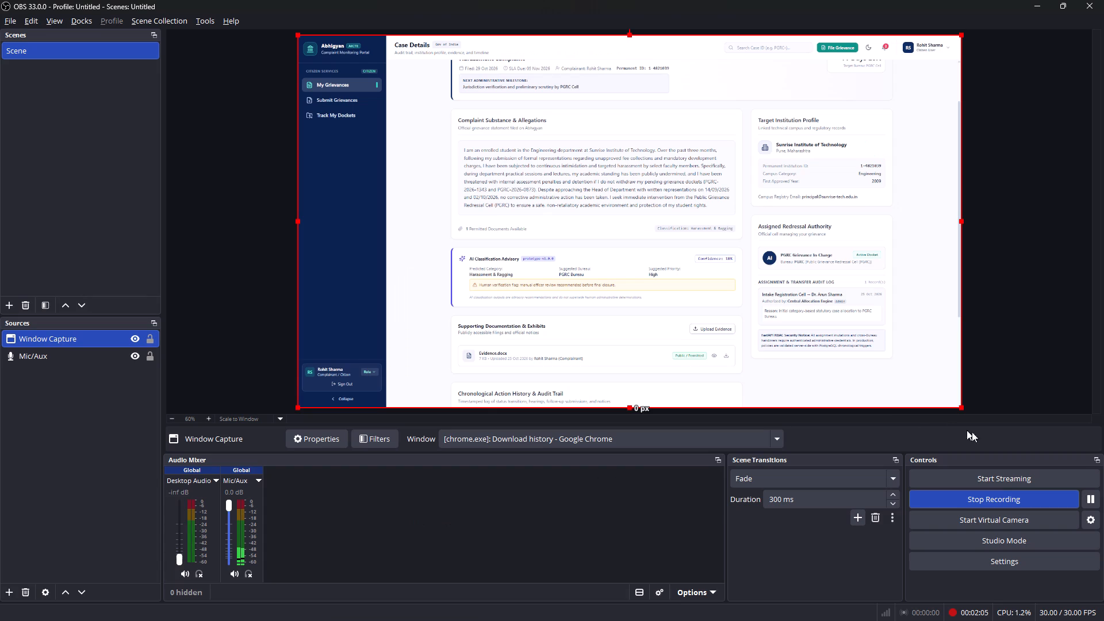
{"action": "left_click", "coordinate": [983, 497]}
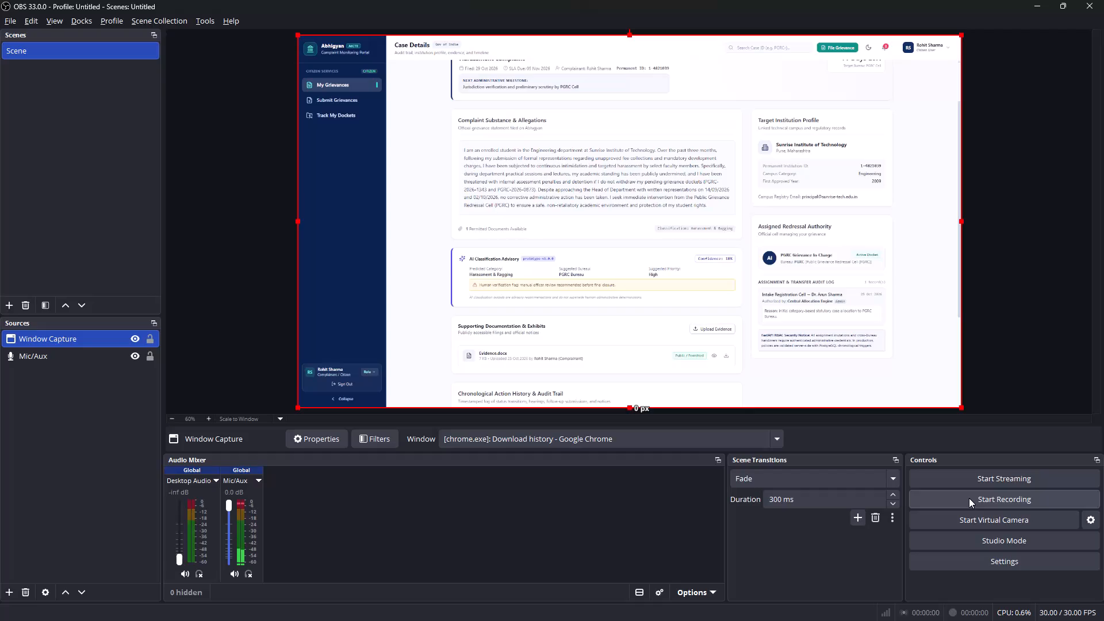
{"action": "key", "text": "alt+Tab"}
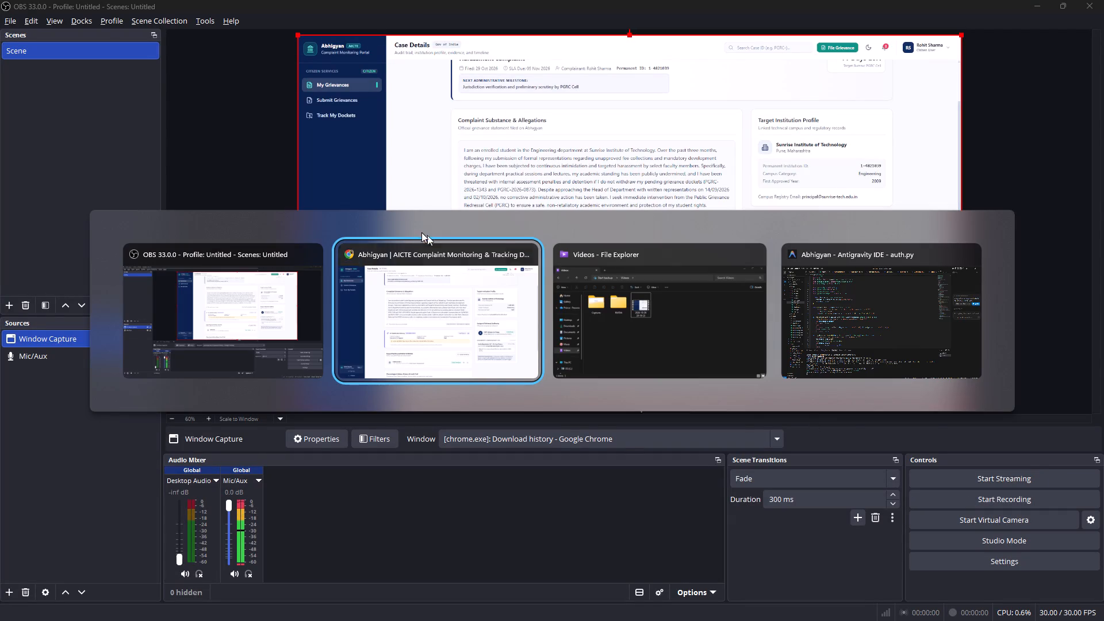
{"action": "left_click", "coordinate": [758, 361], "text": "alt"}
{"action": "double_click", "coordinate": [541, 250]}
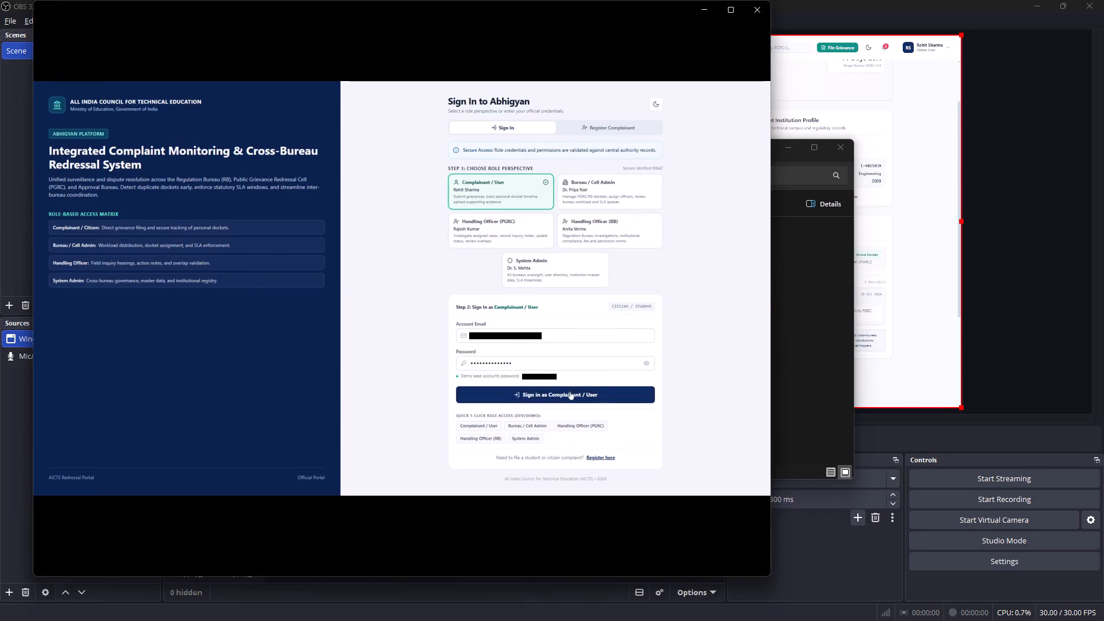
{"action": "key", "text": "space"}
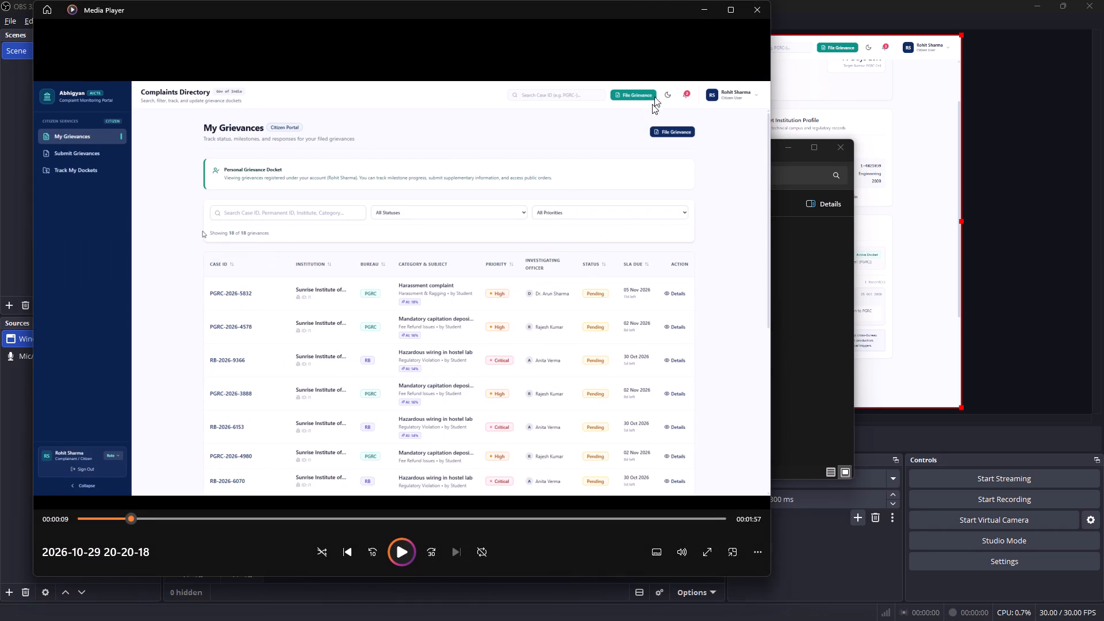
{"action": "left_click", "coordinate": [703, 13]}
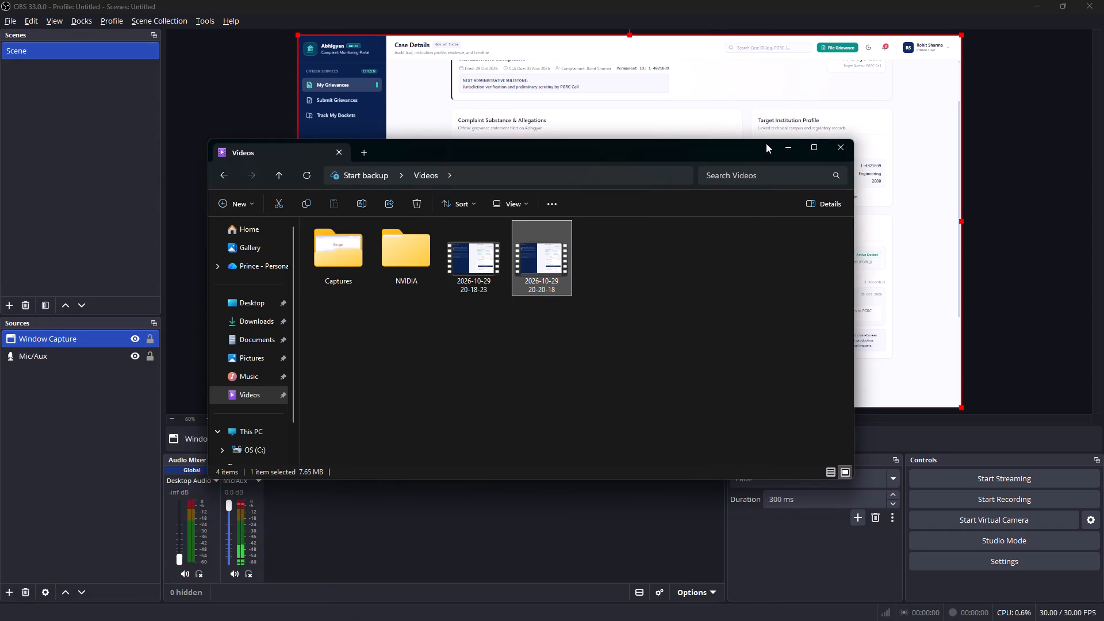
Permanently delete both 2026-10-29 recordings, 20-18-23 and 20-20-18, from the Videos folder.
{"action": "left_click", "coordinate": [777, 149]}
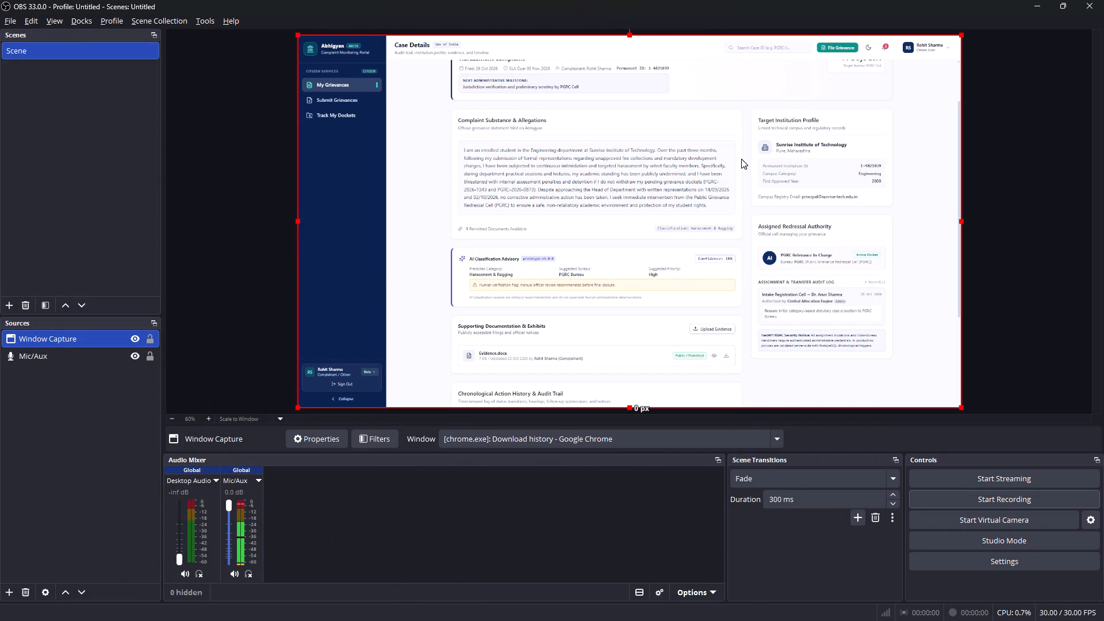
{"action": "key", "text": "alt+Tab"}
{"action": "left_click", "coordinate": [223, 313], "text": "alt"}
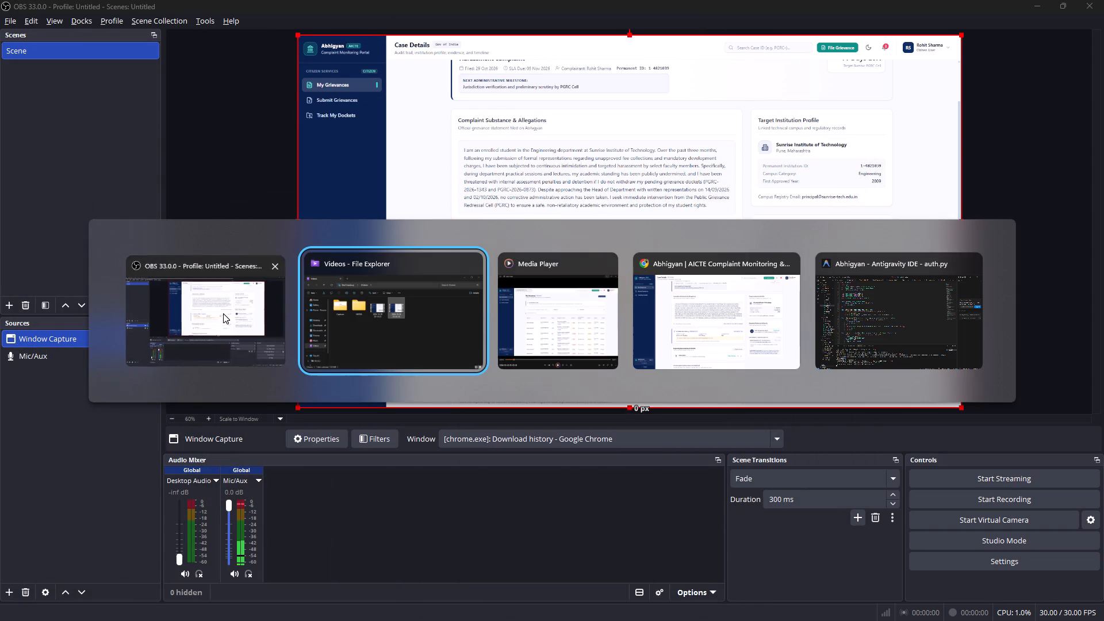
{"action": "key", "text": "alt+Tab"}
{"action": "key", "text": "alt+Tab"}
{"action": "key", "text": "alt+Tab"}
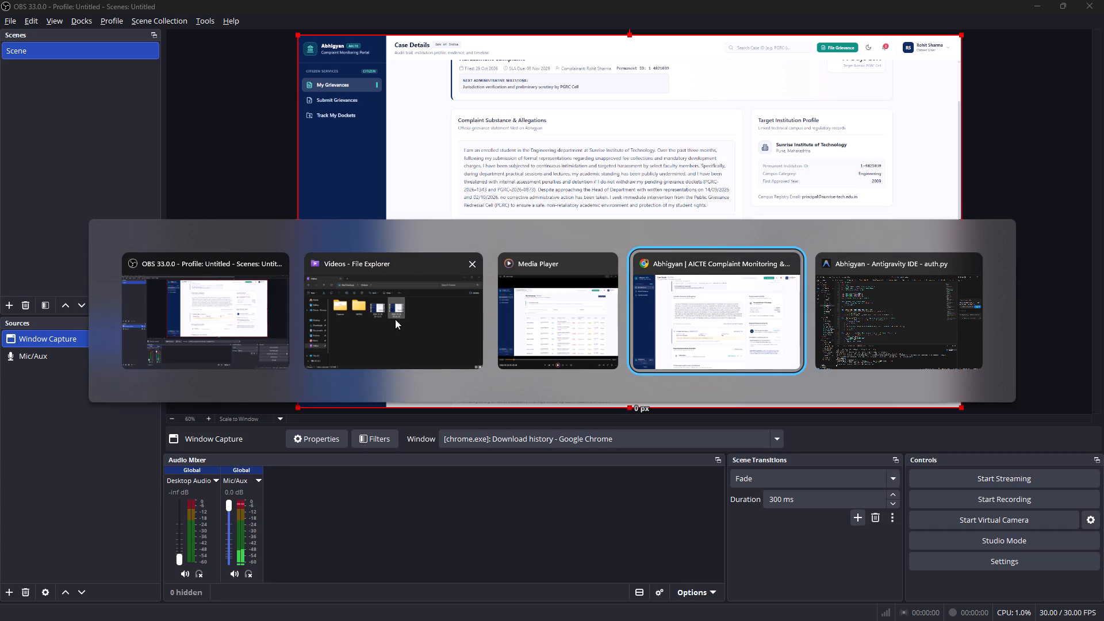
{"action": "left_click", "coordinate": [376, 319], "text": "alt"}
{"action": "left_click_drag", "start_coordinate": [558, 314], "coordinate": [474, 245]}
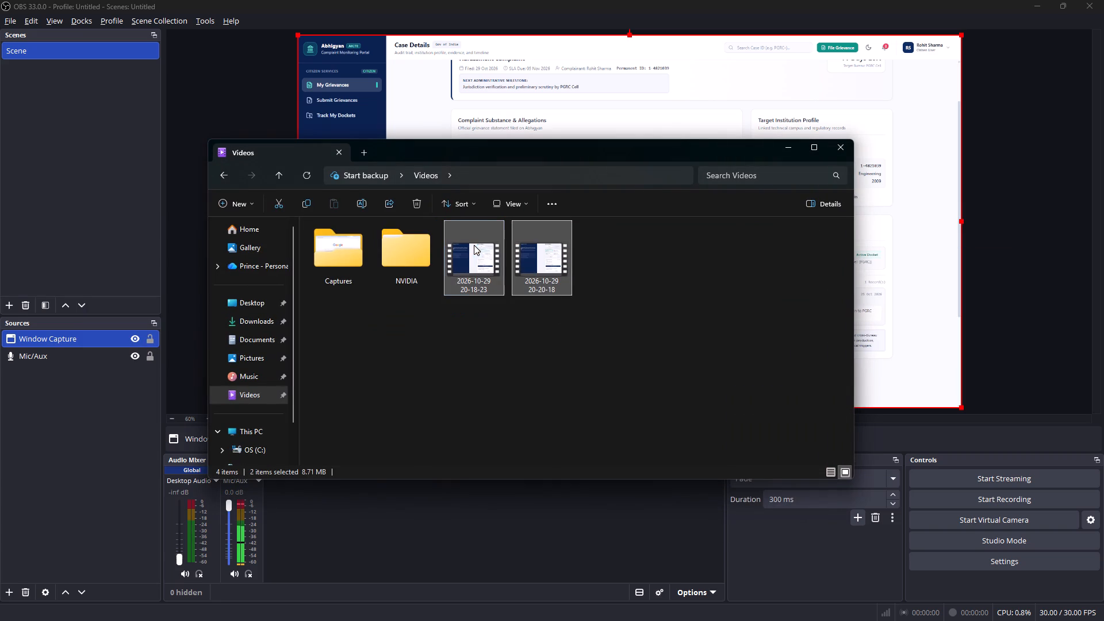
{"action": "key", "text": "shift+Delete"}
{"action": "key", "text": "Return"}
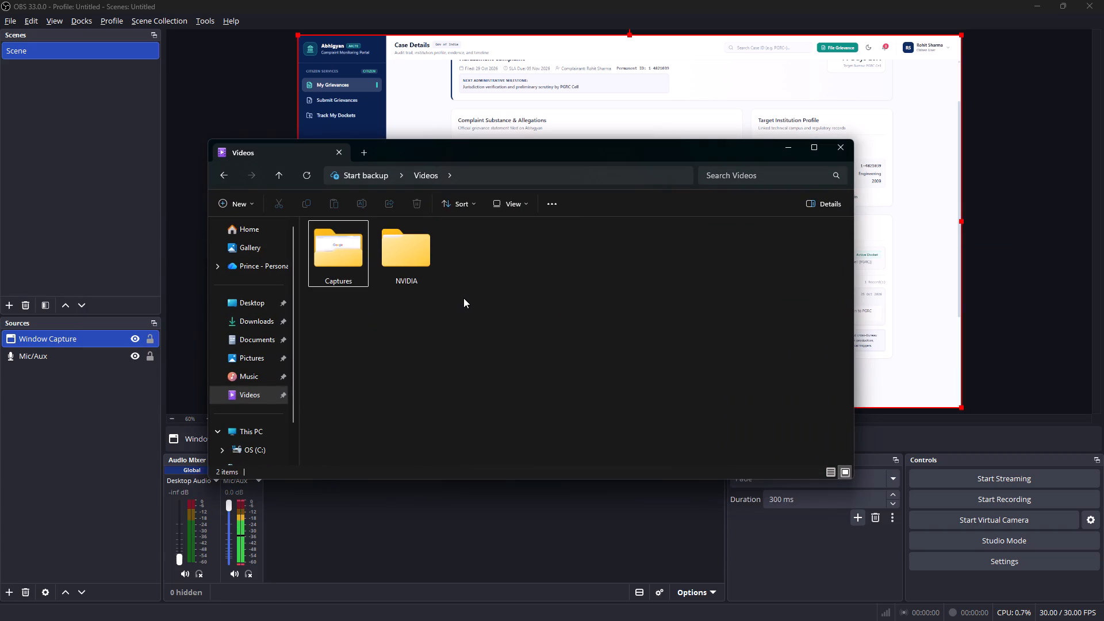
Return to the Abhigyan portal in Chrome and sign out of the complainant account.
{"action": "key", "text": "alt+Tab"}
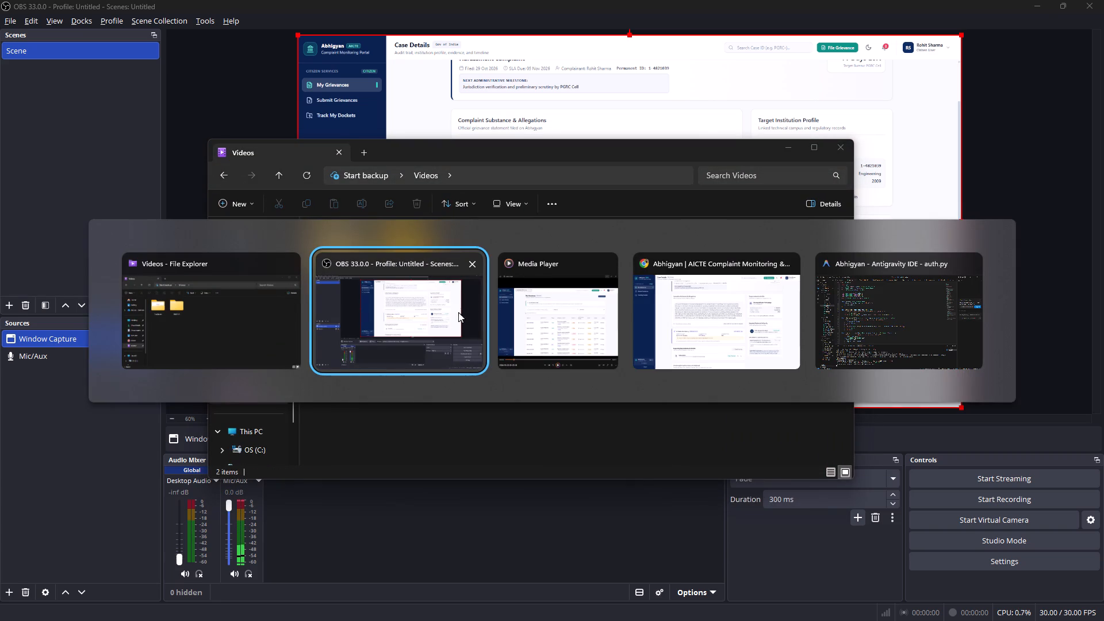
{"action": "left_click", "coordinate": [677, 300], "text": "alt"}
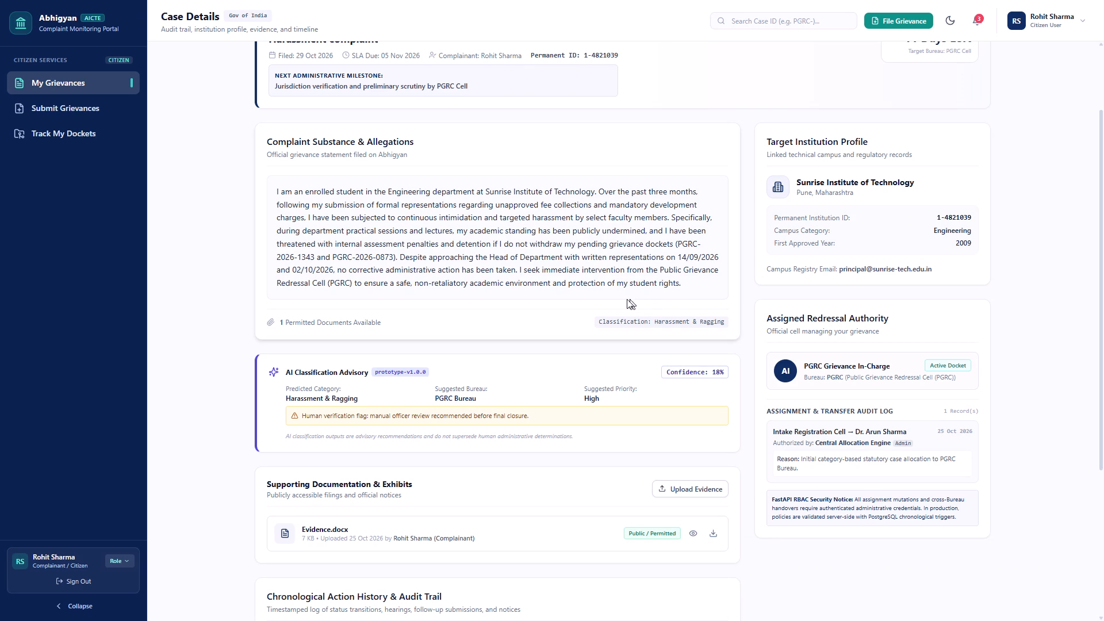
{"action": "left_click", "coordinate": [64, 584]}
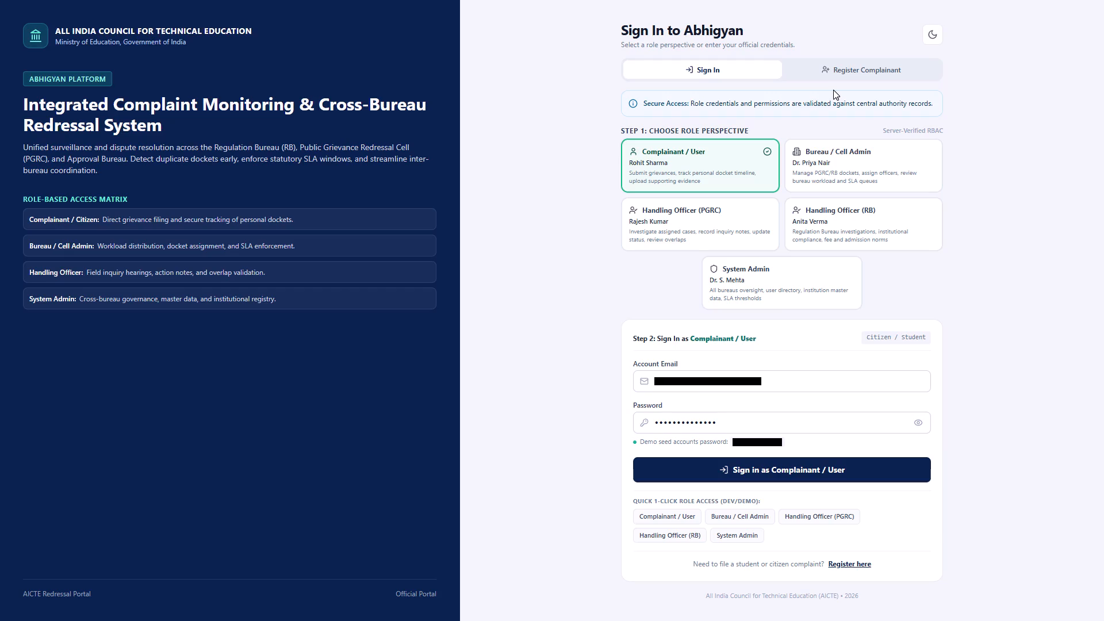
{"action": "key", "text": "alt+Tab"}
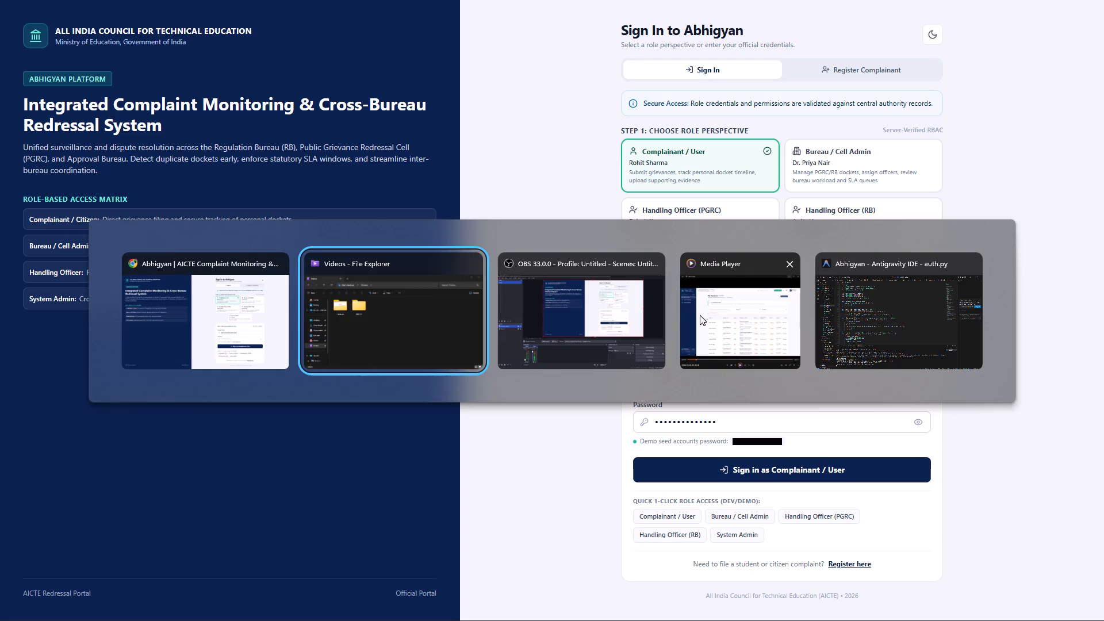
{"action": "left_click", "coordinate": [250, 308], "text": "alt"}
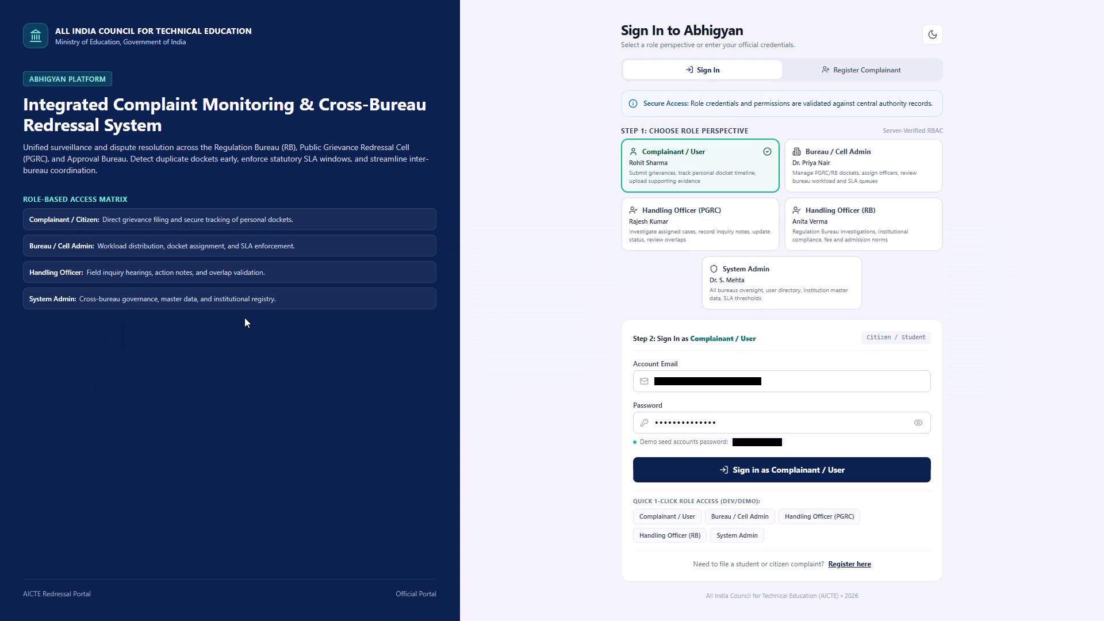
Leave the browser's full-screen view and open the portal's complainant registration form.
{"action": "key", "text": "F11"}
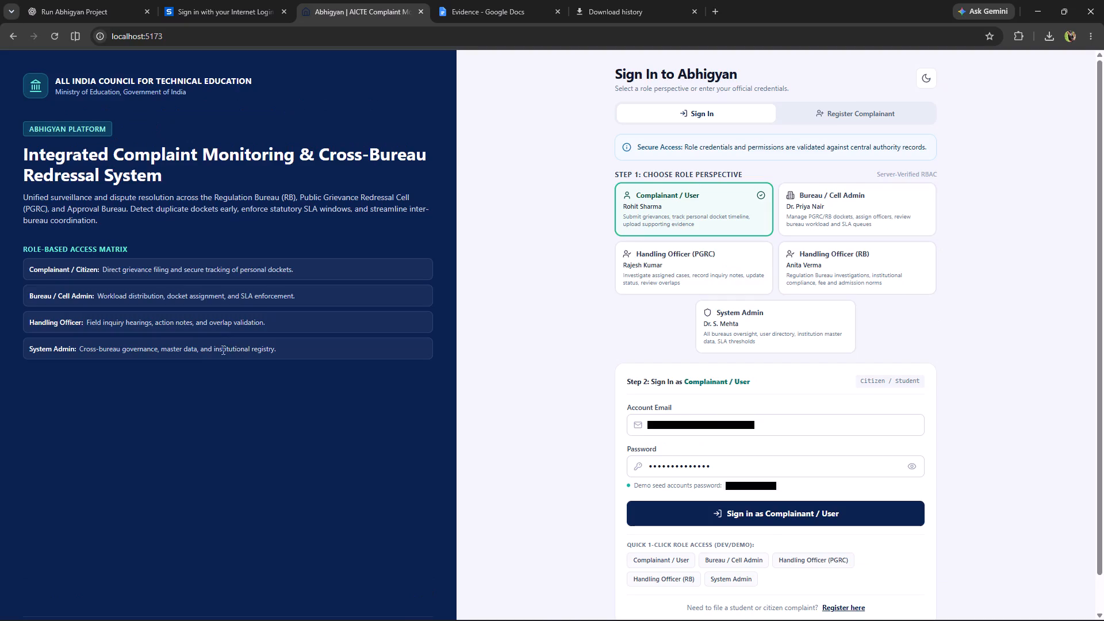
{"action": "double_click", "coordinate": [865, 122]}
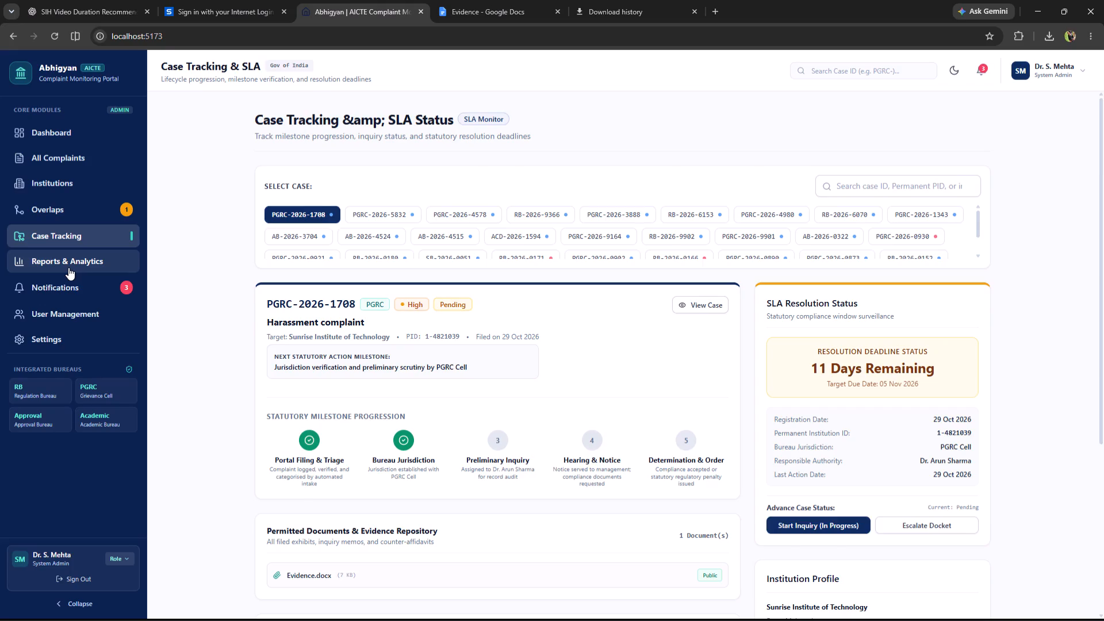
{"action": "left_click", "coordinate": [66, 269]}
{"action": "left_click", "coordinate": [89, 285]}
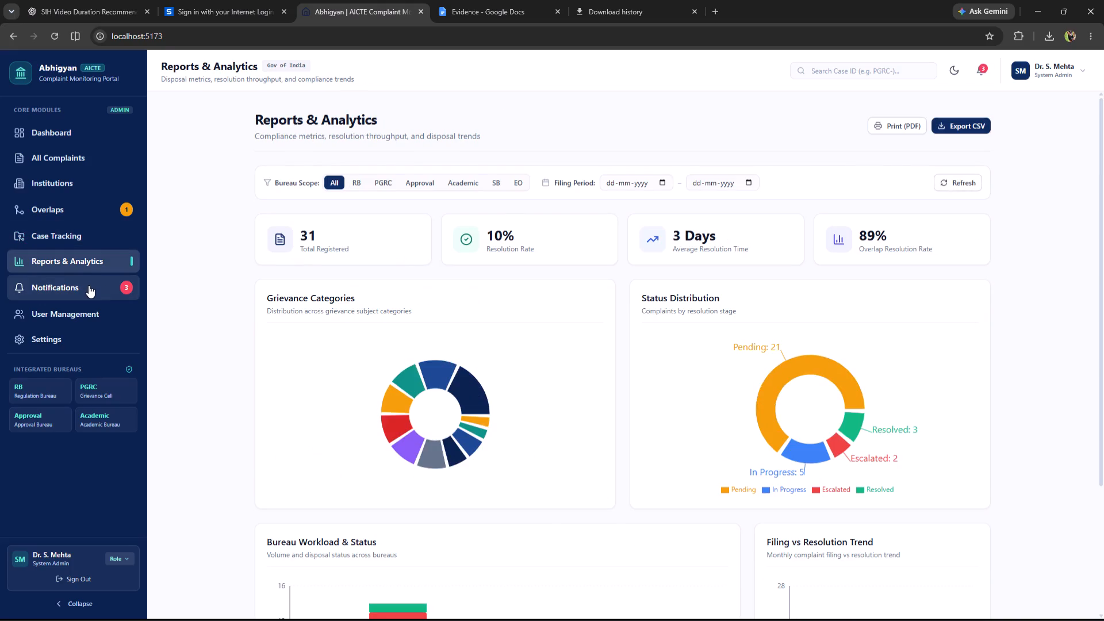
{"action": "left_click", "coordinate": [111, 317]}
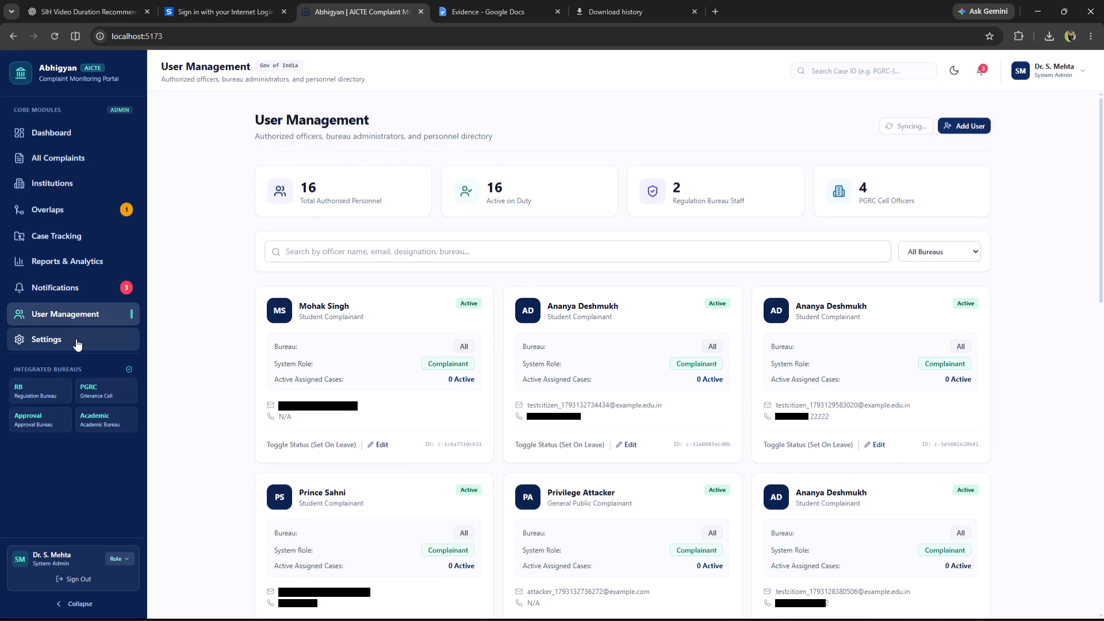
{"action": "scroll", "coordinate": [789, 299], "scroll_direction": "down", "scroll_amount": 6}
{"action": "scroll", "coordinate": [782, 319], "scroll_direction": "up", "scroll_amount": 3}
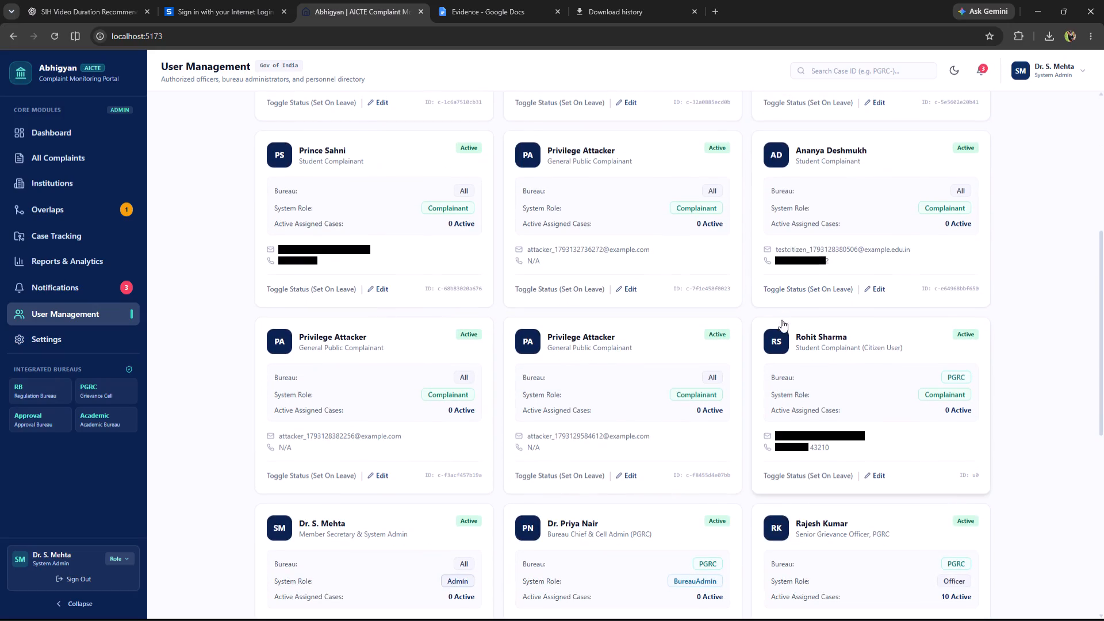
{"action": "scroll", "coordinate": [781, 320], "scroll_direction": "up", "scroll_amount": 8}
Switch the portal's appearance to Dark Mode in System Settings.
{"action": "left_click", "coordinate": [104, 344]}
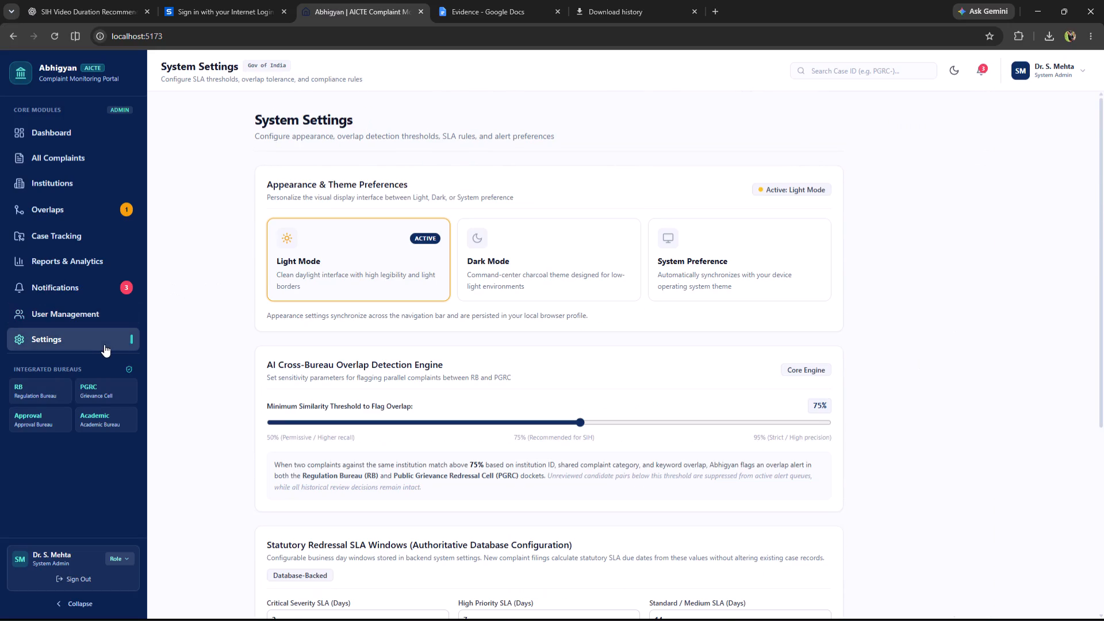
{"action": "left_click", "coordinate": [546, 239]}
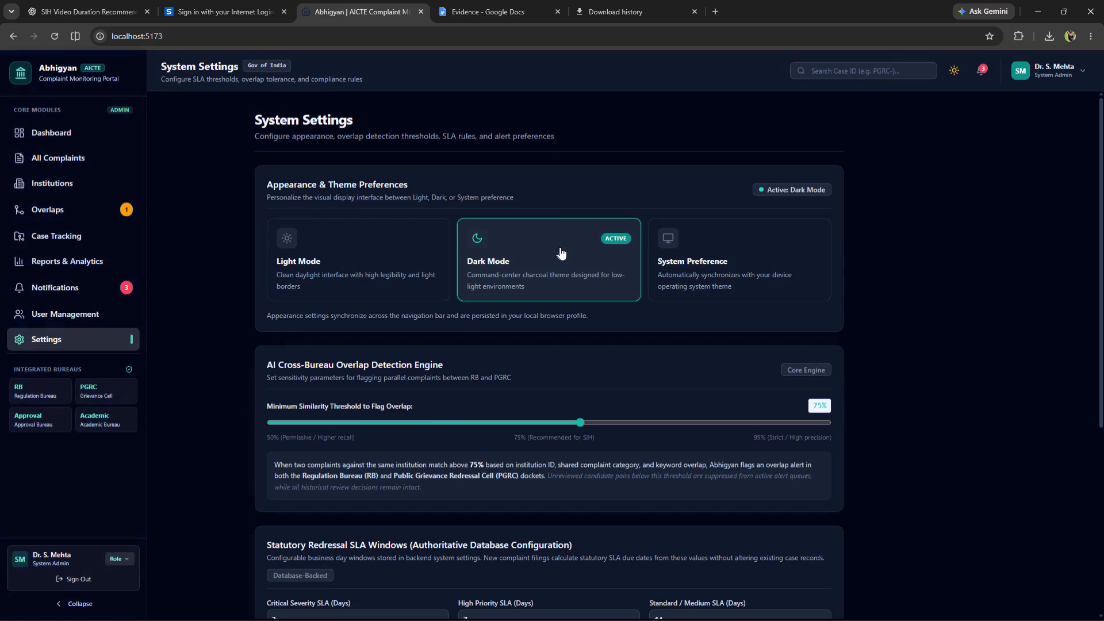
Examine the overlap similarity threshold, SLA windows and notification rules in System Settings.
{"action": "scroll", "coordinate": [691, 332], "scroll_direction": "down", "scroll_amount": 3}
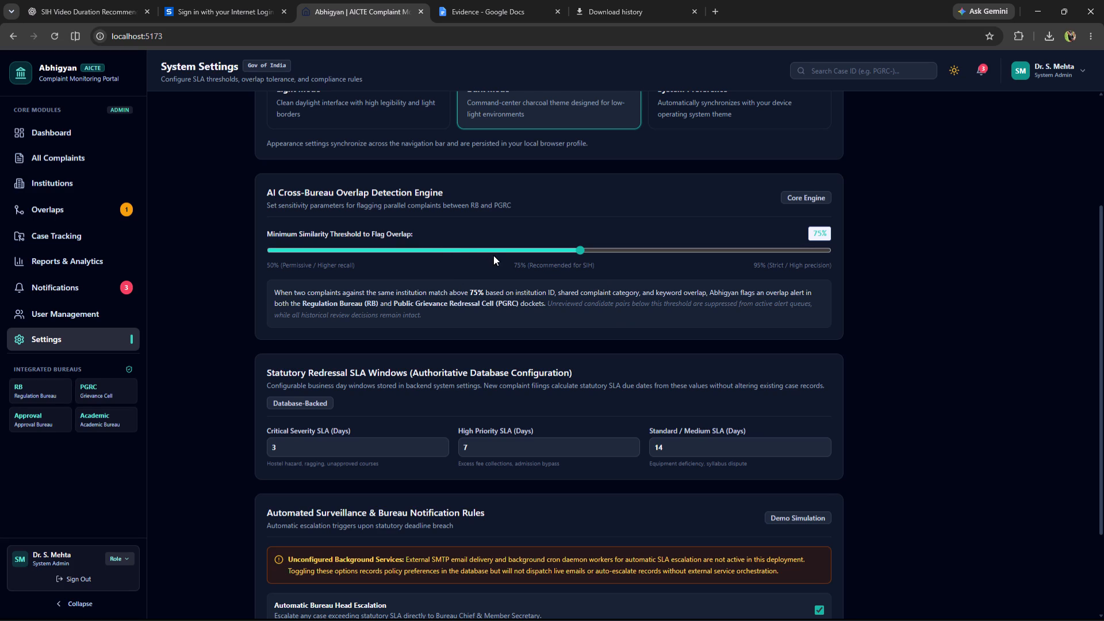
{"action": "left_click_drag", "start_coordinate": [533, 263], "coordinate": [581, 264]}
{"action": "left_click", "coordinate": [593, 264]}
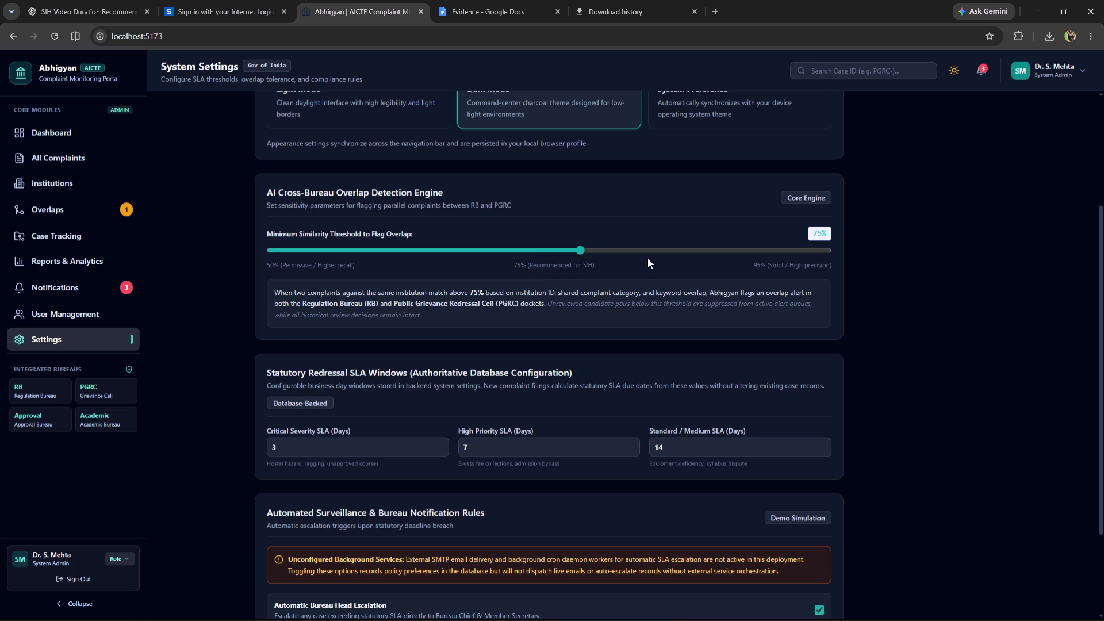
{"action": "scroll", "coordinate": [632, 255], "scroll_direction": "down", "scroll_amount": 4}
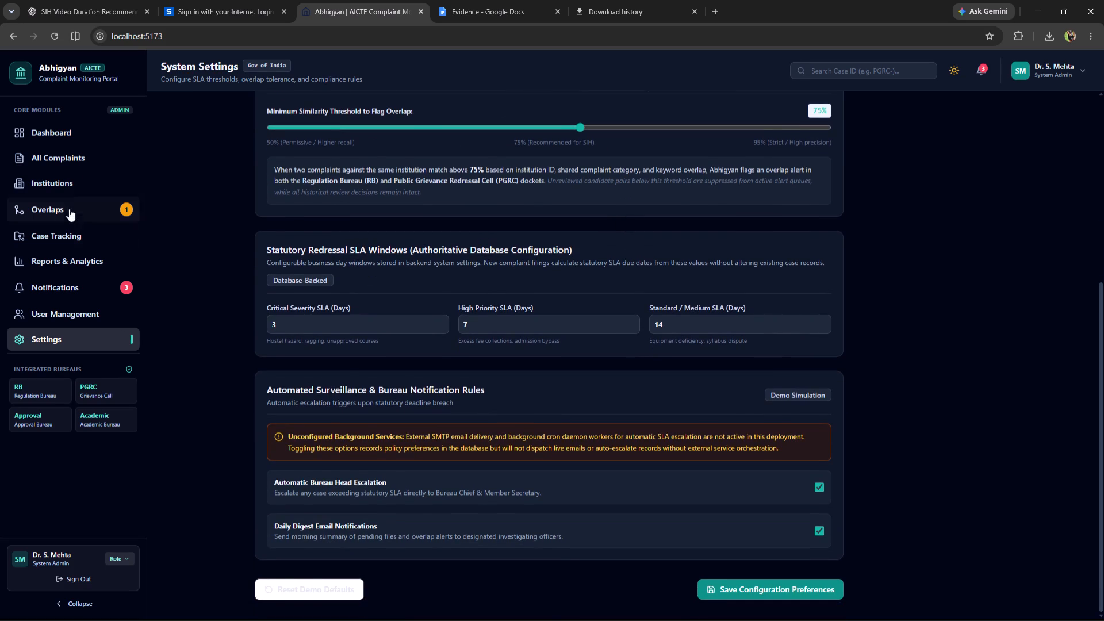
{"action": "scroll", "coordinate": [474, 307], "scroll_direction": "up", "scroll_amount": 5}
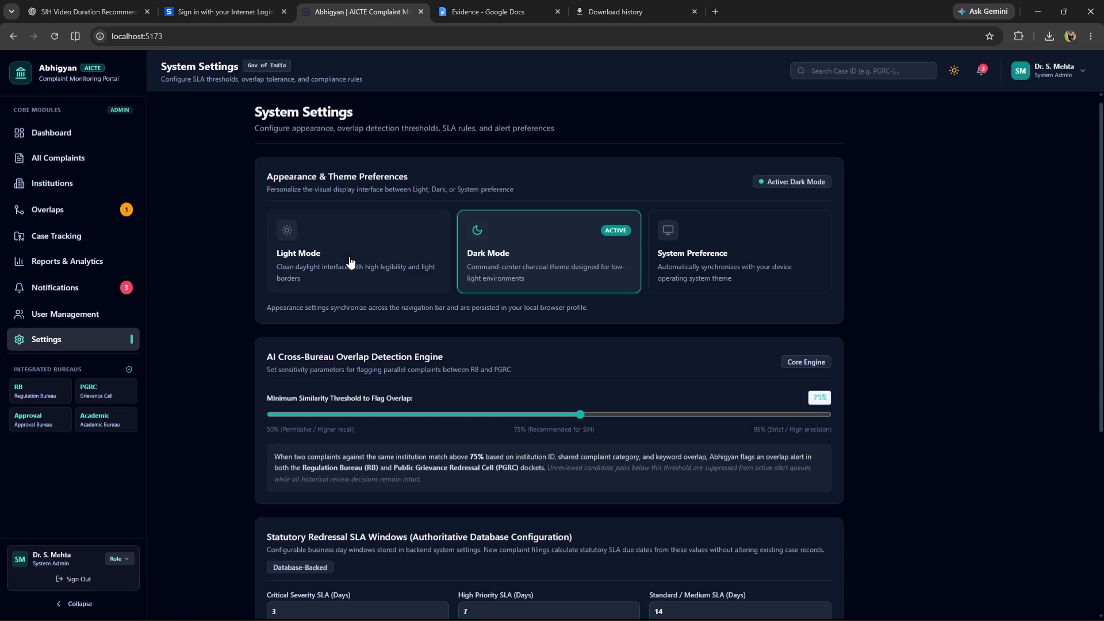
Return to the Dashboard and compare it in light and dark themes, switching back and forth twice and ending in dark.
{"action": "left_click", "coordinate": [62, 136]}
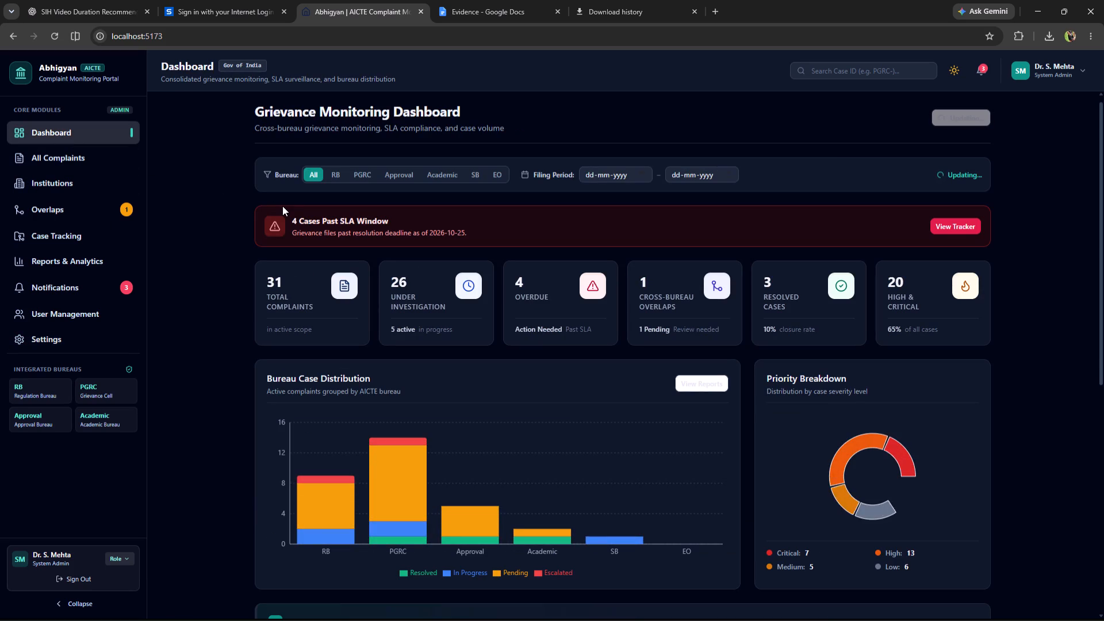
{"action": "left_click", "coordinate": [949, 68]}
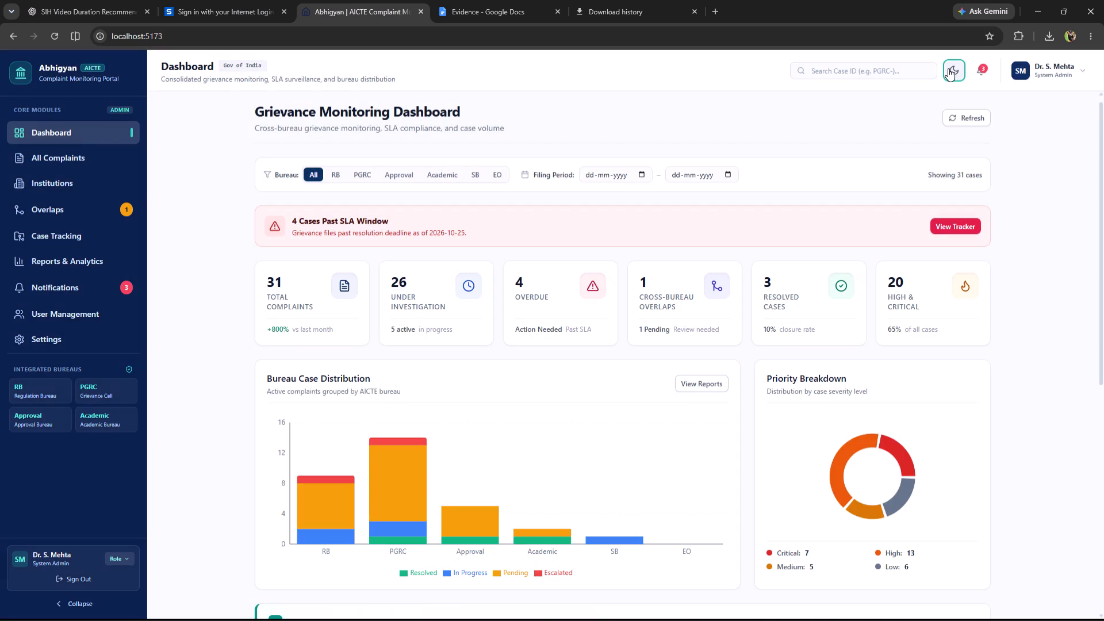
{"action": "left_click", "coordinate": [948, 68]}
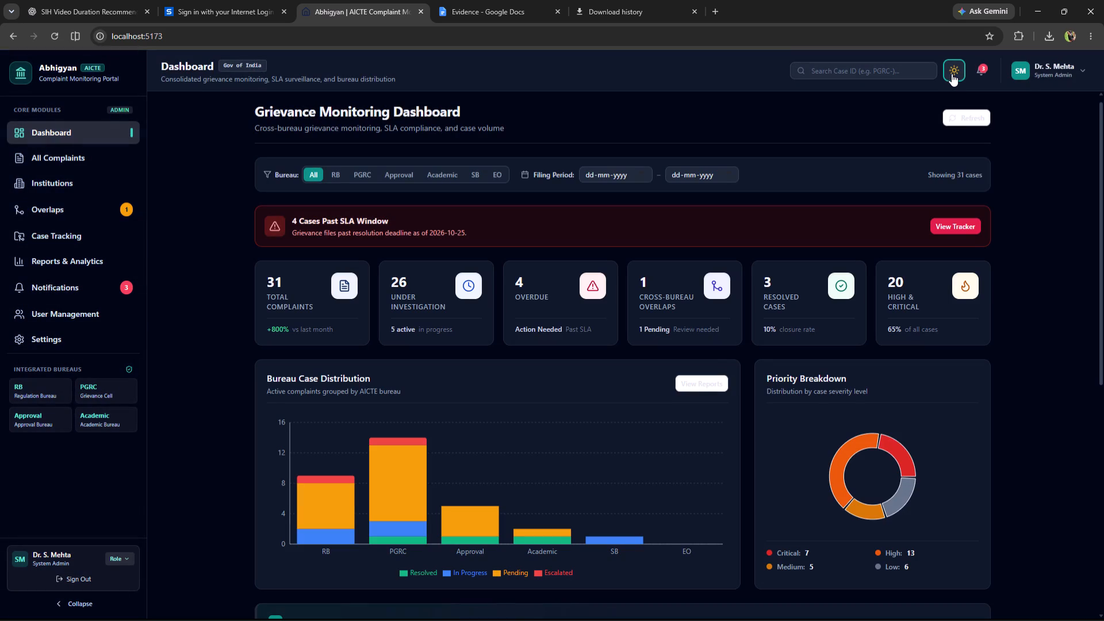
{"action": "left_click", "coordinate": [952, 74]}
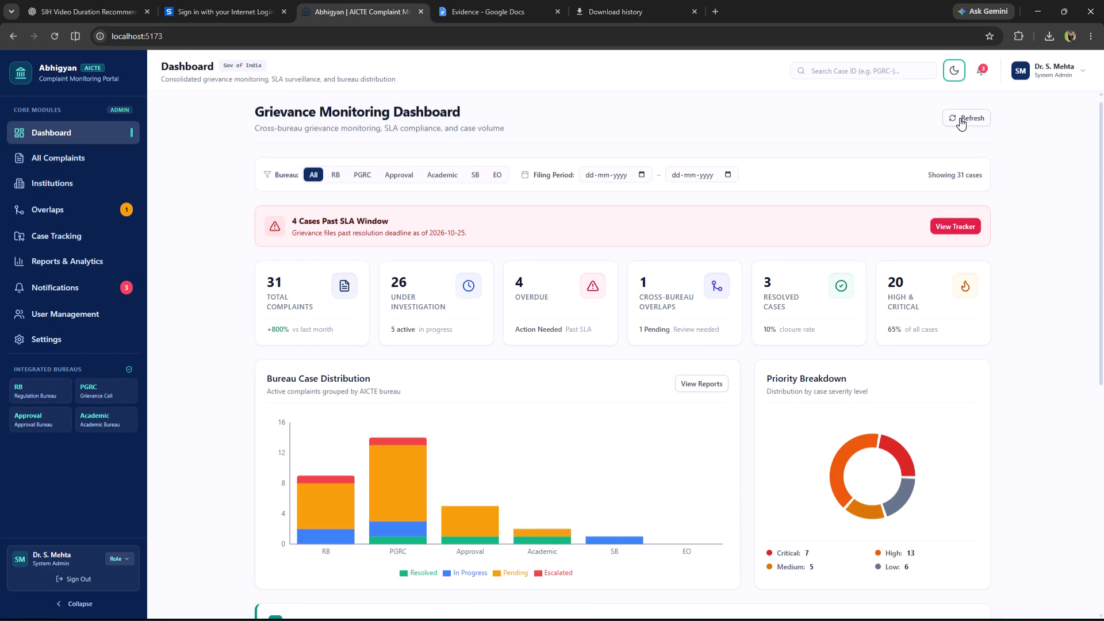
{"action": "left_click", "coordinate": [954, 72]}
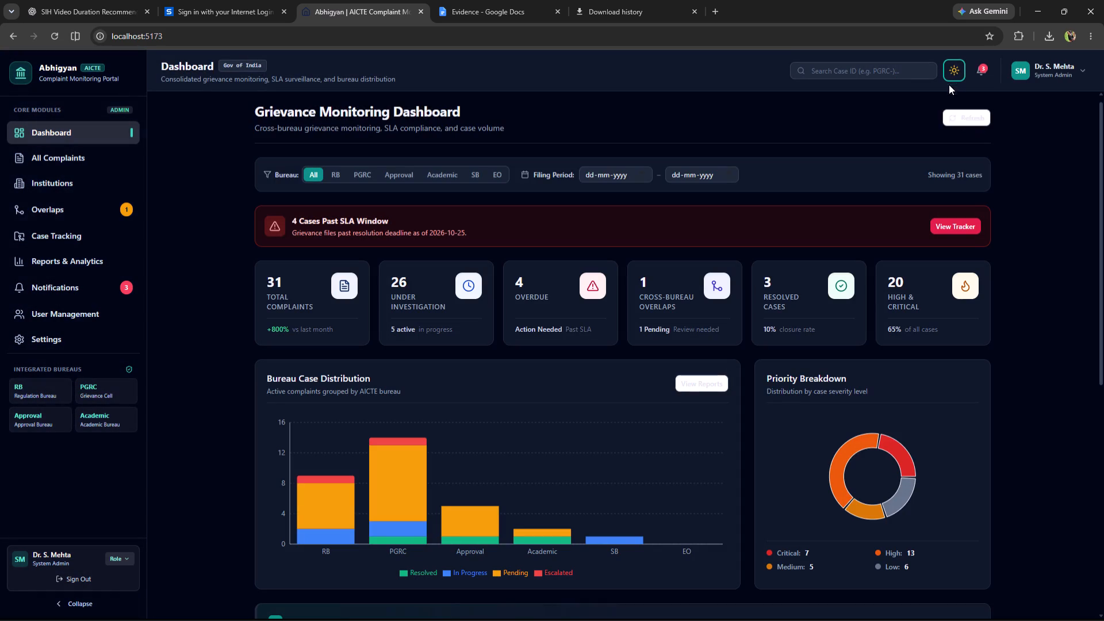
Switch the portal's Dashboard to the light theme.
{"action": "left_click", "coordinate": [952, 67]}
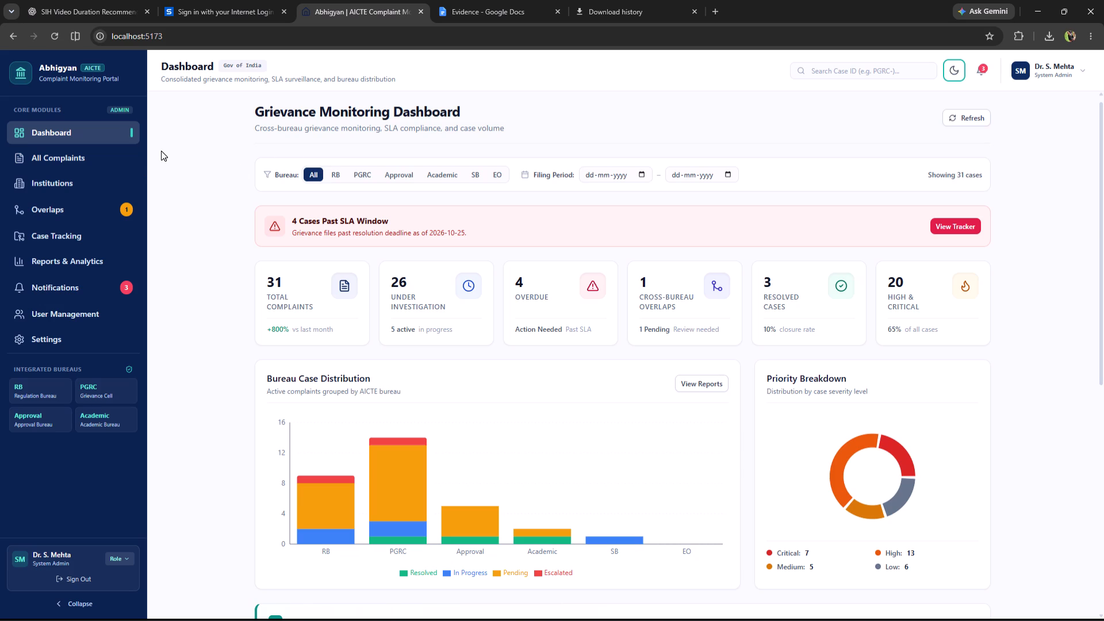
Switch to OBS Studio and resize the Window Capture source to nearly fill the canvas, about 2 px from its top edge.
{"action": "left_click", "coordinate": [1039, 16]}
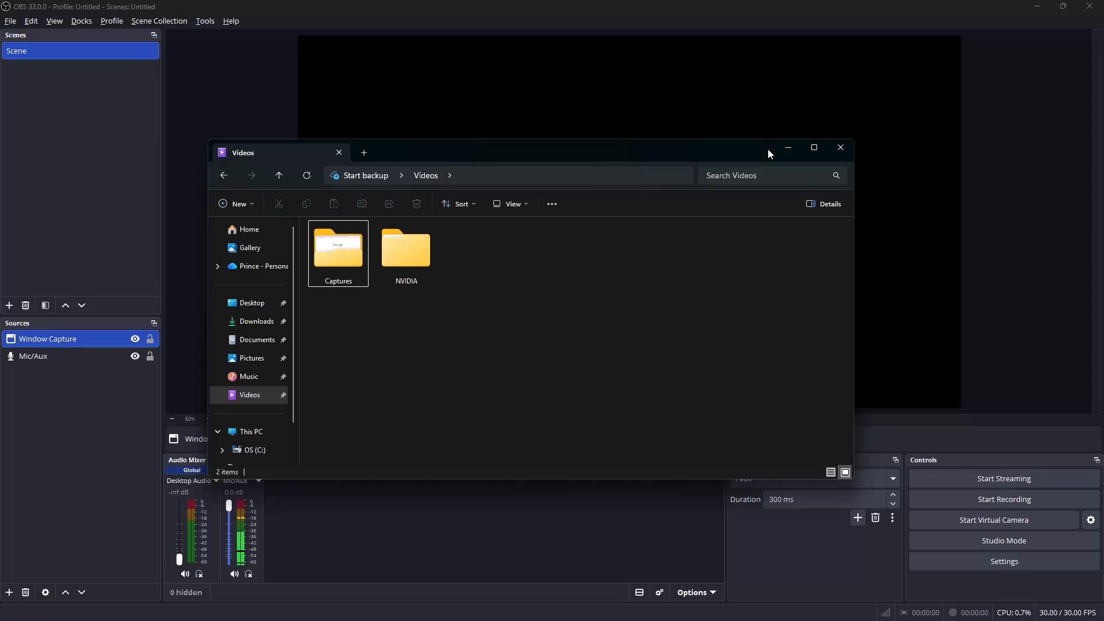
{"action": "key", "text": "alt+Tab"}
{"action": "key", "text": "alt+Tab"}
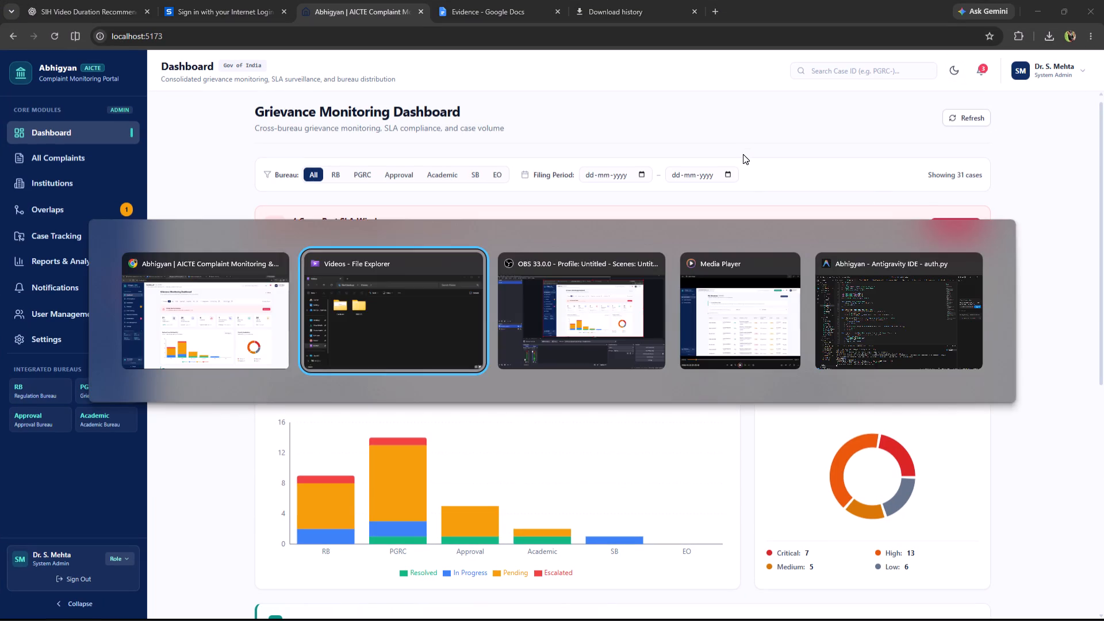
{"action": "key", "text": "alt+Tab"}
{"action": "key", "text": "alt+Tab"}
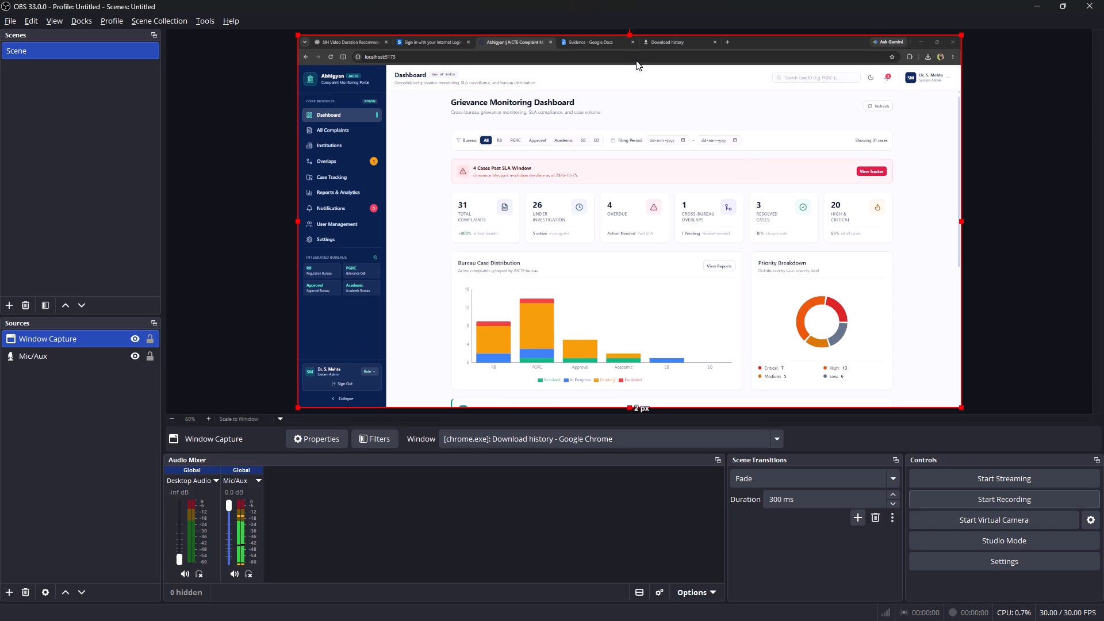
{"action": "left_click_drag", "start_coordinate": [631, 33], "coordinate": [634, 41]}
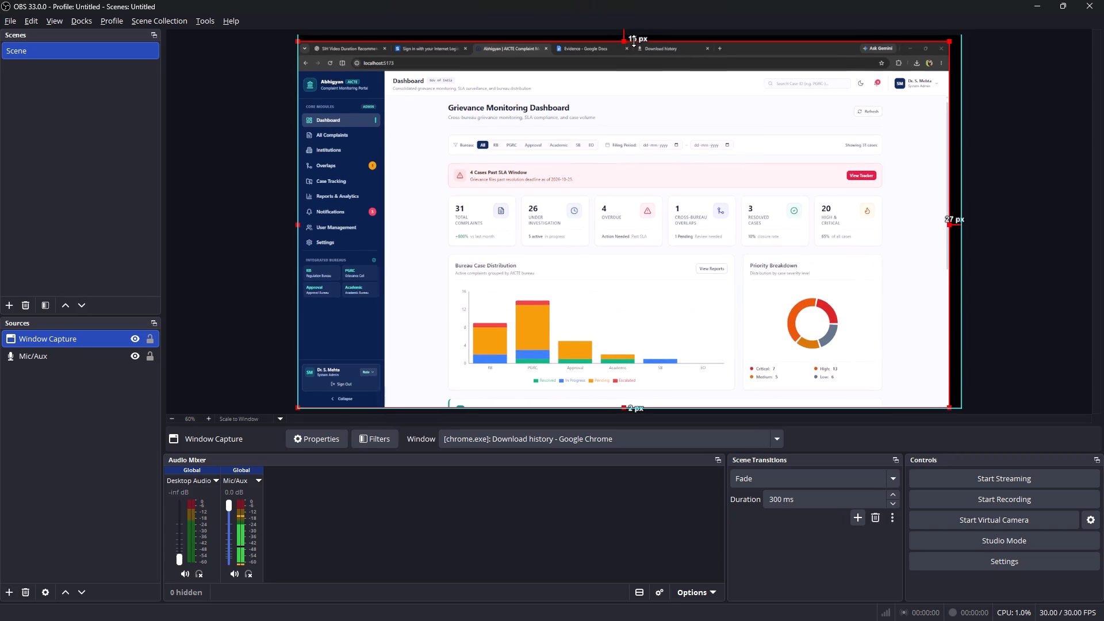
{"action": "left_click_drag", "start_coordinate": [634, 41], "coordinate": [643, 35]}
Switch back to the Abhigyan portal window in Chrome.
{"action": "key", "text": "alt+Tab"}
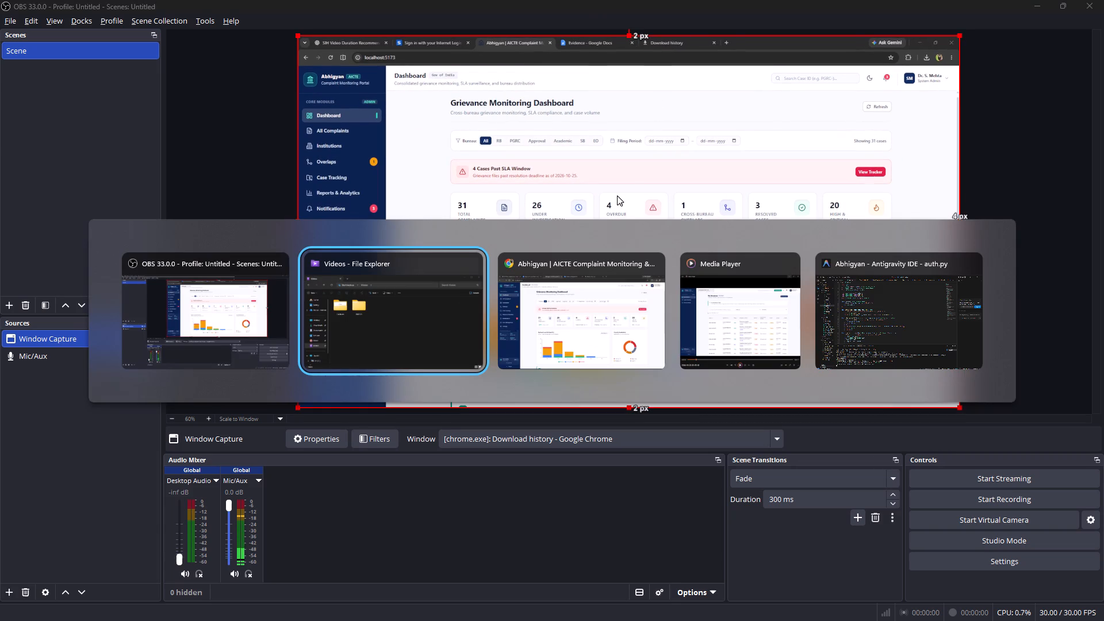
{"action": "left_click", "coordinate": [158, 315], "text": "alt"}
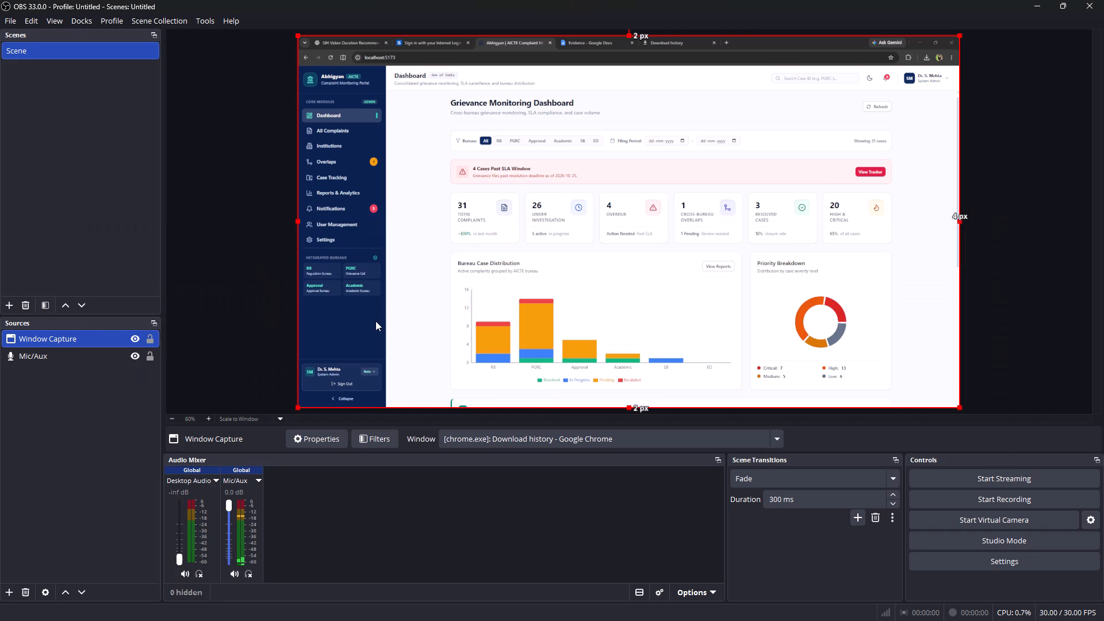
{"action": "key", "text": "alt+Tab"}
{"action": "left_click", "coordinate": [565, 331], "text": "alt"}
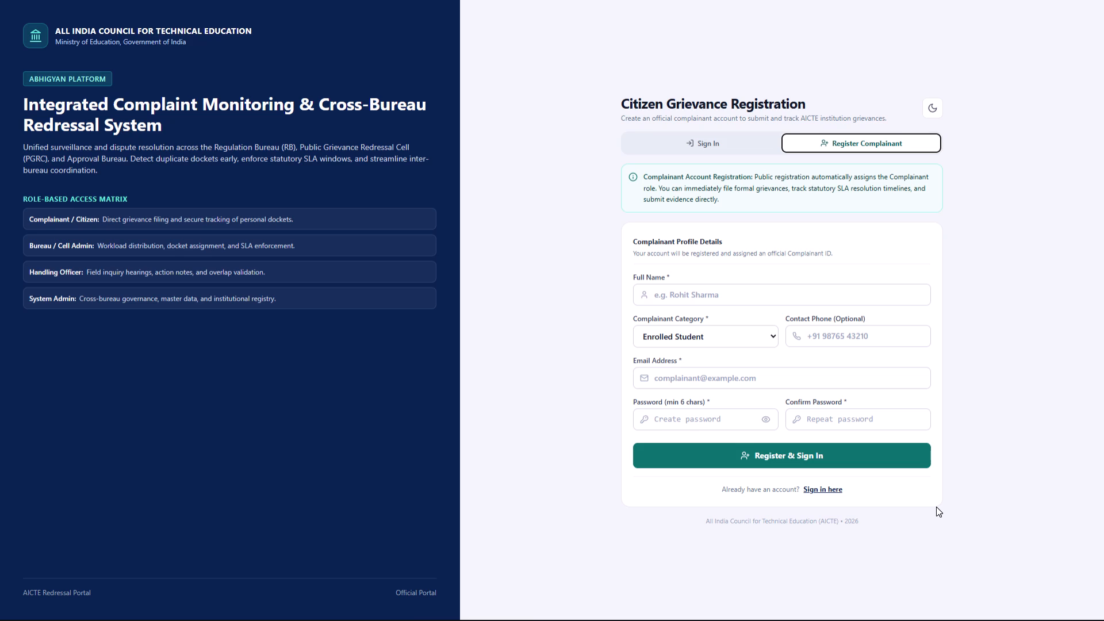
Switch to OBS Studio and stop the running recording.
{"action": "key", "text": "alt+Tab"}
{"action": "left_click", "coordinate": [936, 505]}
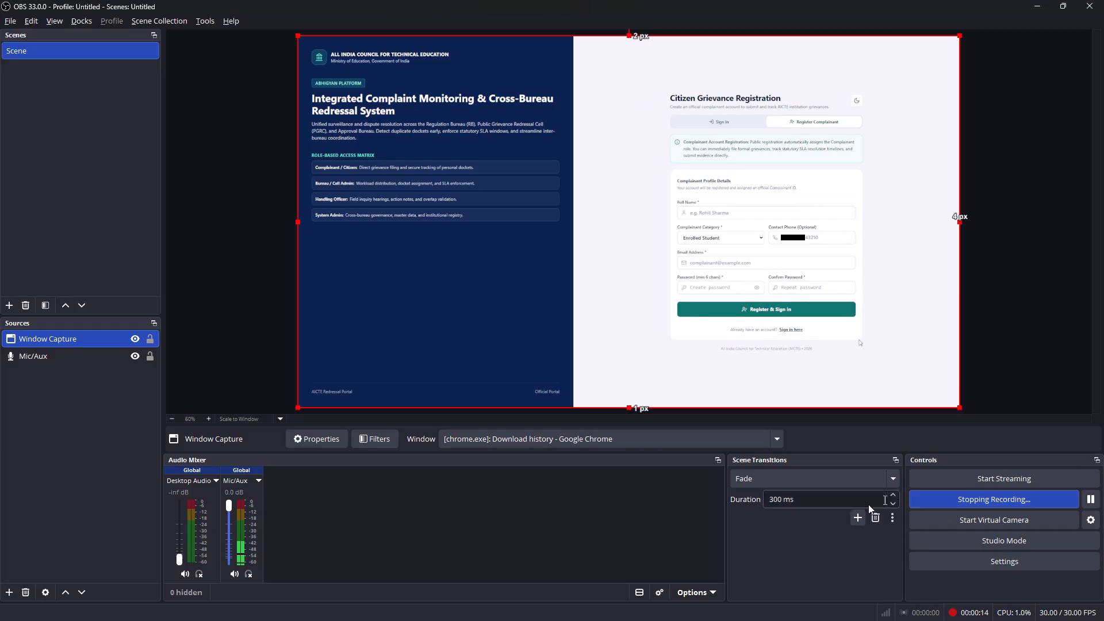
{"action": "key", "text": "alt+Tab"}
{"action": "key", "text": "alt+Tab"}
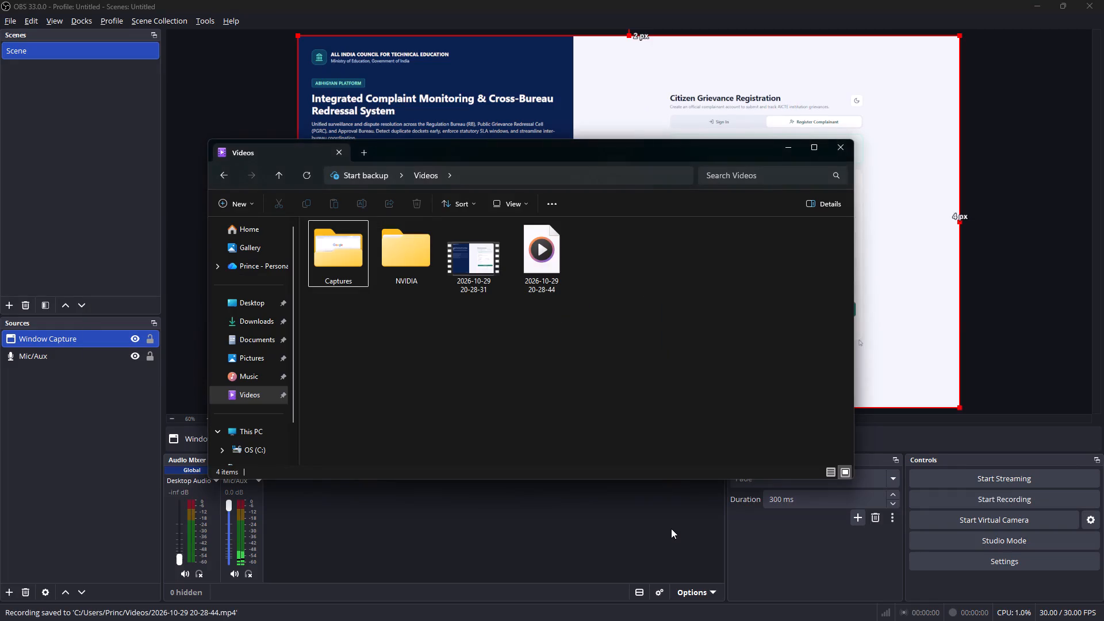
{"action": "left_click_drag", "start_coordinate": [628, 307], "coordinate": [482, 259]}
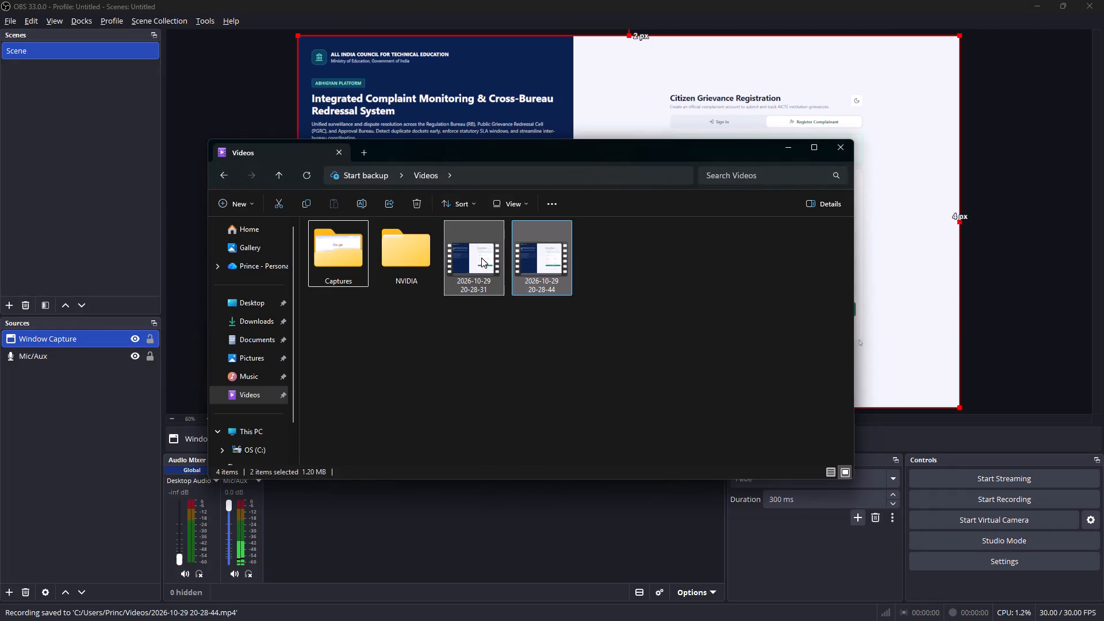
{"action": "key", "text": "shift+Delete"}
{"action": "key", "text": "Return"}
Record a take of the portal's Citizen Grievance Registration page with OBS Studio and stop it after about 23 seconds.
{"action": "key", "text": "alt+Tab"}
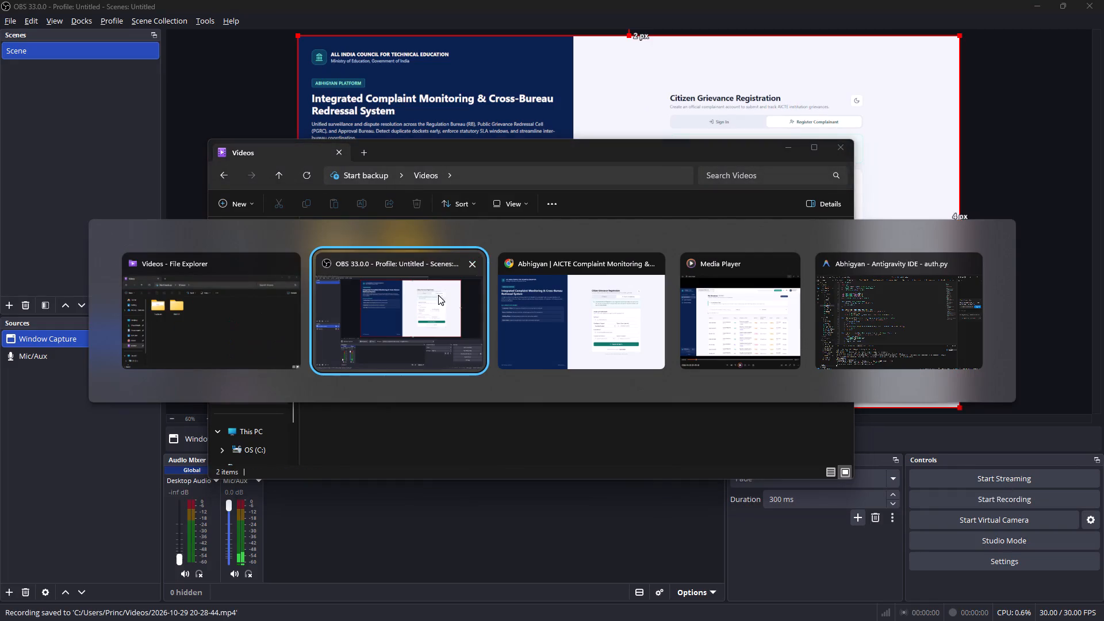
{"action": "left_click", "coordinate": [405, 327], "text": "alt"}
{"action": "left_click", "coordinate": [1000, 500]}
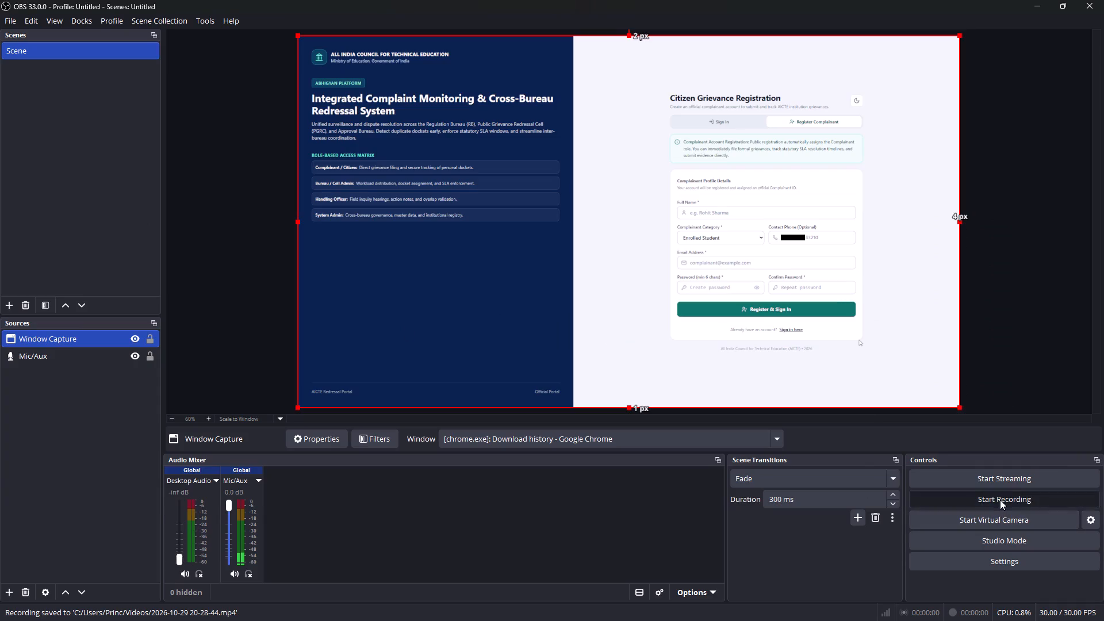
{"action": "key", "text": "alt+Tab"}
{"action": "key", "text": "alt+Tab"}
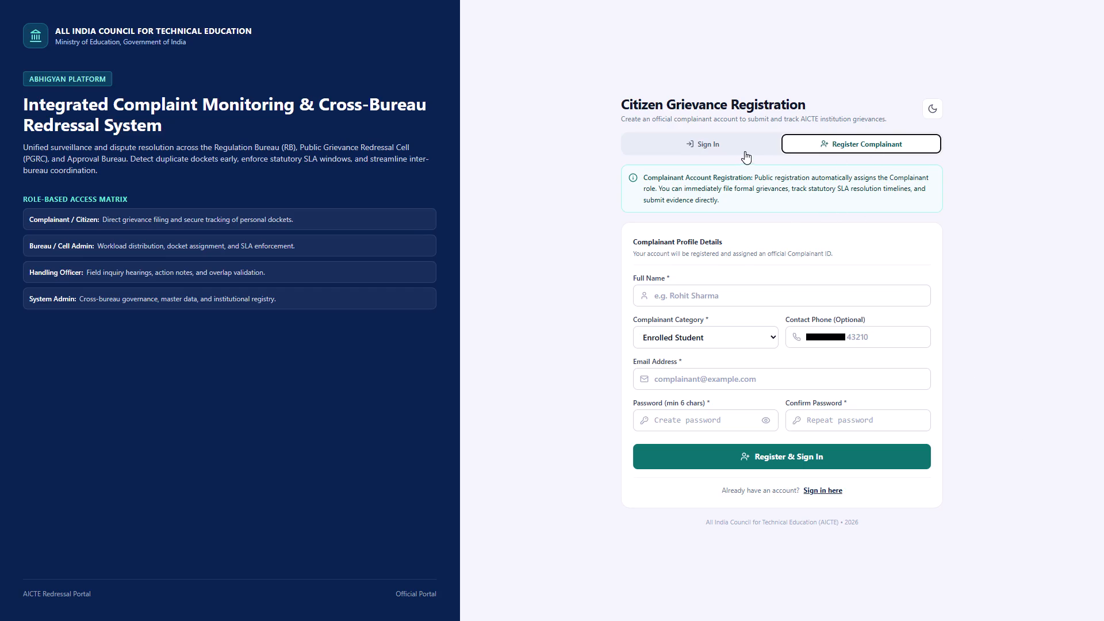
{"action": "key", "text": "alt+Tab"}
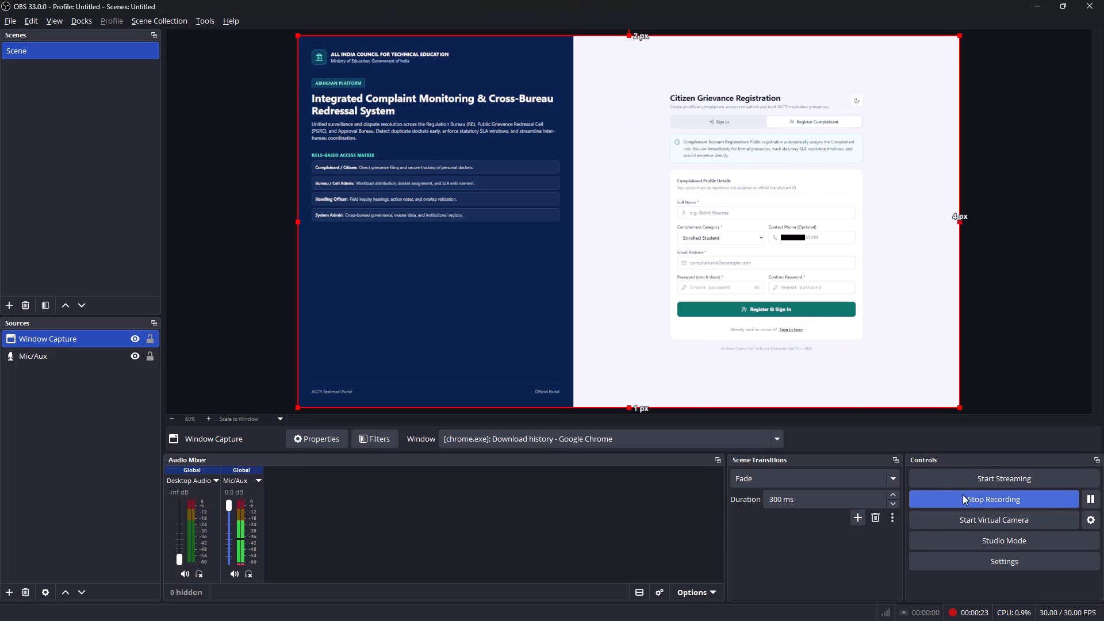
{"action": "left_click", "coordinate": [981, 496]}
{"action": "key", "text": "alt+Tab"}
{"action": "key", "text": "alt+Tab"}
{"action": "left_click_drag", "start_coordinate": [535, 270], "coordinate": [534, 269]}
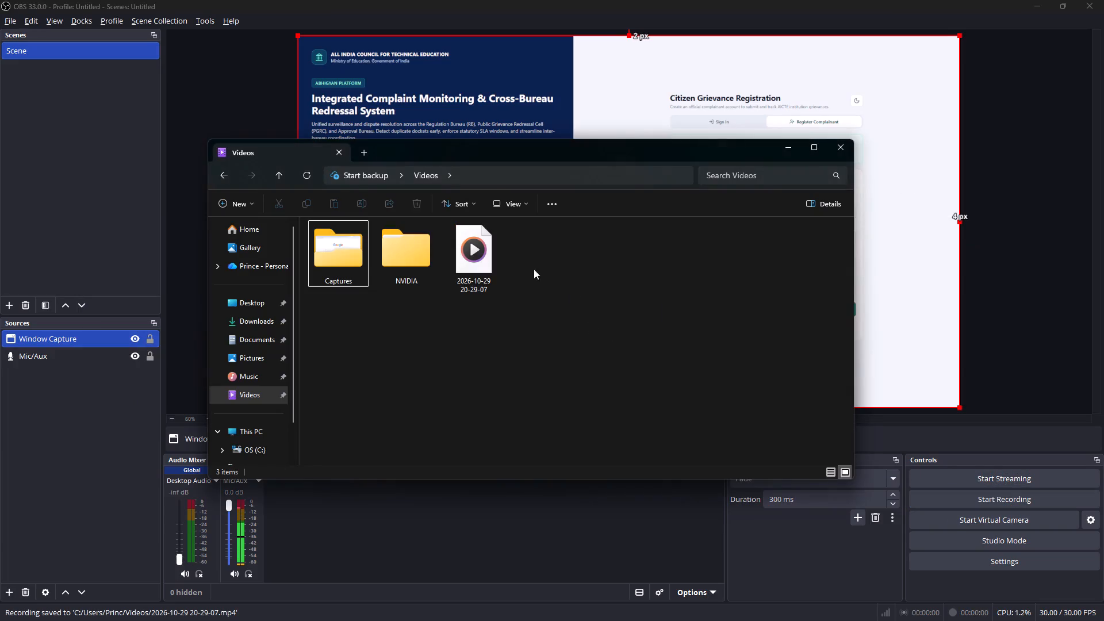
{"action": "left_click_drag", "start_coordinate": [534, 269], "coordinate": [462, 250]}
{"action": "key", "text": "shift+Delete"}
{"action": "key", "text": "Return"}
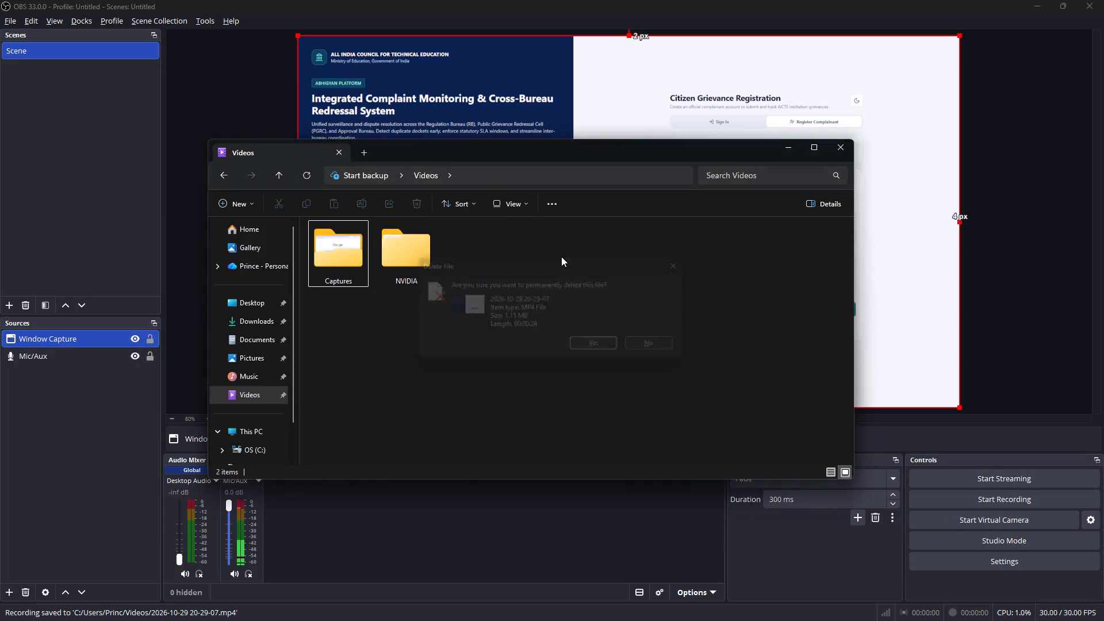
Record a new take of the registration page in OBS Studio and stop it after about 15 seconds.
{"action": "key", "text": "alt+Tab"}
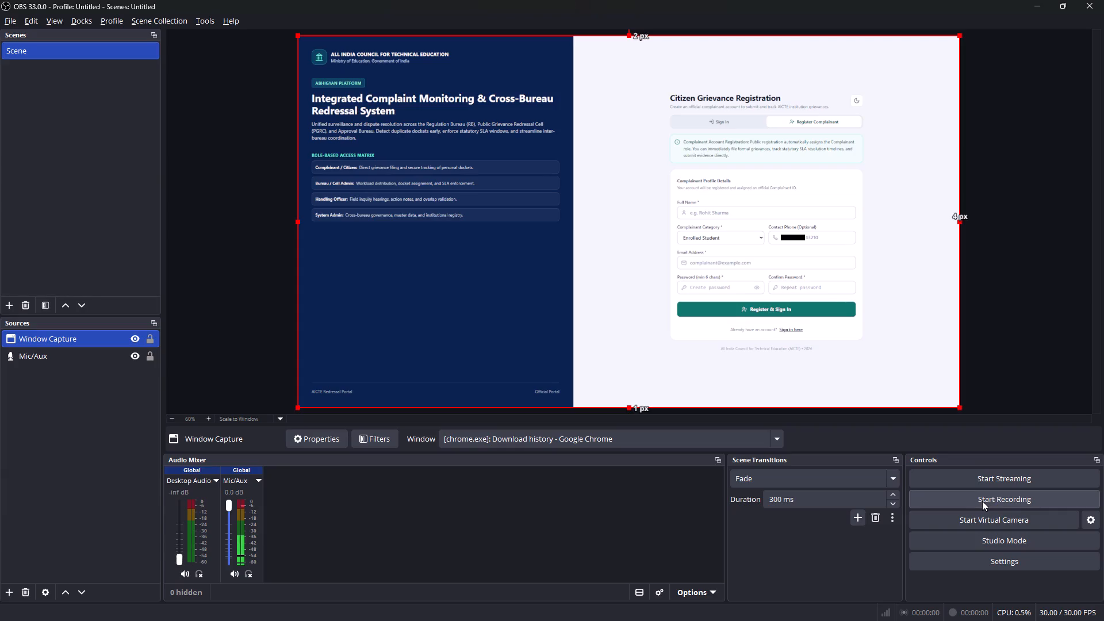
{"action": "left_click", "coordinate": [982, 501]}
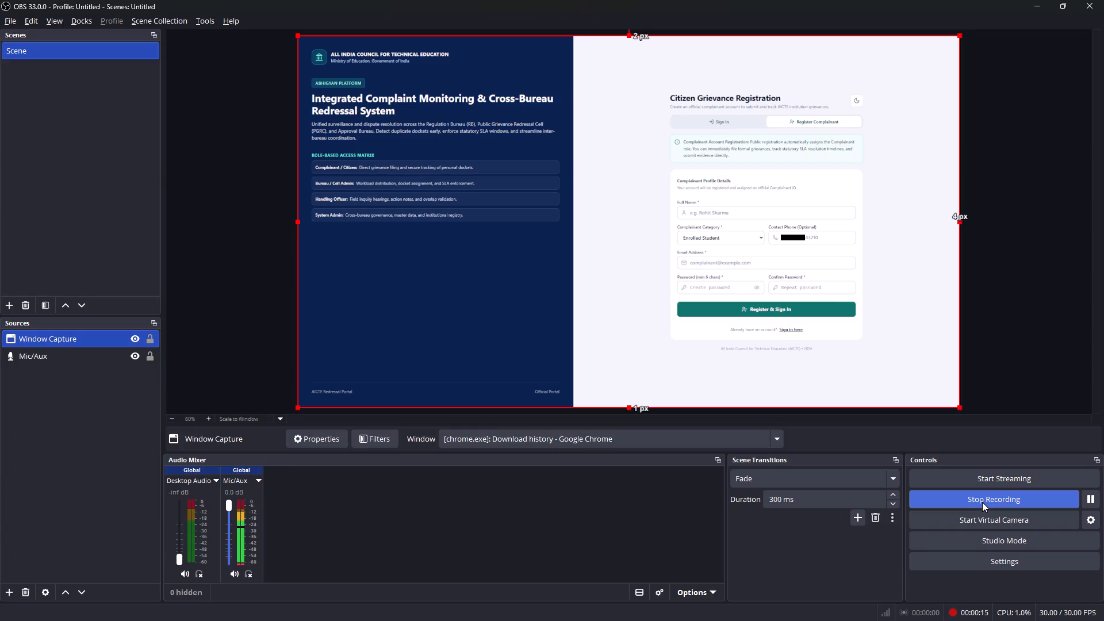
{"action": "scroll", "coordinate": [982, 502], "scroll_direction": "up", "scroll_amount": 1}
{"action": "left_click", "coordinate": [982, 502]}
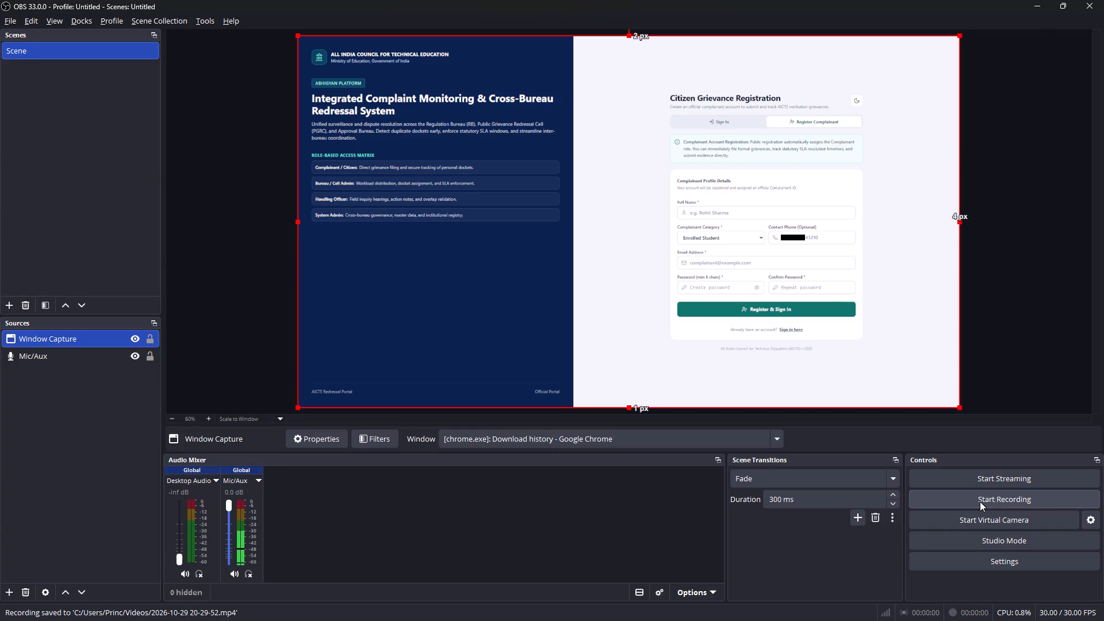
{"action": "key", "text": "alt+Tab"}
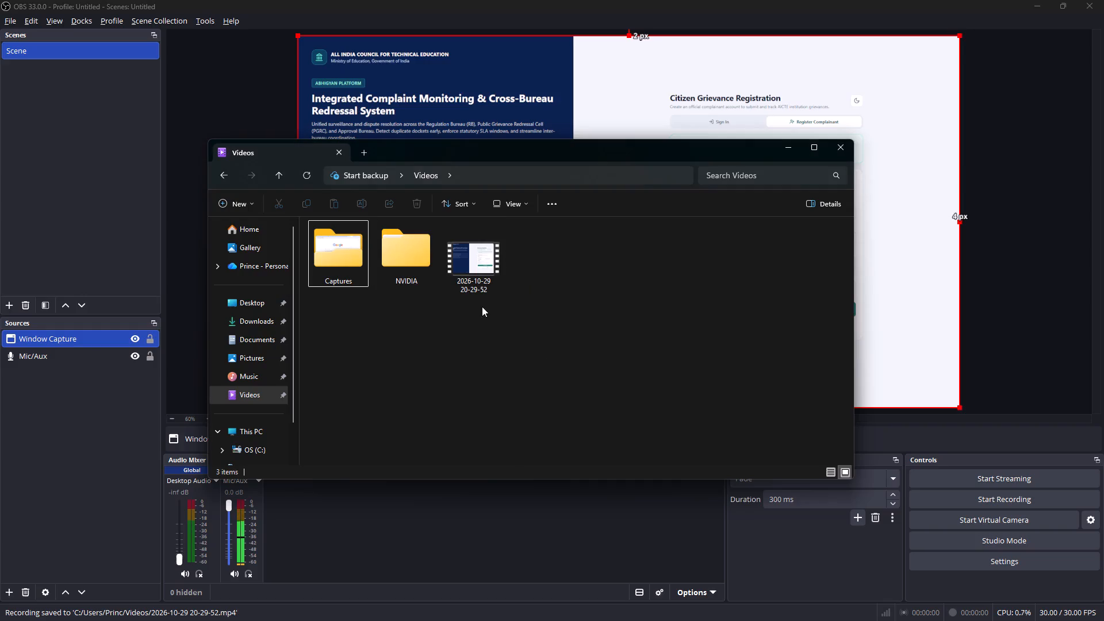
{"action": "left_click", "coordinate": [467, 289]}
{"action": "key", "text": "F2"}
{"action": "type", "text": "intro"}
{"action": "key", "text": "Return"}
Start a new recording in OBS Studio and switch to the Abhigyan portal in Chrome.
{"action": "key", "text": "alt+Tab"}
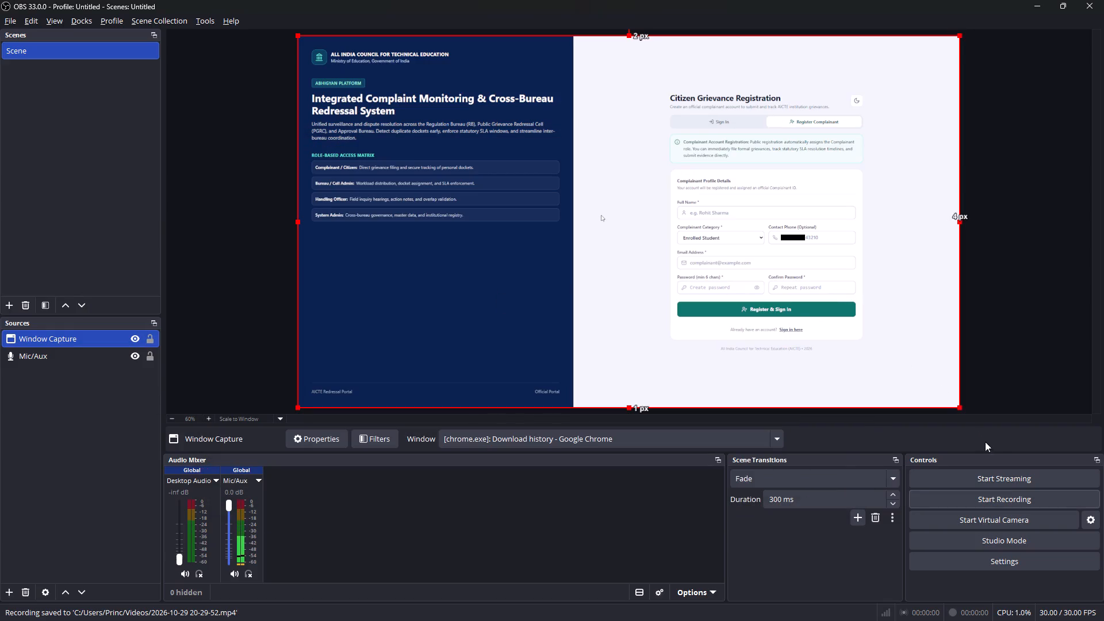
{"action": "left_click", "coordinate": [1026, 496]}
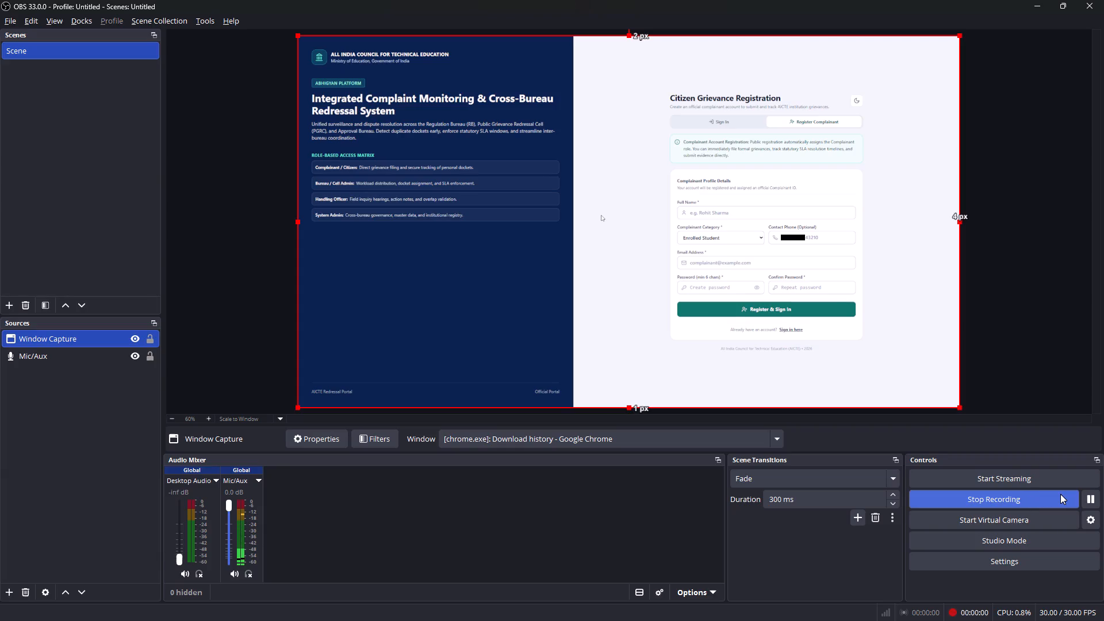
{"action": "key", "text": "alt+Tab"}
{"action": "left_click", "coordinate": [606, 301], "text": "alt"}
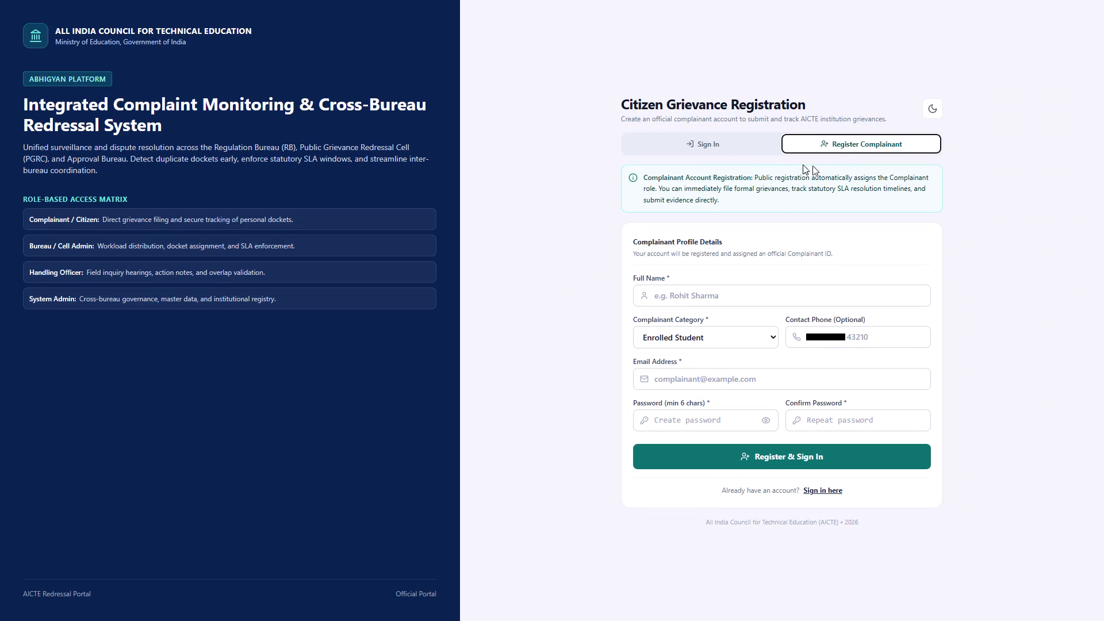
Go to the portal's sign-in form, choose the Complainant / User role and sign in with its prefilled credentials.
{"action": "left_click", "coordinate": [752, 148]}
{"action": "left_click", "coordinate": [641, 151]}
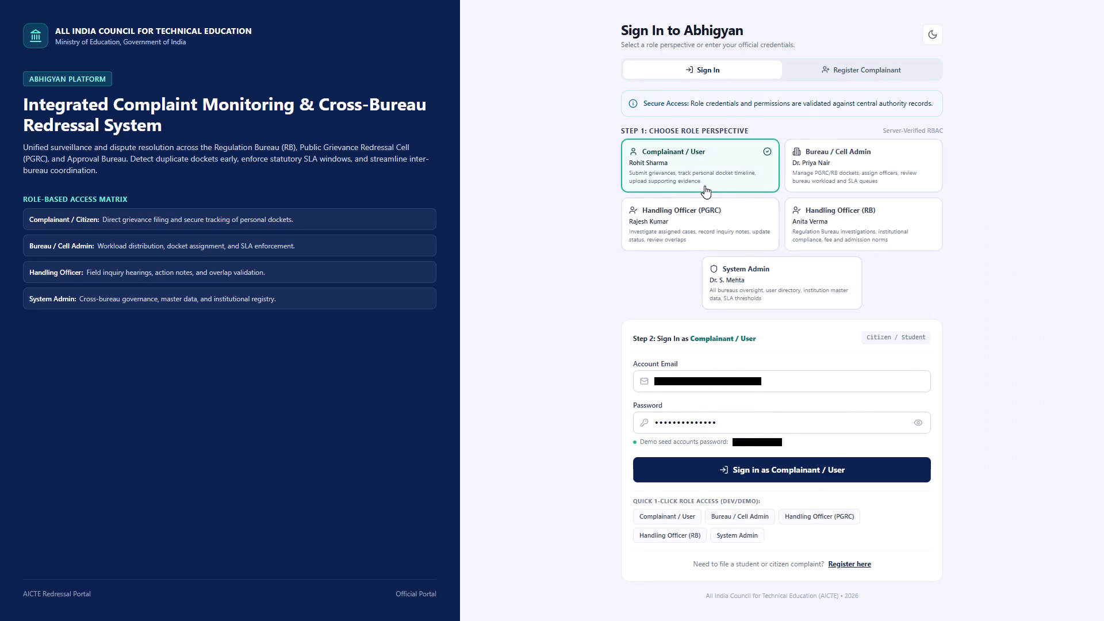
{"action": "left_click", "coordinate": [792, 466]}
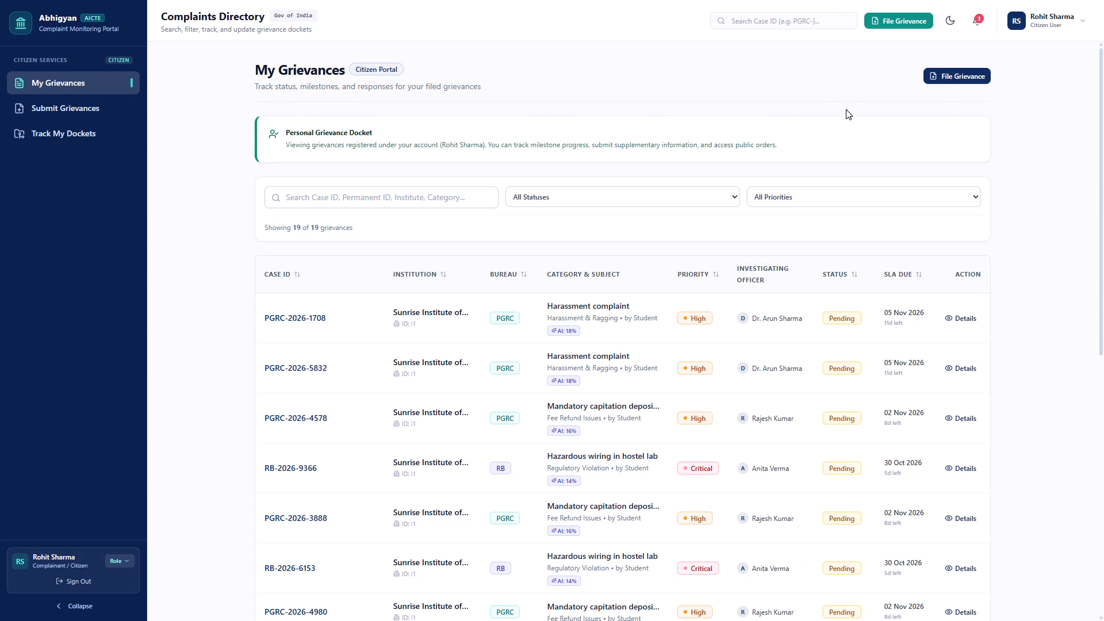
Open the grievance filing form, select Bharat College of Engineering, reselect Sunrise Institute of Technology and show the duplicate grievance section.
{"action": "left_click", "coordinate": [940, 79]}
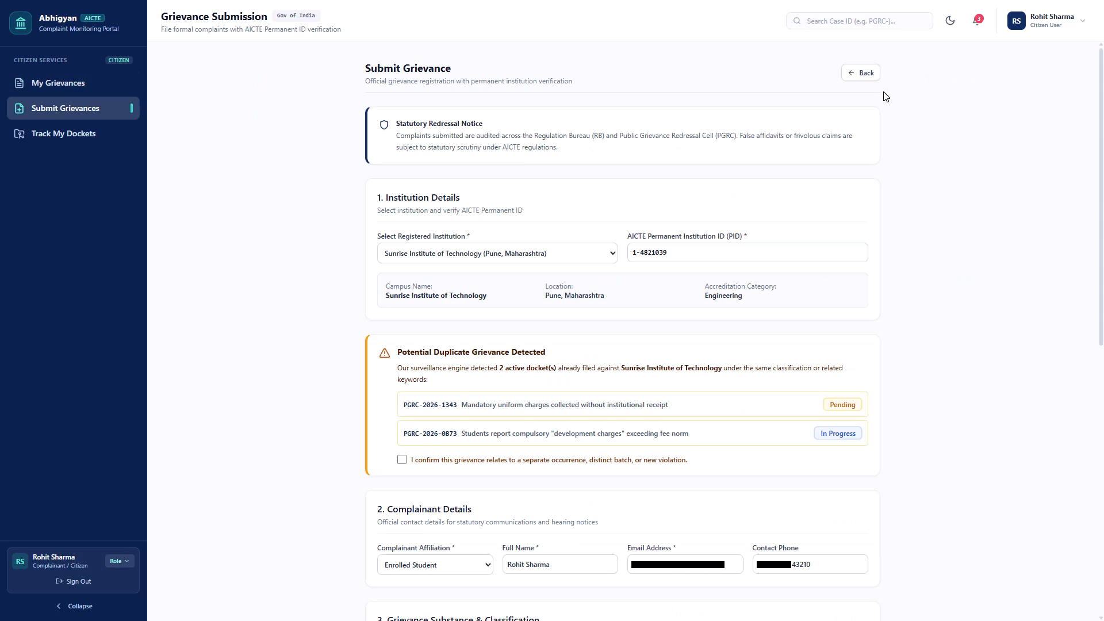
{"action": "left_click", "coordinate": [496, 251]}
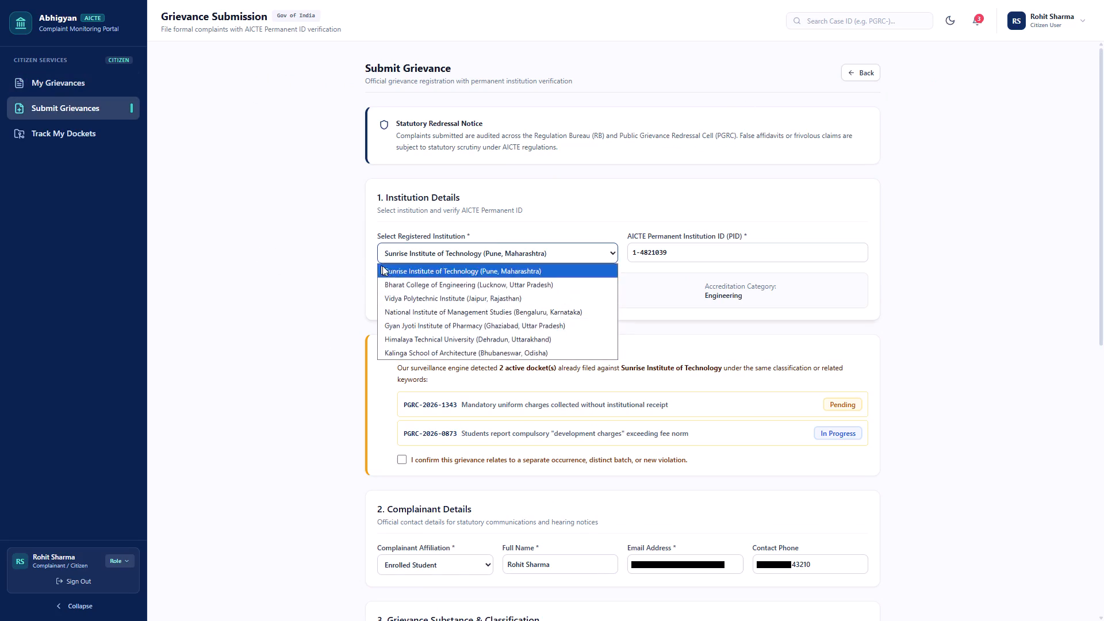
{"action": "left_click", "coordinate": [416, 284]}
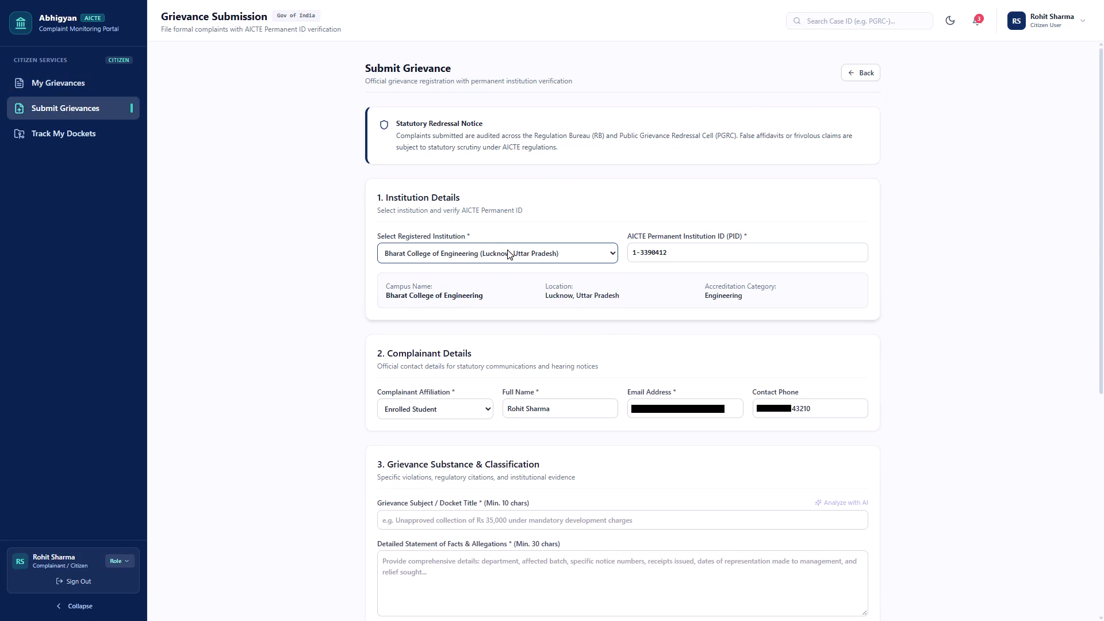
{"action": "left_click", "coordinate": [502, 247]}
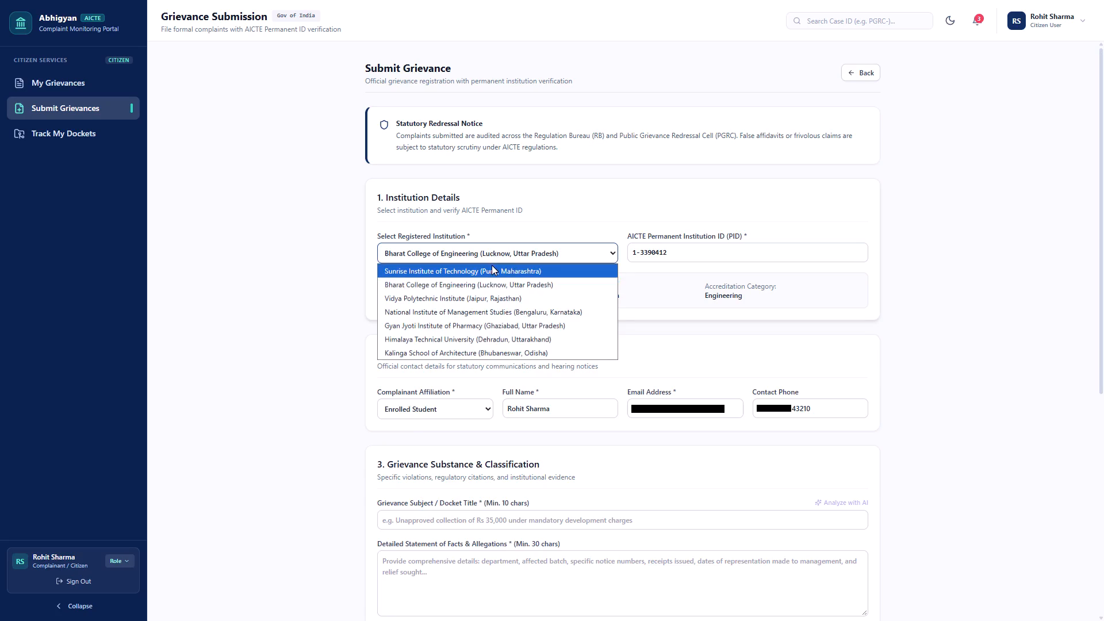
{"action": "left_click", "coordinate": [492, 269]}
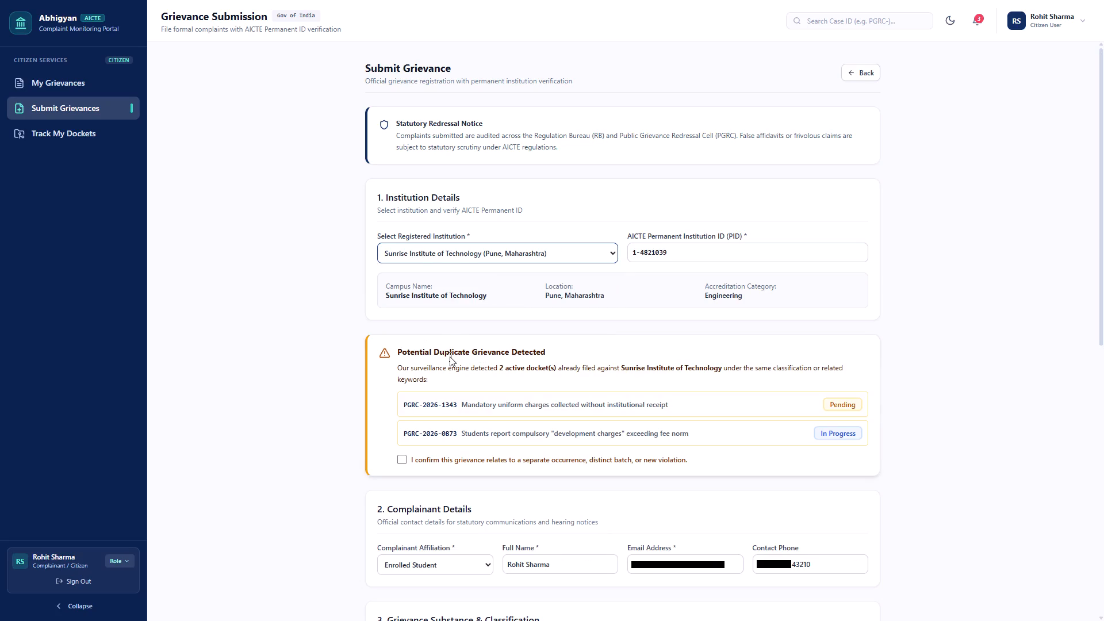
{"action": "scroll", "coordinate": [456, 360], "scroll_direction": "down", "scroll_amount": 2}
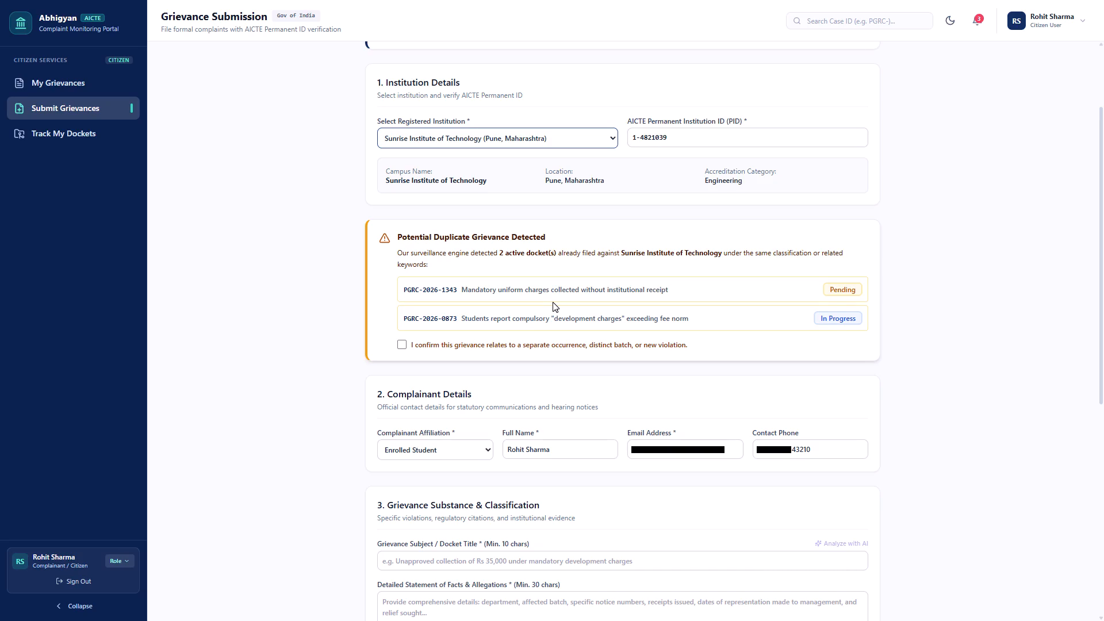
Switch to OBS Studio and stop recording the complainant walkthrough.
{"action": "key", "text": "alt+Tab"}
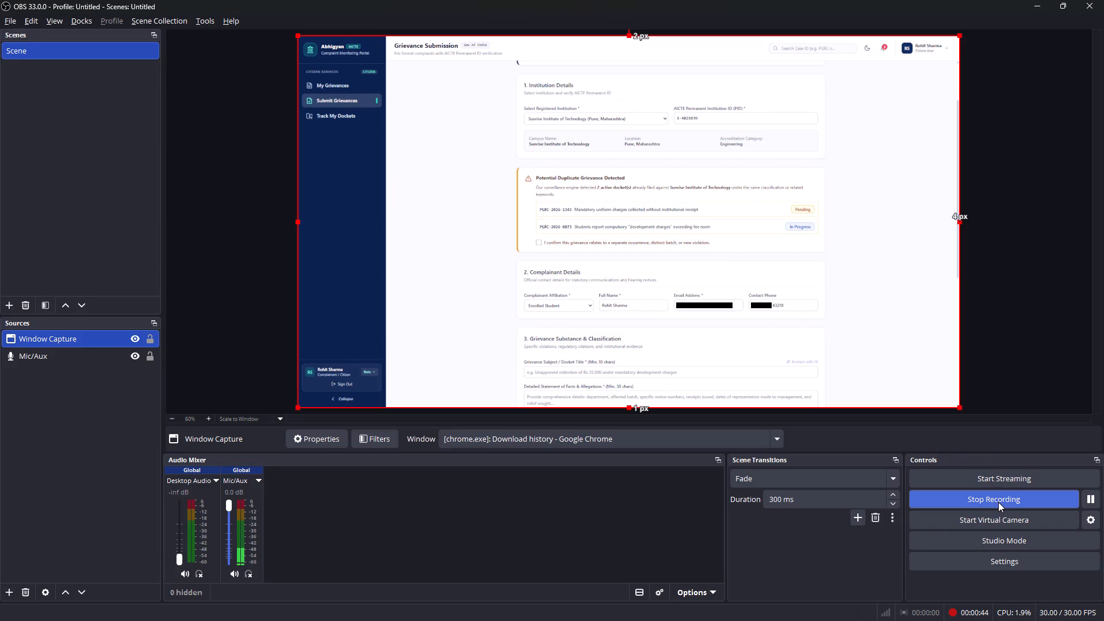
{"action": "left_click", "coordinate": [999, 501]}
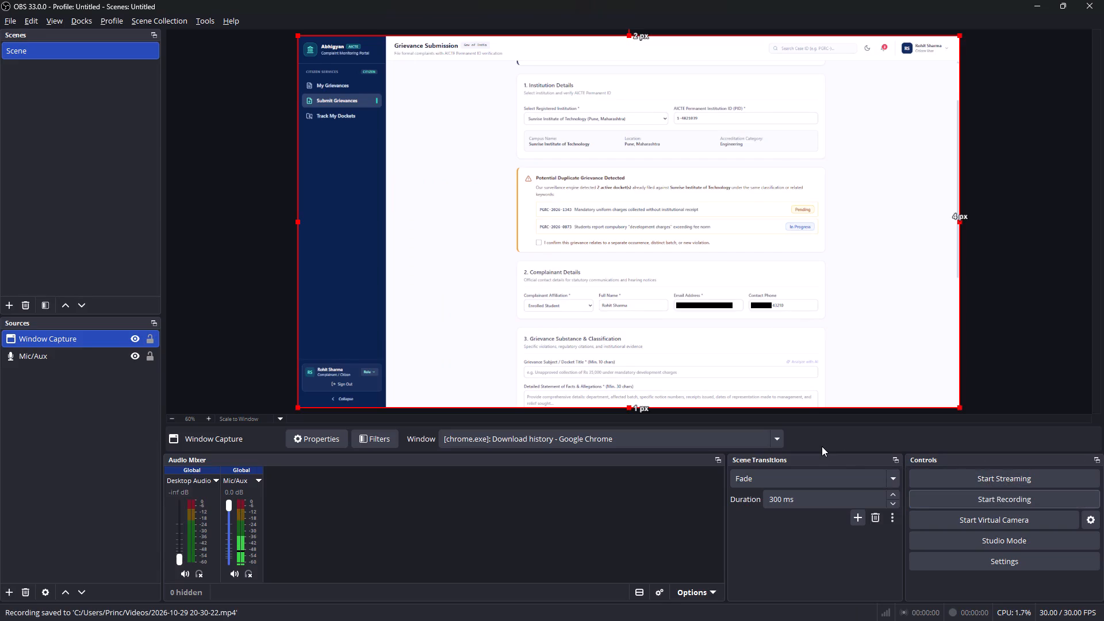
{"action": "key", "text": "alt+Tab"}
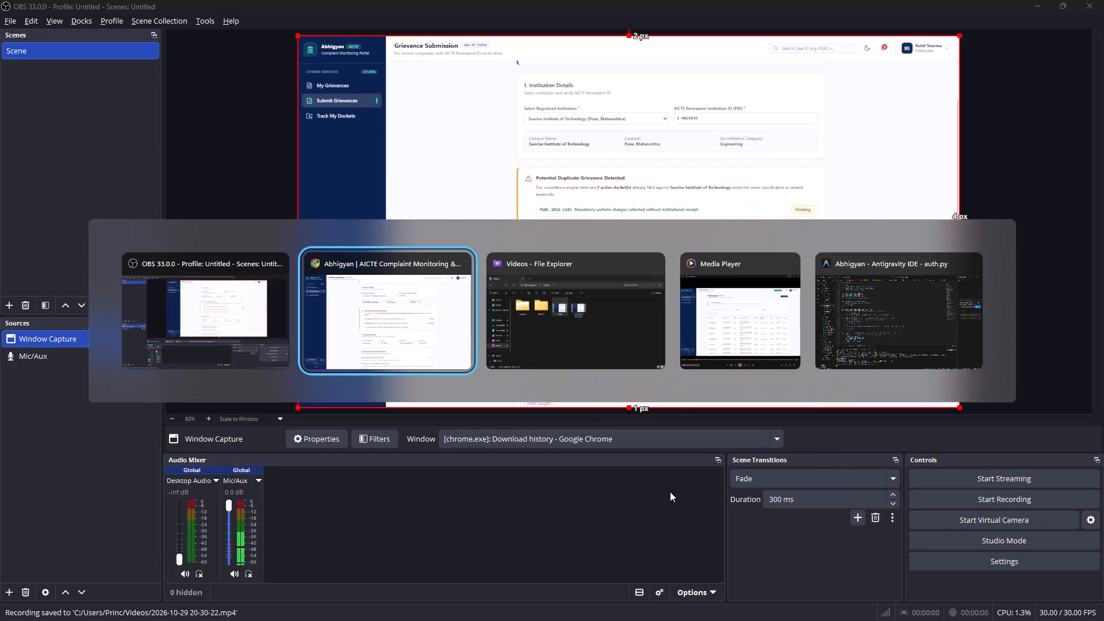
{"action": "left_click", "coordinate": [617, 294], "text": "alt"}
{"action": "left_click", "coordinate": [561, 275]}
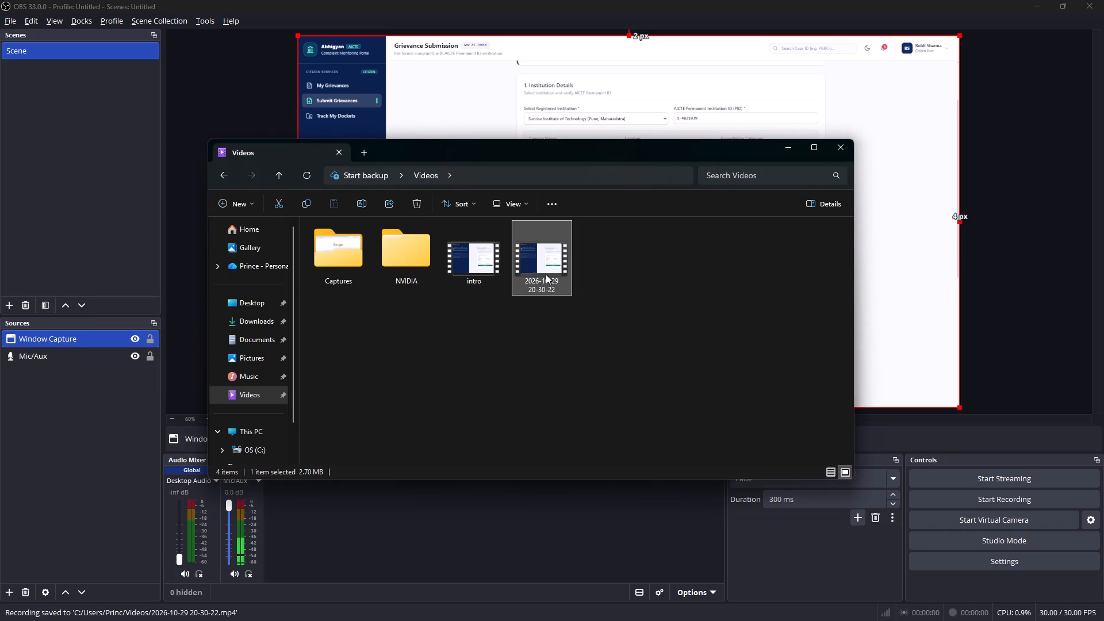
{"action": "key", "text": "shift+bar"}
{"action": "key", "text": "shift+Delete"}
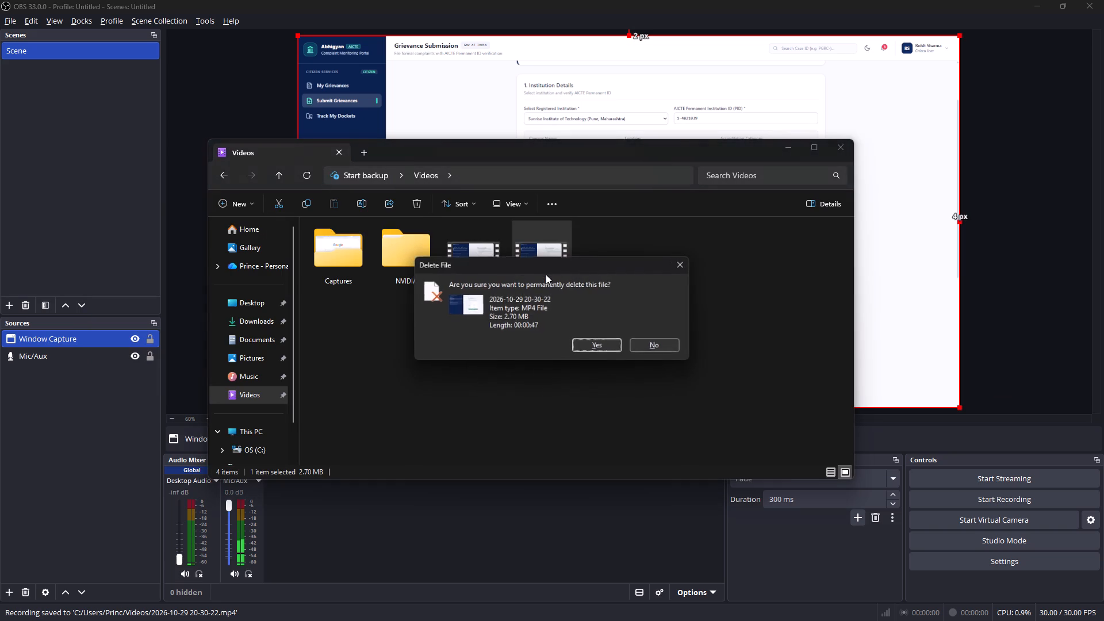
{"action": "key", "text": "Return"}
{"action": "key", "text": "alt+Tab"}
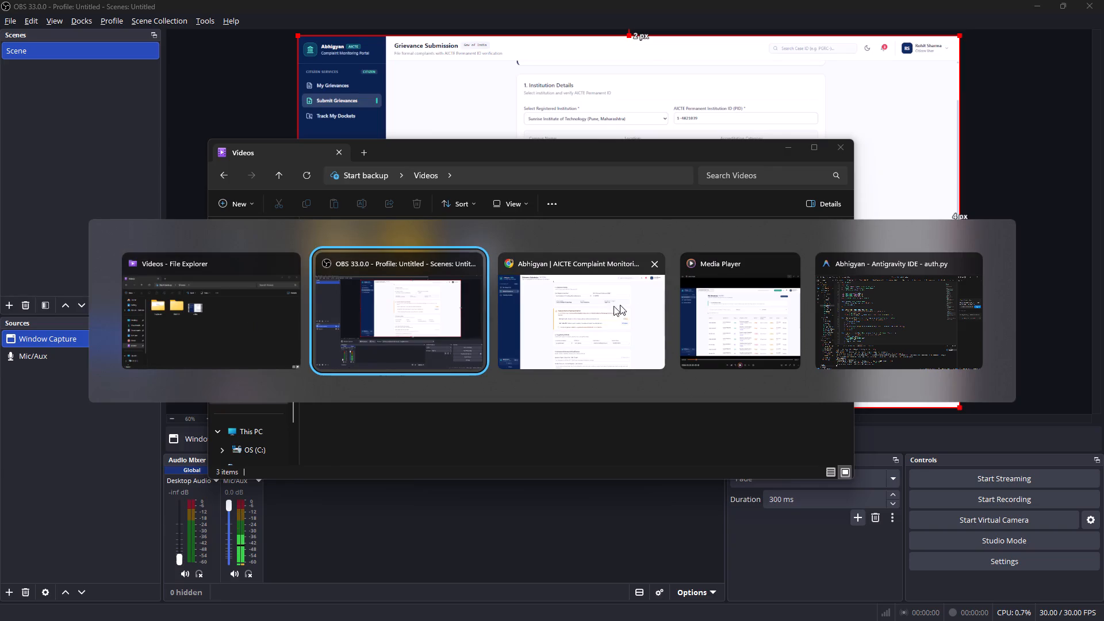
{"action": "left_click", "coordinate": [374, 321], "text": "alt"}
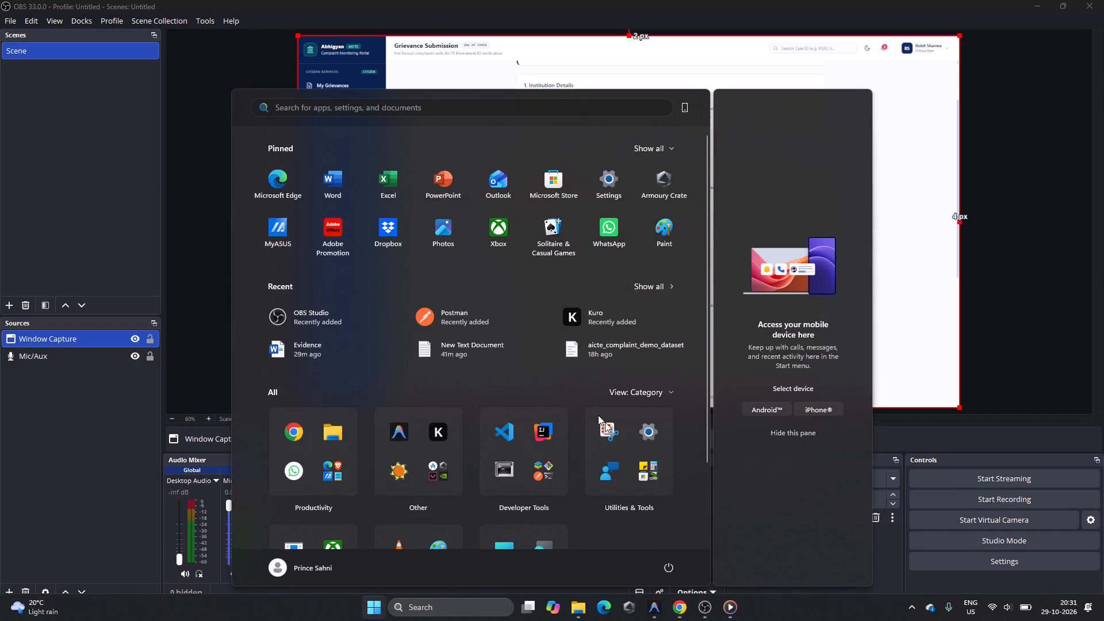
Open Armoury Crate, set the operating mode to Windows, close it and dismiss its notification in OBS Studio.
{"action": "left_click", "coordinate": [623, 615]}
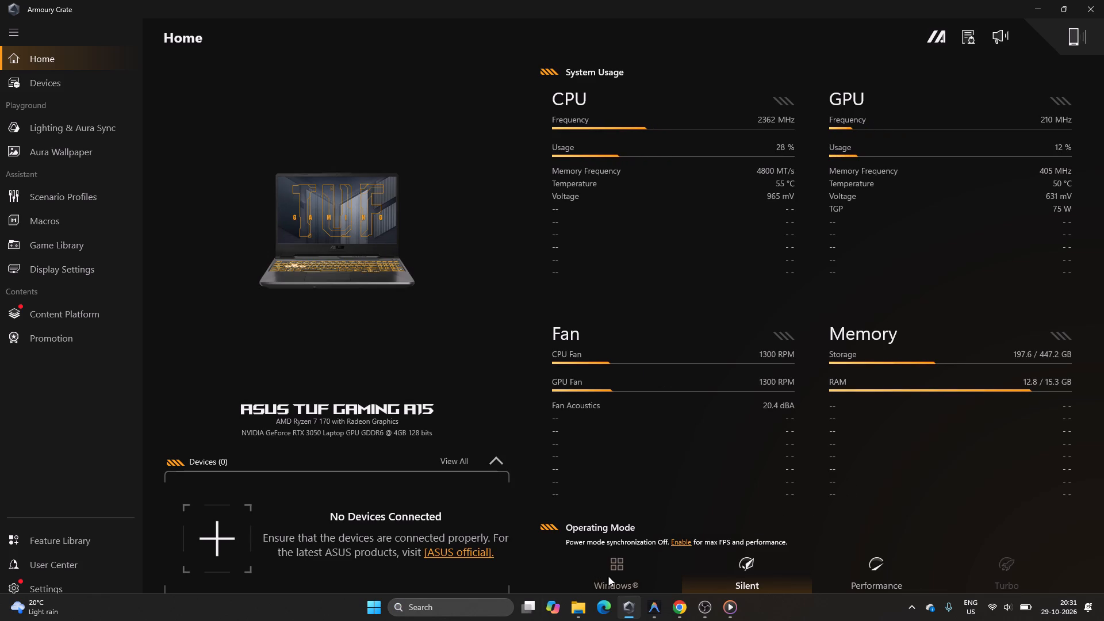
{"action": "left_click", "coordinate": [628, 576]}
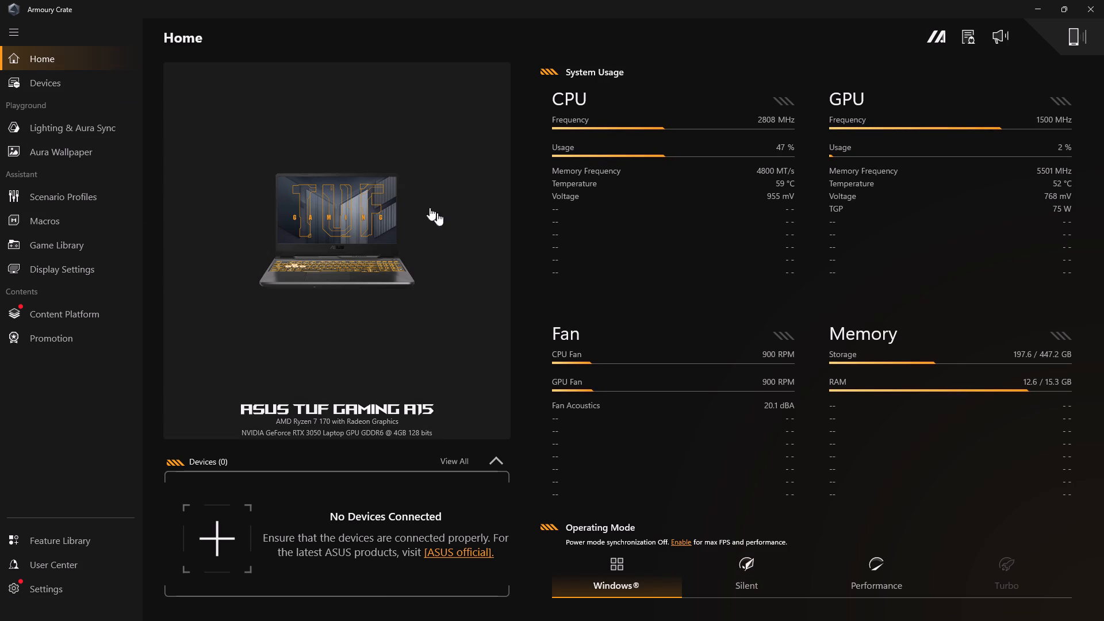
{"action": "scroll", "coordinate": [691, 358], "scroll_direction": "down", "scroll_amount": 4}
{"action": "scroll", "coordinate": [873, 399], "scroll_direction": "down", "scroll_amount": 6}
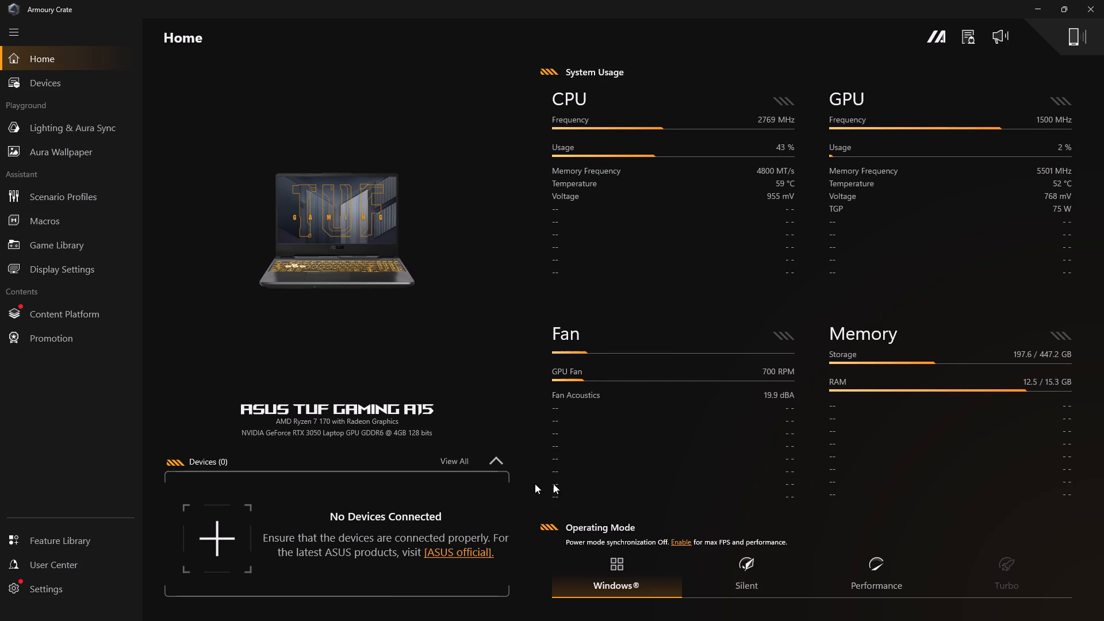
{"action": "left_click", "coordinate": [1080, 8]}
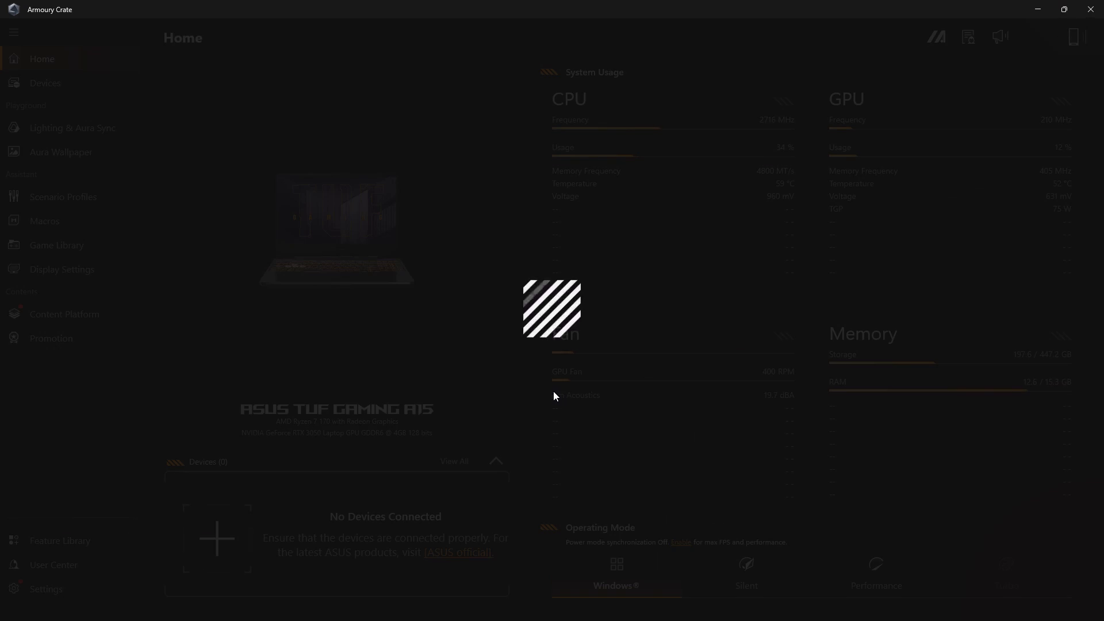
{"action": "left_click", "coordinate": [650, 513]}
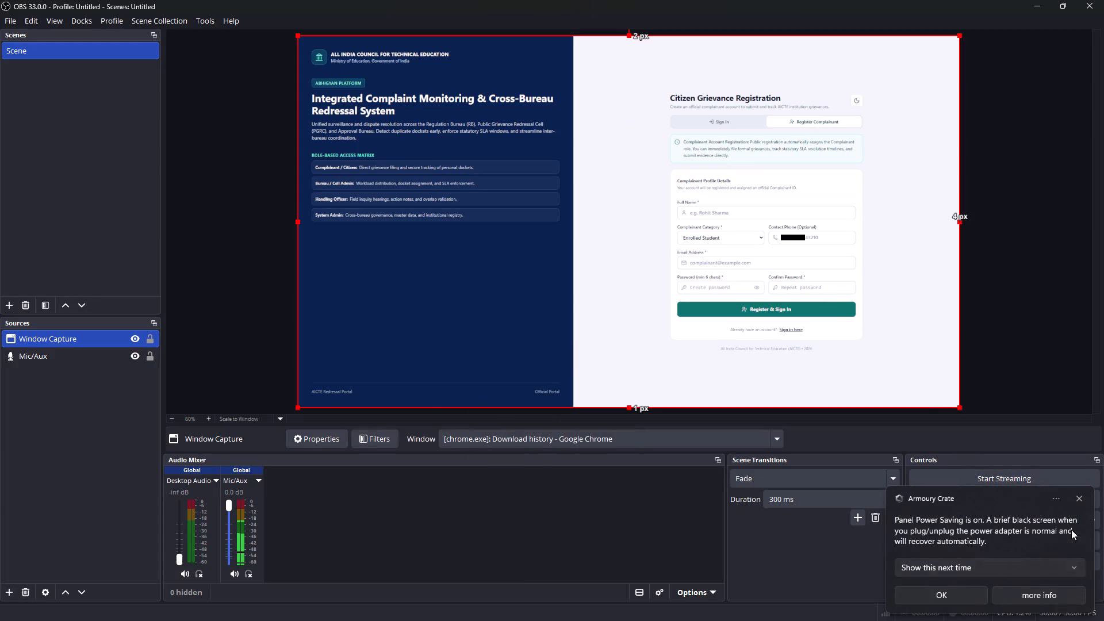
{"action": "left_click", "coordinate": [1081, 498]}
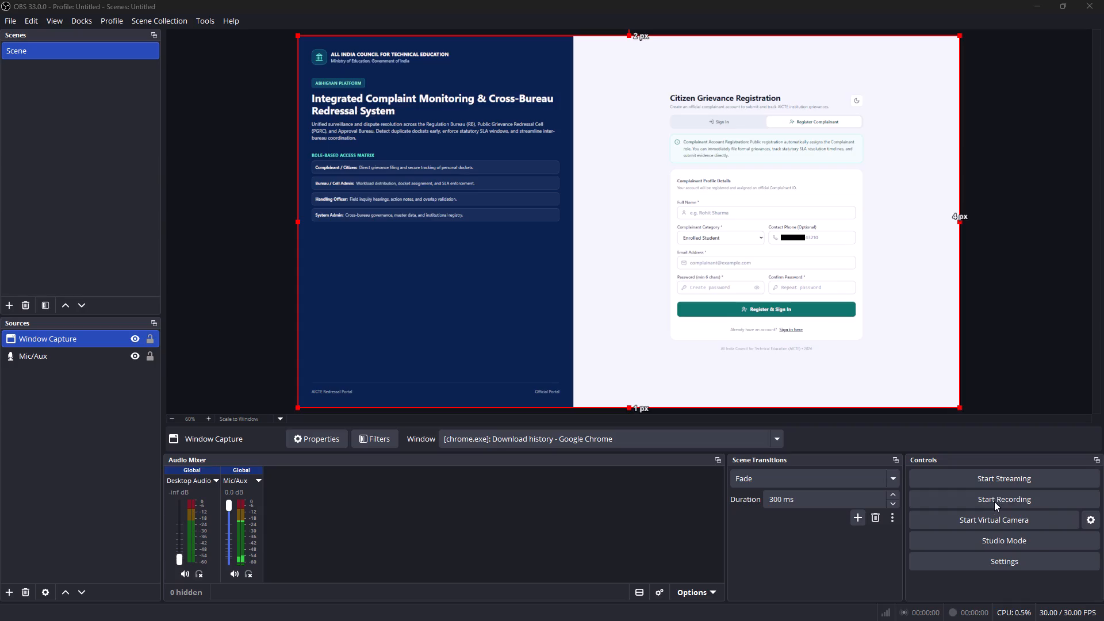
{"action": "left_click", "coordinate": [1078, 507]}
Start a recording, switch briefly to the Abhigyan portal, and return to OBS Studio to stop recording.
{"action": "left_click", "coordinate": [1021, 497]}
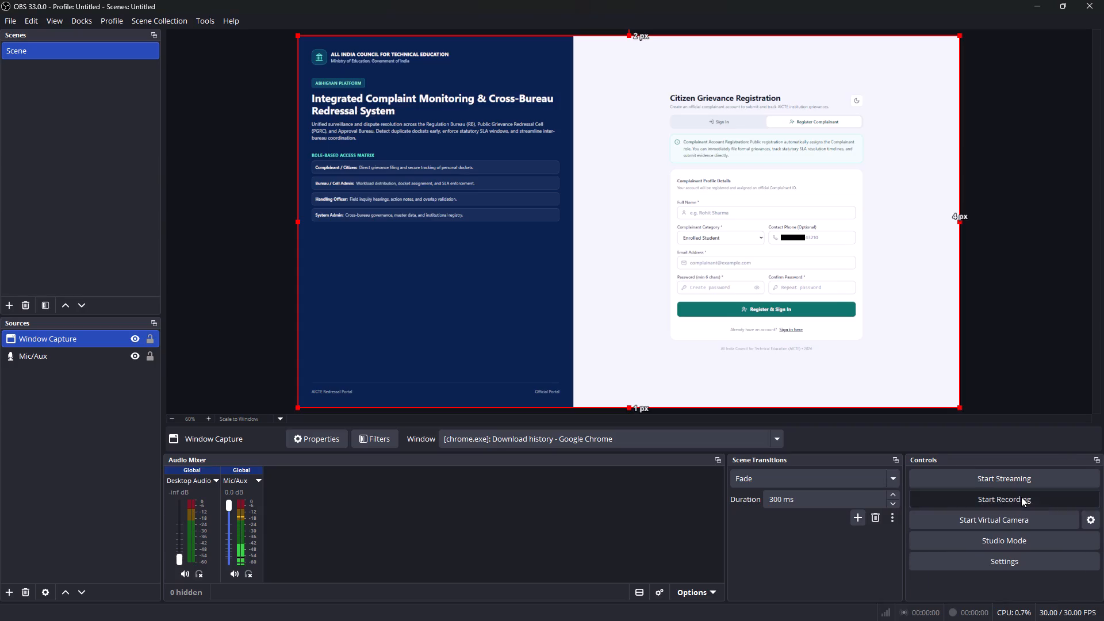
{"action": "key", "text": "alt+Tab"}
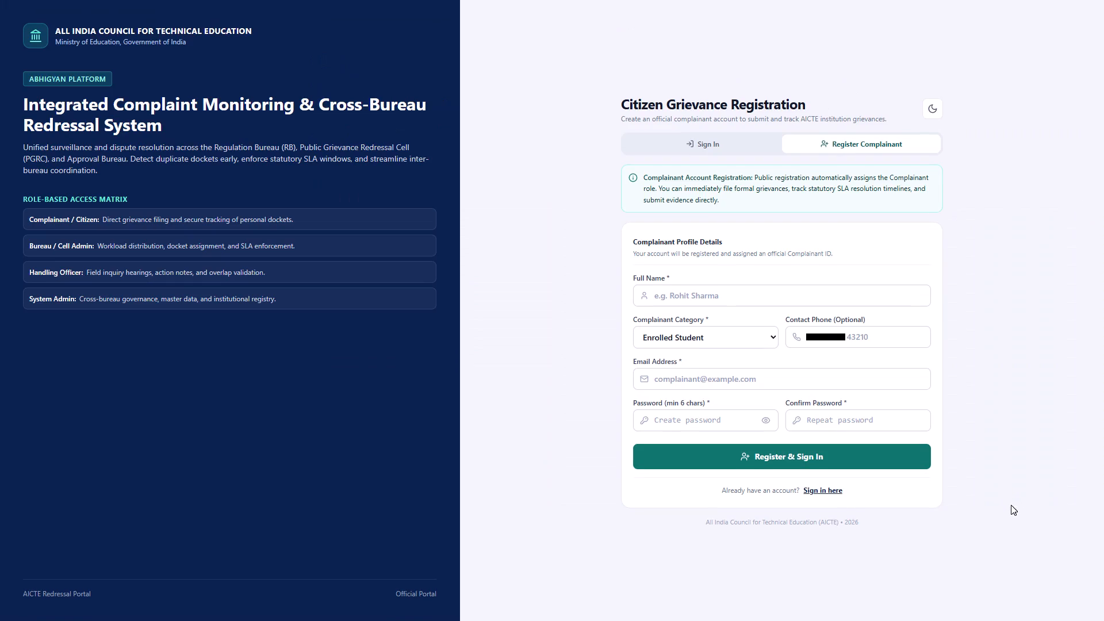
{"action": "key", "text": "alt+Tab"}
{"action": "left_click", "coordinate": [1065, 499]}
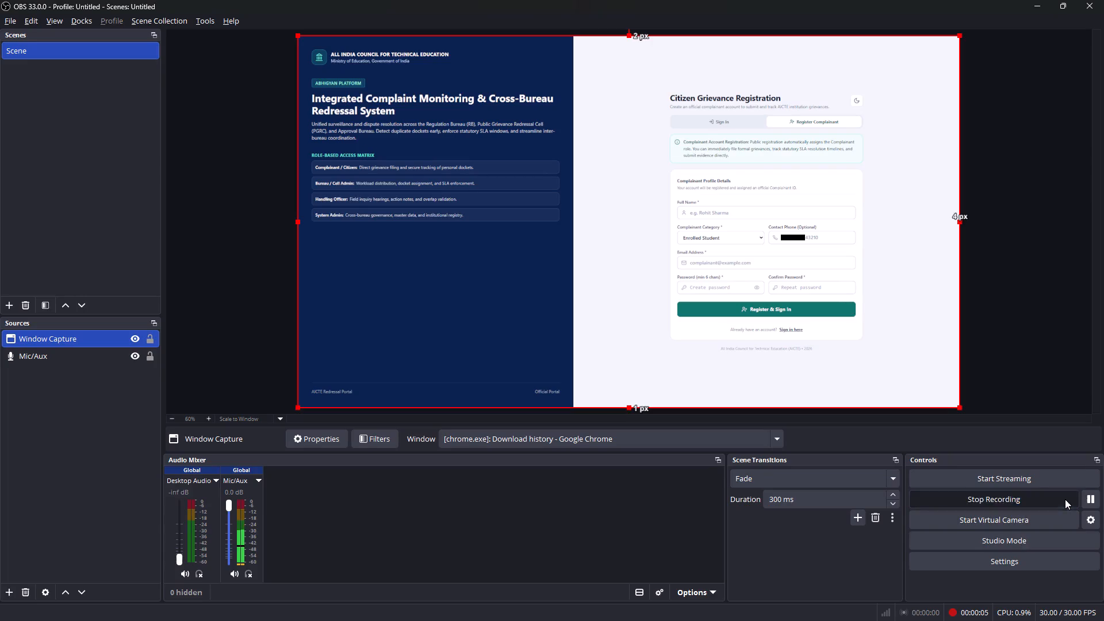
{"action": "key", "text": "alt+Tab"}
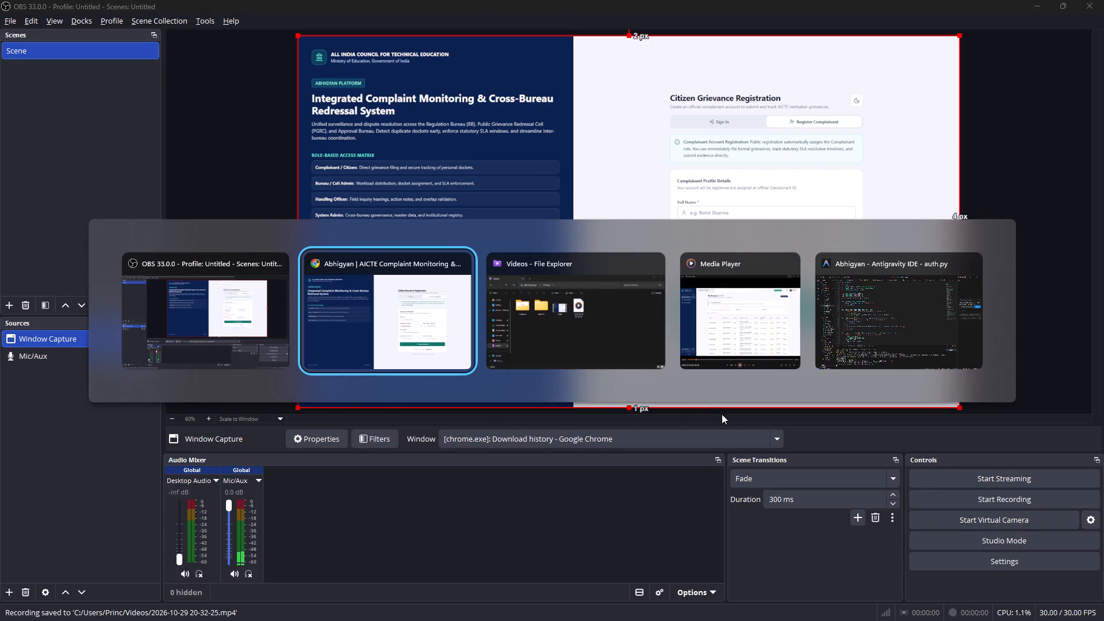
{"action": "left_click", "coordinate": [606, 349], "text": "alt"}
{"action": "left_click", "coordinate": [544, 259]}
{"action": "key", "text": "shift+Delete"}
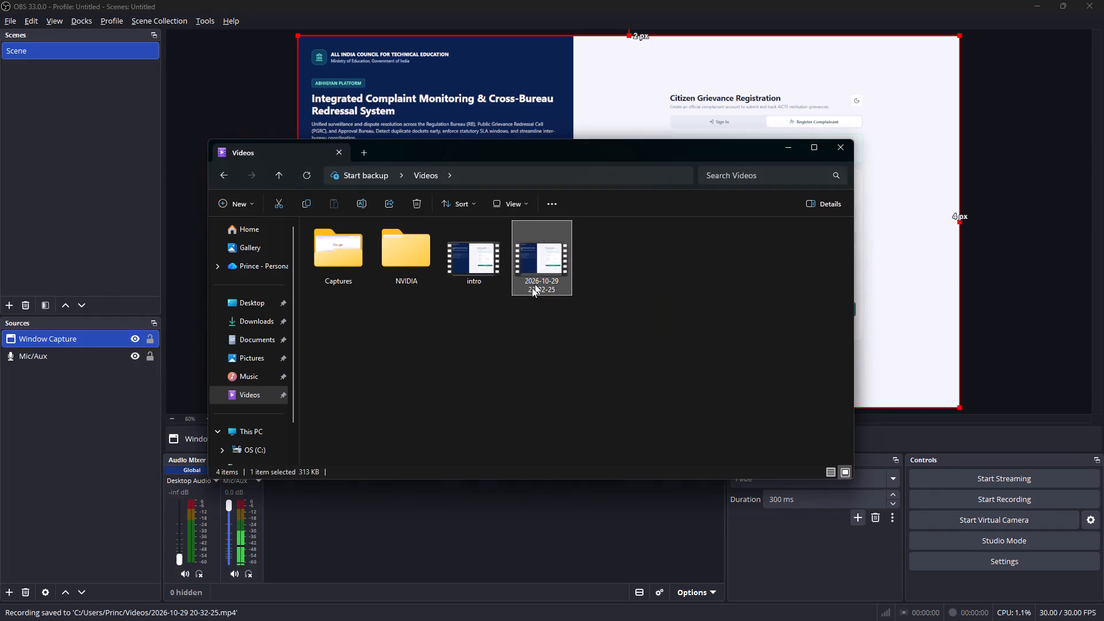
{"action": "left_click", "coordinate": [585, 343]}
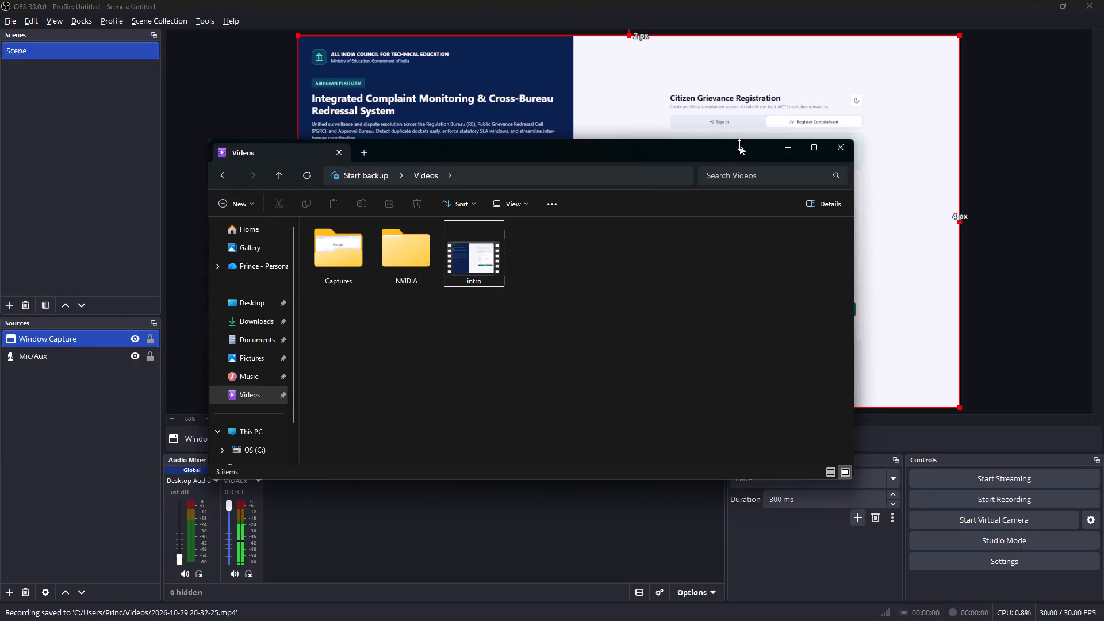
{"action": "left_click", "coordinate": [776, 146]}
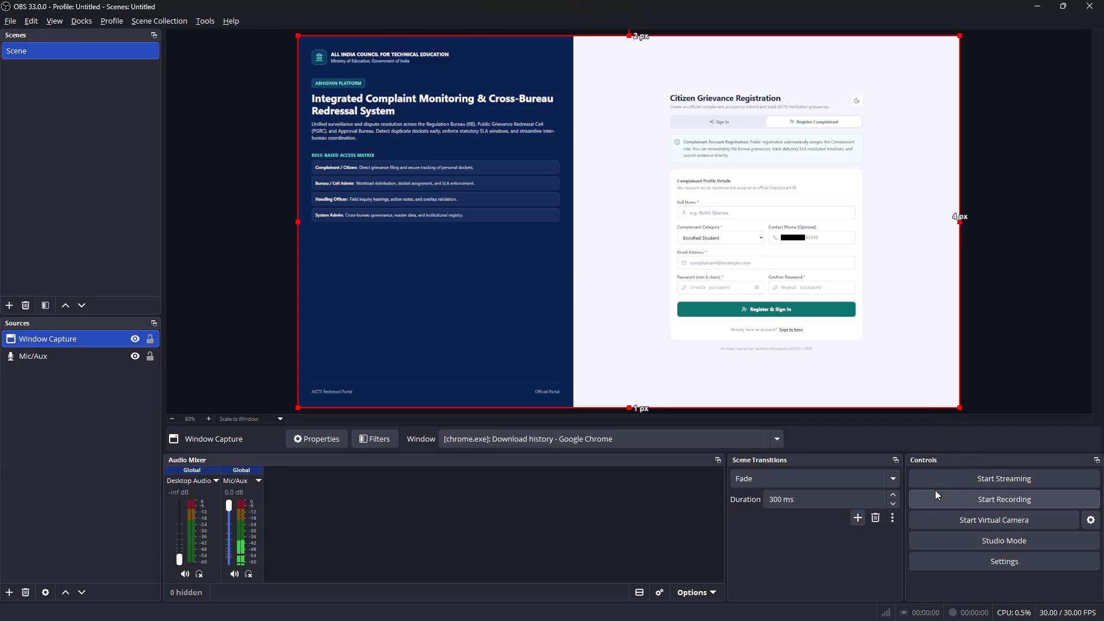
Start a new recording in OBS Studio and switch to the Abhigyan portal in Chrome.
{"action": "left_click", "coordinate": [954, 503]}
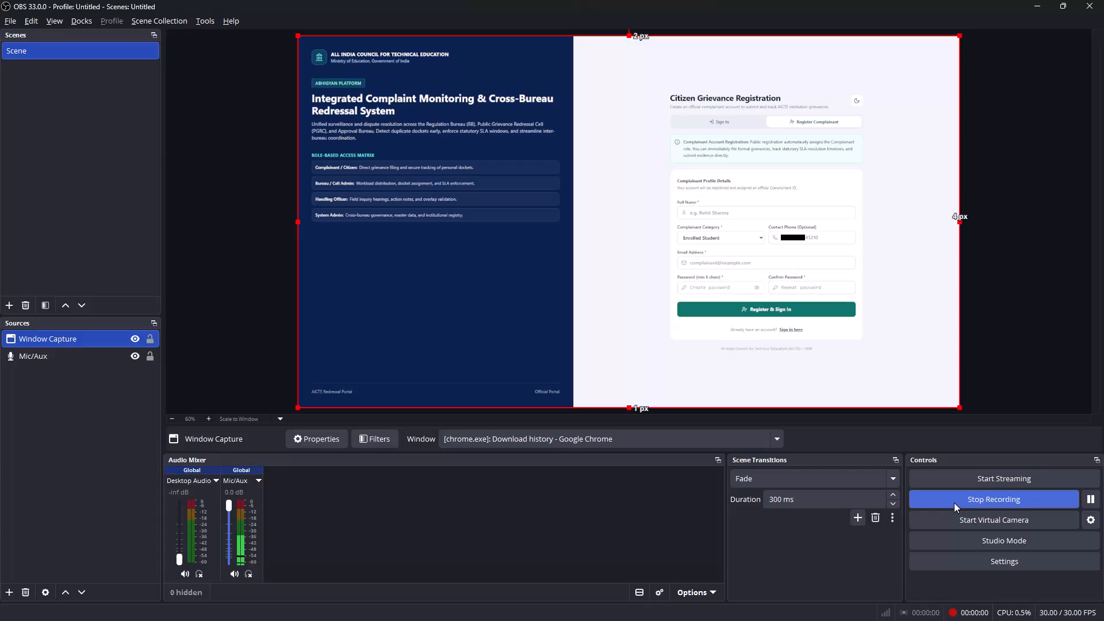
{"action": "key", "text": "alt+Tab"}
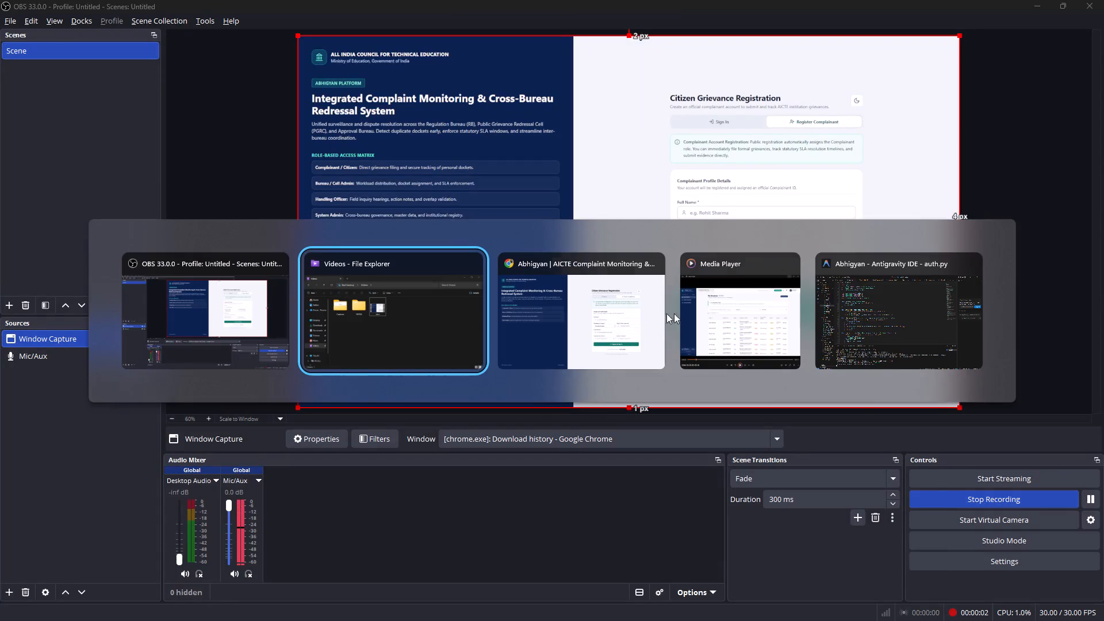
{"action": "left_click", "coordinate": [591, 341], "text": "alt"}
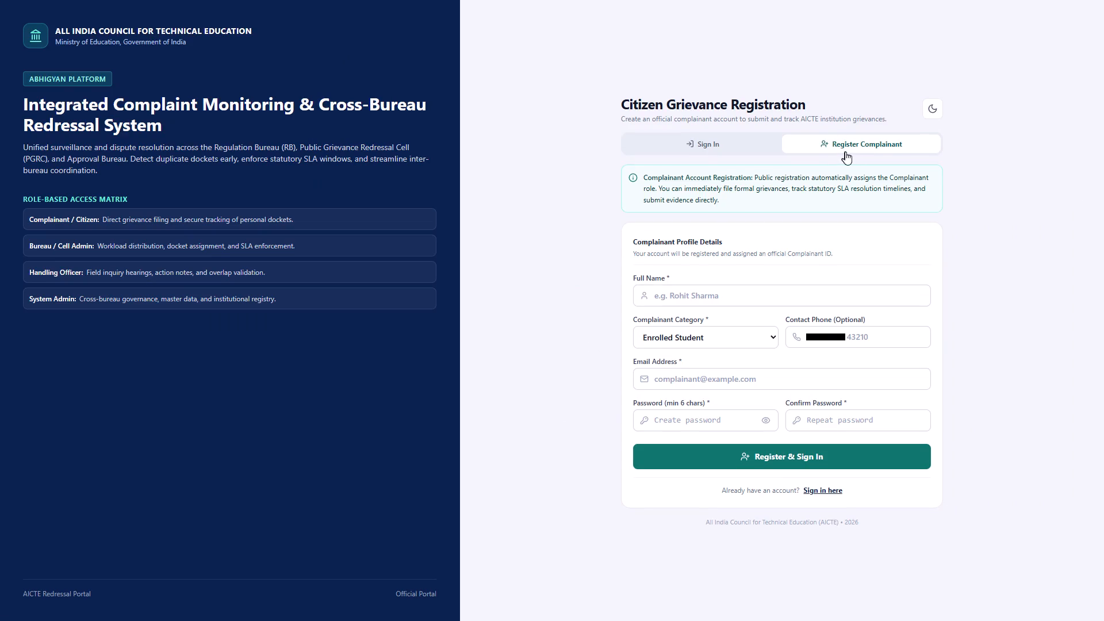
Go to the portal's sign-in form and sign in as Complainant / User with the prefilled credentials.
{"action": "left_click", "coordinate": [733, 141]}
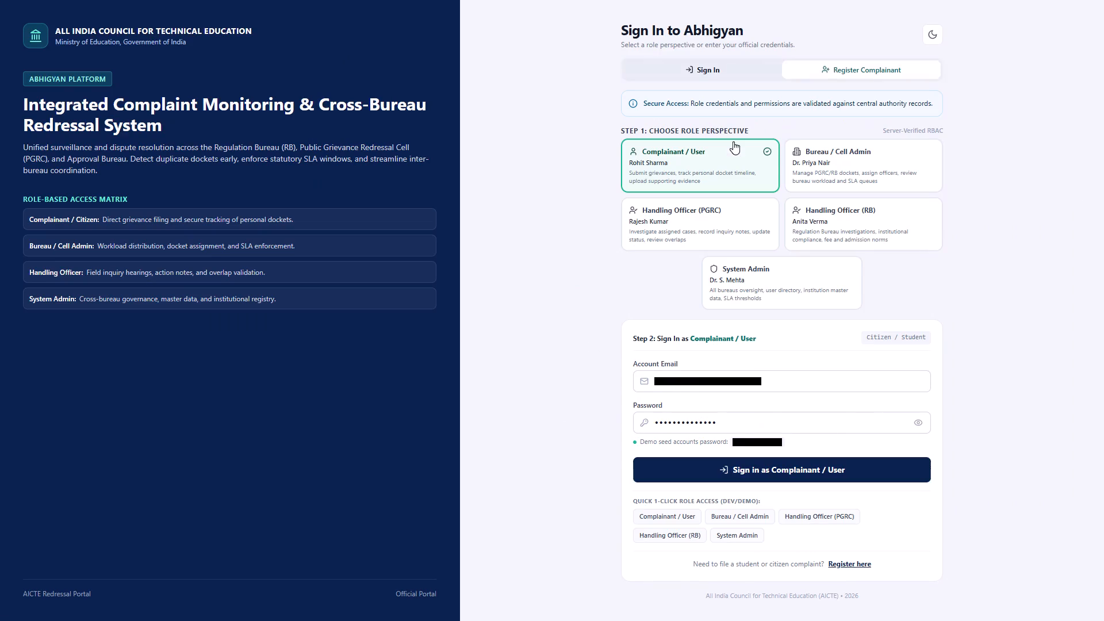
{"action": "left_click", "coordinate": [787, 468]}
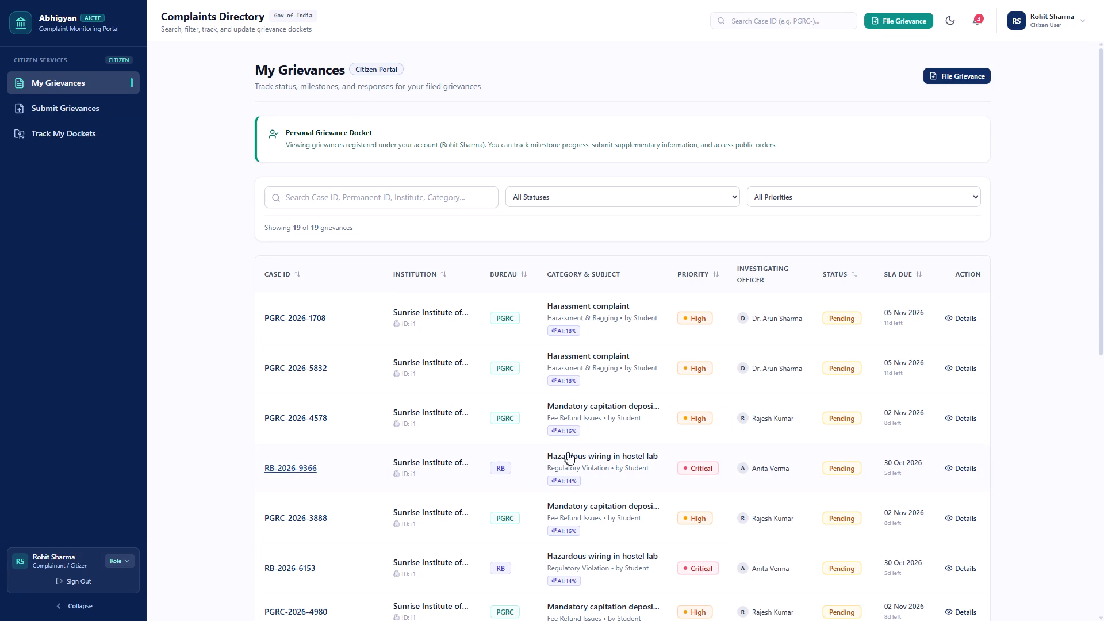
Show the complainant's My Grievances list and open the grievance filing form.
{"action": "scroll", "coordinate": [562, 271], "scroll_direction": "down", "scroll_amount": 11}
{"action": "scroll", "coordinate": [576, 289], "scroll_direction": "up", "scroll_amount": 11}
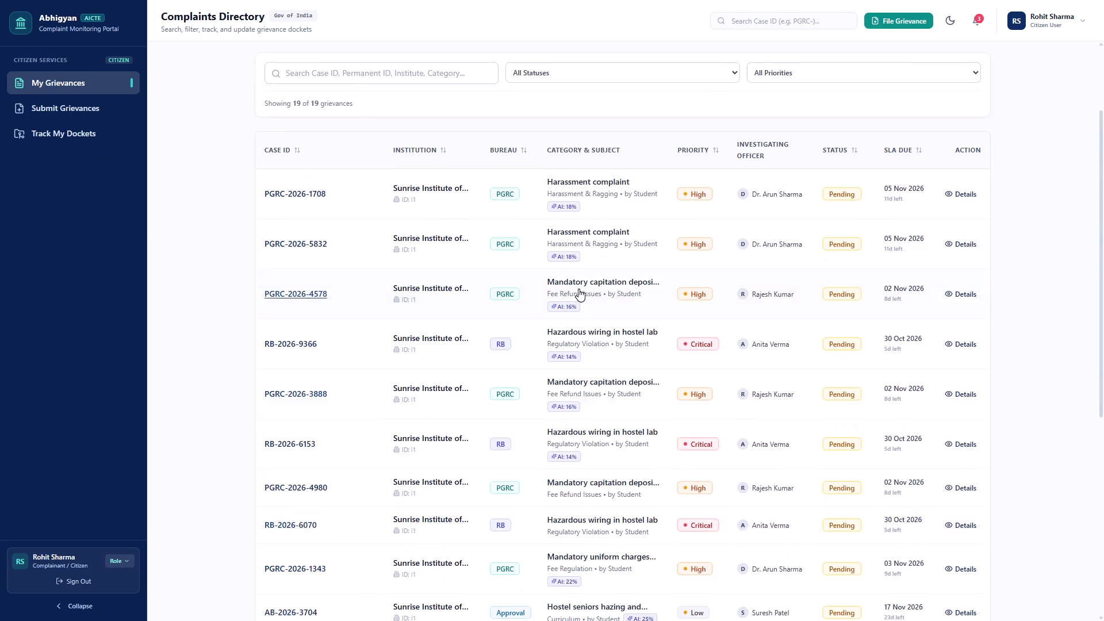
{"action": "left_click", "coordinate": [948, 61]}
{"action": "left_click", "coordinate": [947, 70]}
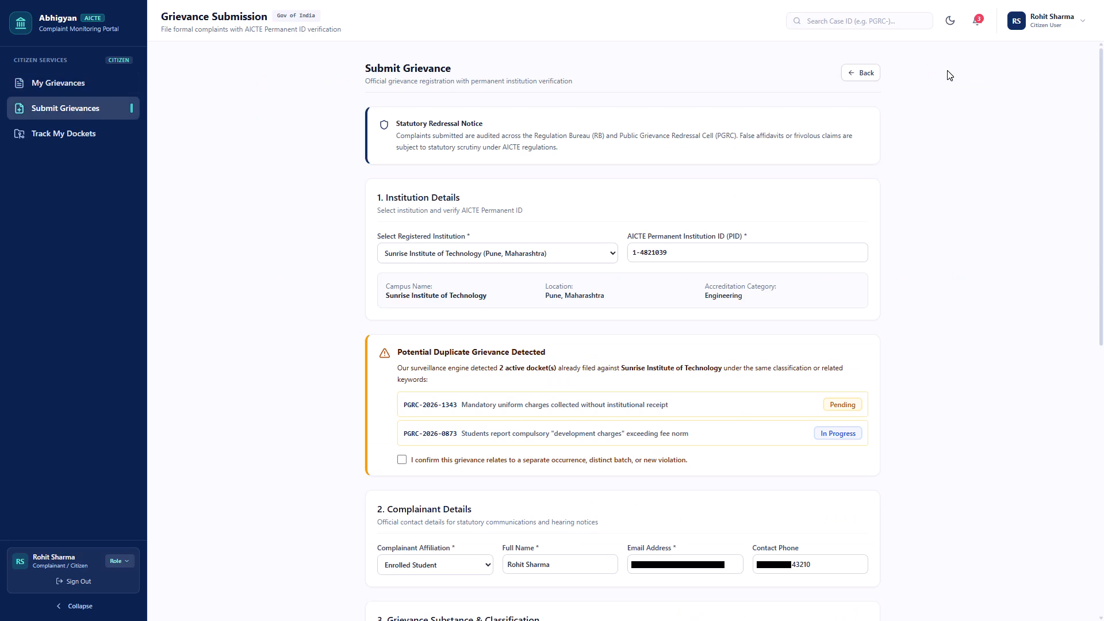
Demonstrate institution selection with Bharat College of Engineering and National Institute of Management Studies, then reselect Sunrise Institute of Technology.
{"action": "left_click", "coordinate": [533, 255]}
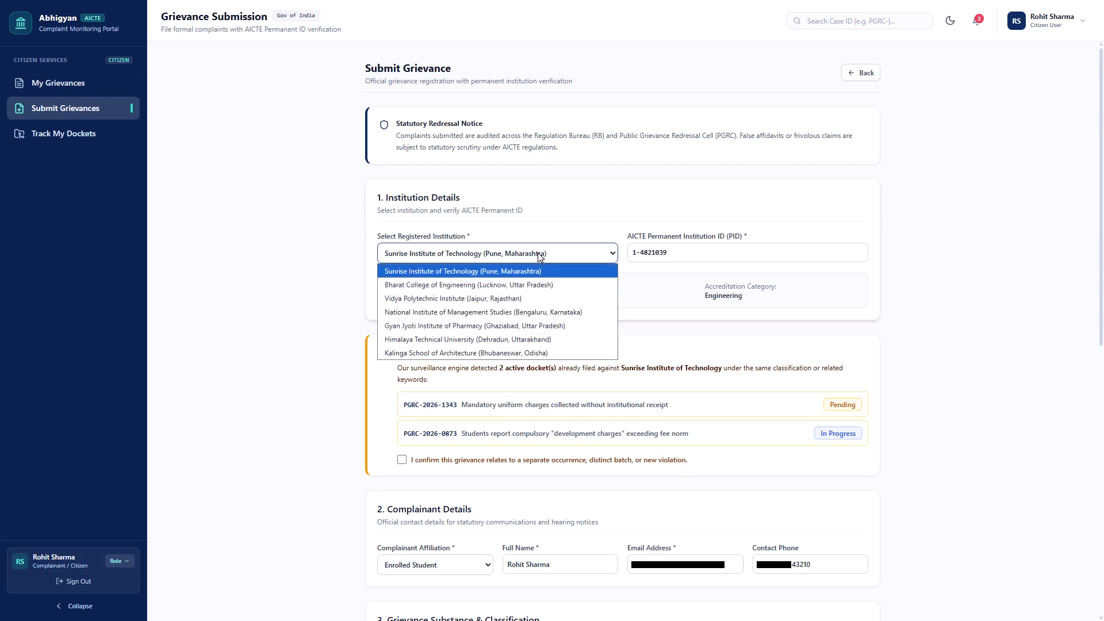
{"action": "left_click", "coordinate": [511, 282]}
{"action": "left_click", "coordinate": [511, 248]}
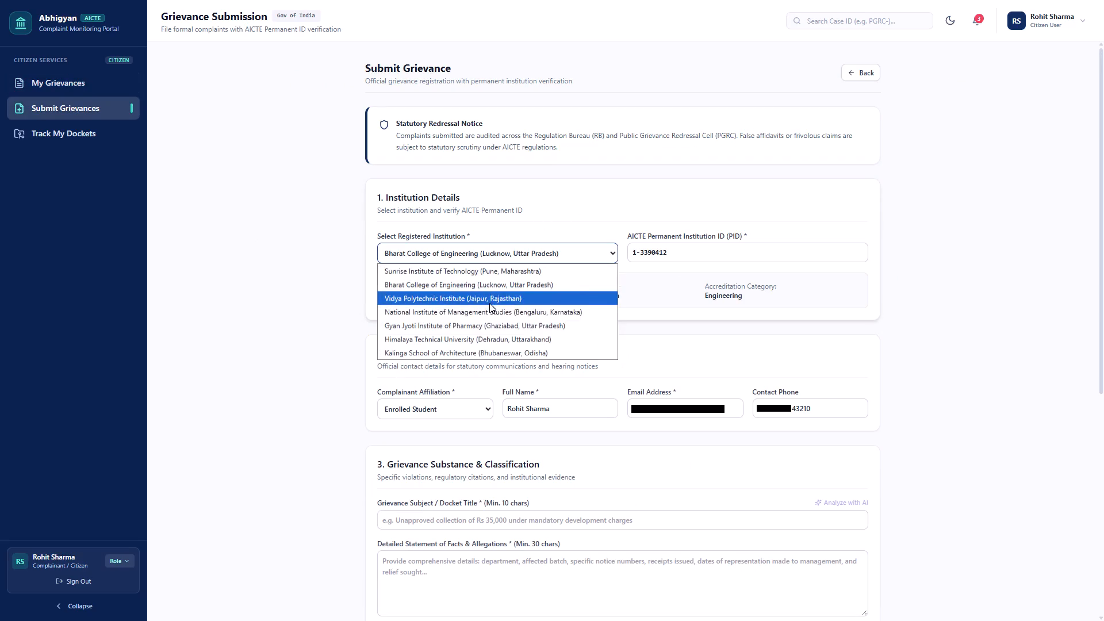
{"action": "left_click", "coordinate": [489, 311]}
{"action": "left_click", "coordinate": [503, 249]}
{"action": "left_click", "coordinate": [500, 275]}
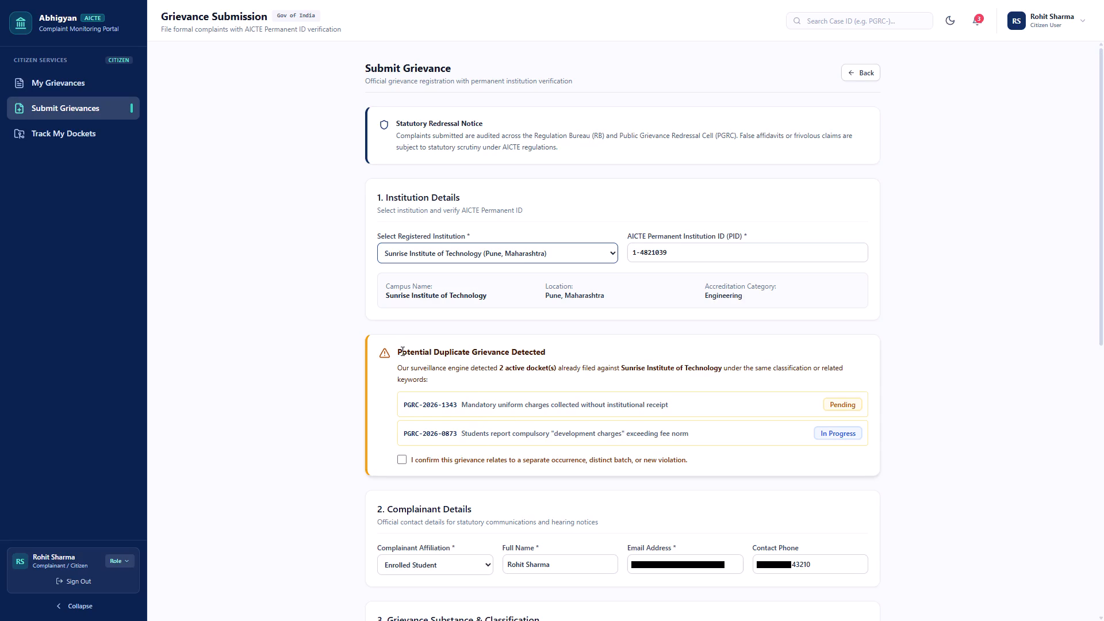
Highlight the duplicate grievance heading and tick the confirmation that this grievance is a separate occurrence, distinct batch or new violation.
{"action": "left_click_drag", "start_coordinate": [396, 351], "coordinate": [542, 357]}
{"action": "left_click", "coordinate": [559, 356]}
{"action": "scroll", "coordinate": [560, 368], "scroll_direction": "down", "scroll_amount": 1}
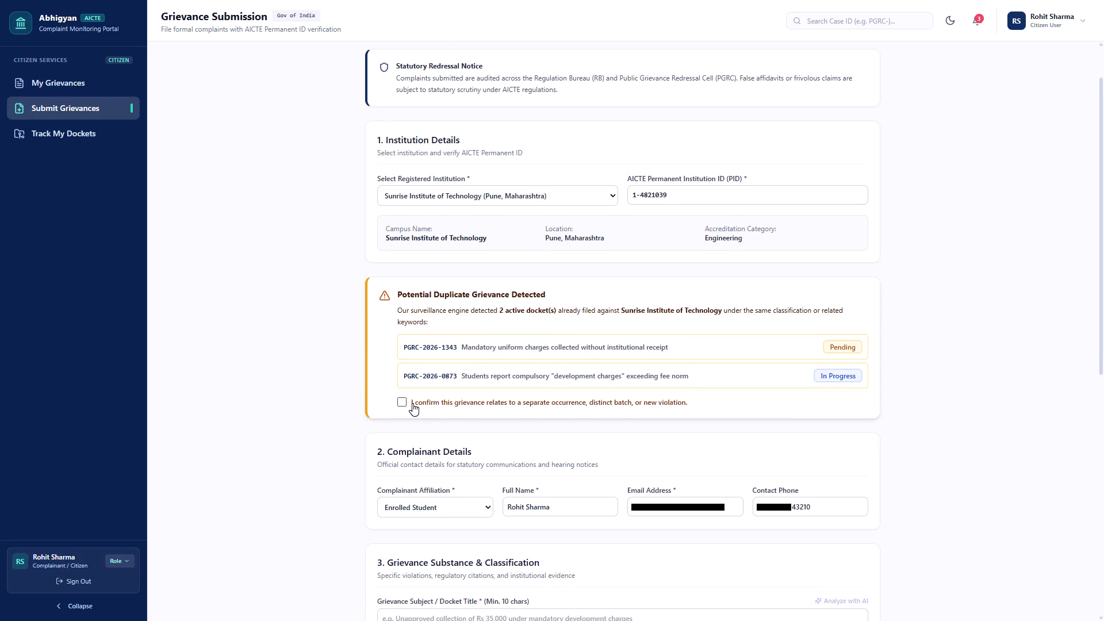
{"action": "left_click", "coordinate": [411, 403]}
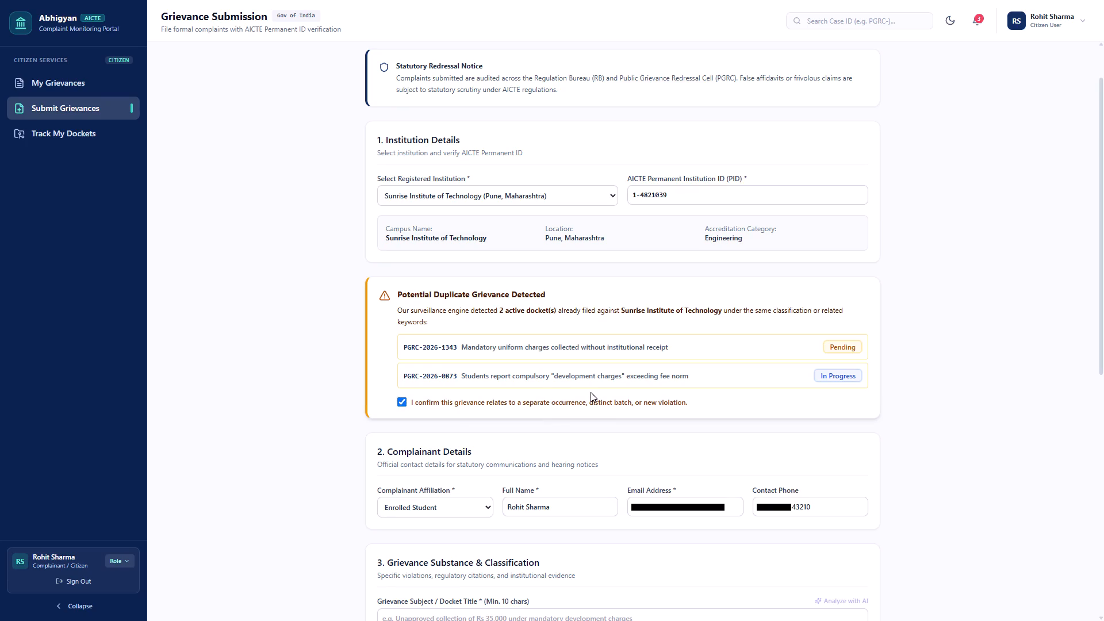
Show the Complainant Affiliation options in Complainant Details, keeping Enrolled Student selected.
{"action": "scroll", "coordinate": [593, 394], "scroll_direction": "down", "scroll_amount": 4}
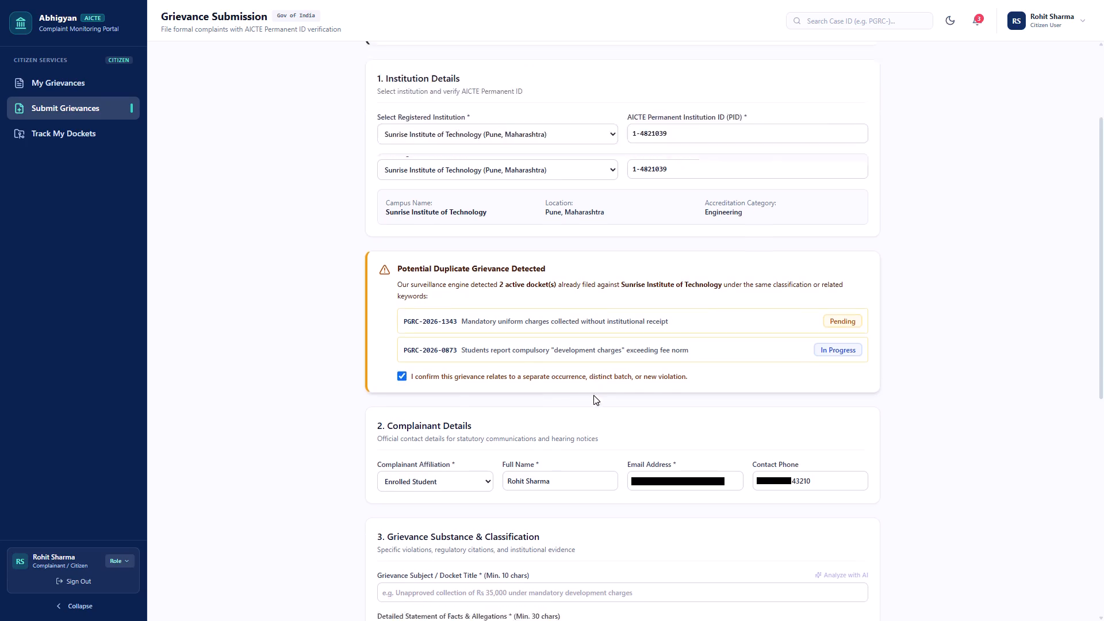
{"action": "left_click", "coordinate": [459, 276]}
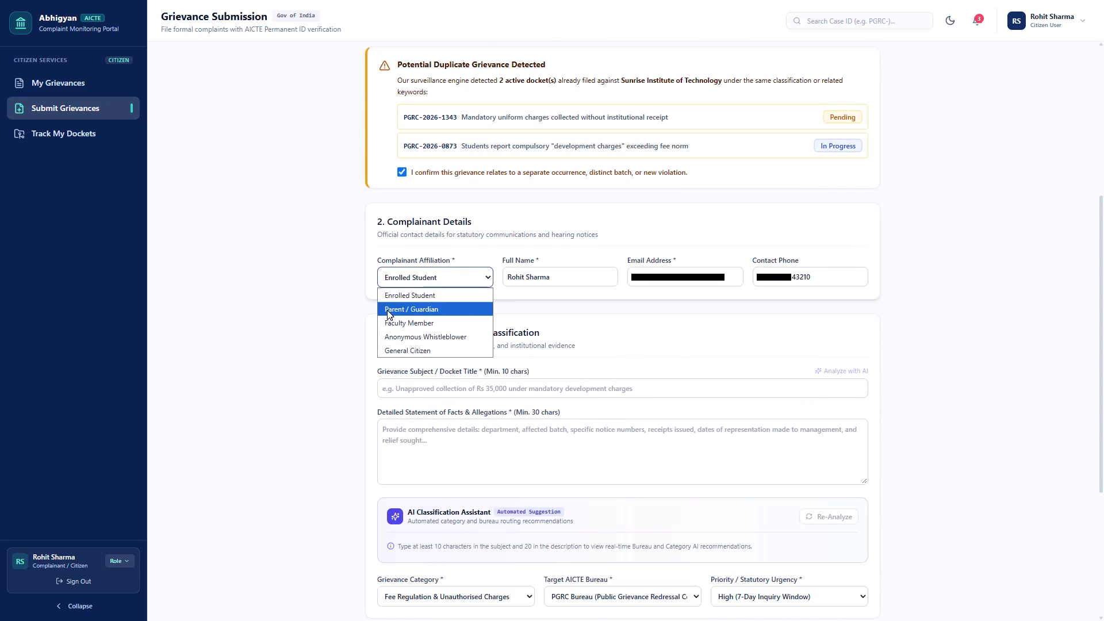
{"action": "left_click", "coordinate": [340, 307]}
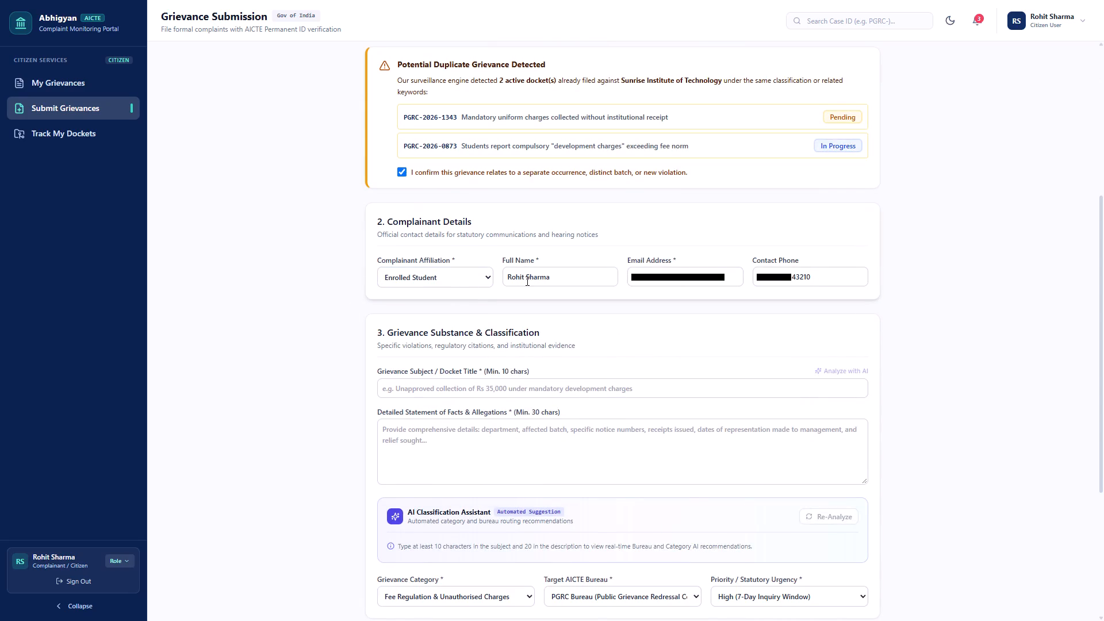
Enter "Harassment complaint" as the grievance subject and move on to the Detailed Statement of Facts & Allegations.
{"action": "left_click", "coordinate": [519, 391]}
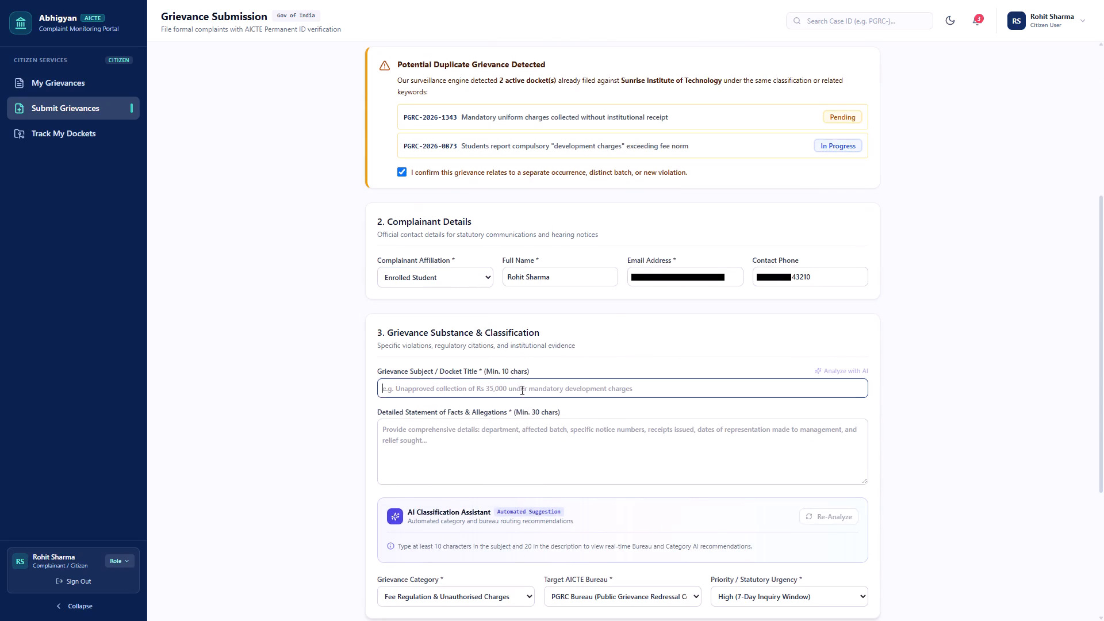
{"action": "type", "text": "Harr="}
{"action": "key", "text": "BackSpace"}
{"action": "key", "text": "BackSpace"}
{"action": "key", "text": "a"}
{"action": "type", "text": "ssment complaint"}
{"action": "left_click", "coordinate": [492, 449]}
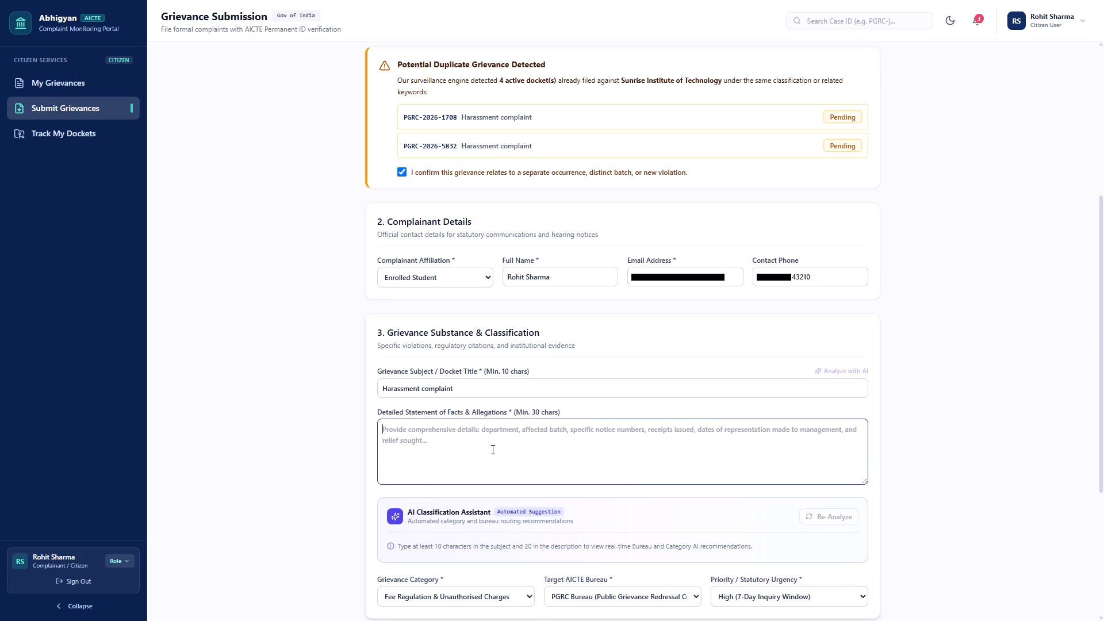
Paste the prepared statement about faculty intimidation and the request for PGRC intervention into Detailed Statement of Facts & Allegations.
{"action": "key", "text": "ctrl+v"}
{"action": "scroll", "coordinate": [592, 416], "scroll_direction": "down", "scroll_amount": 3}
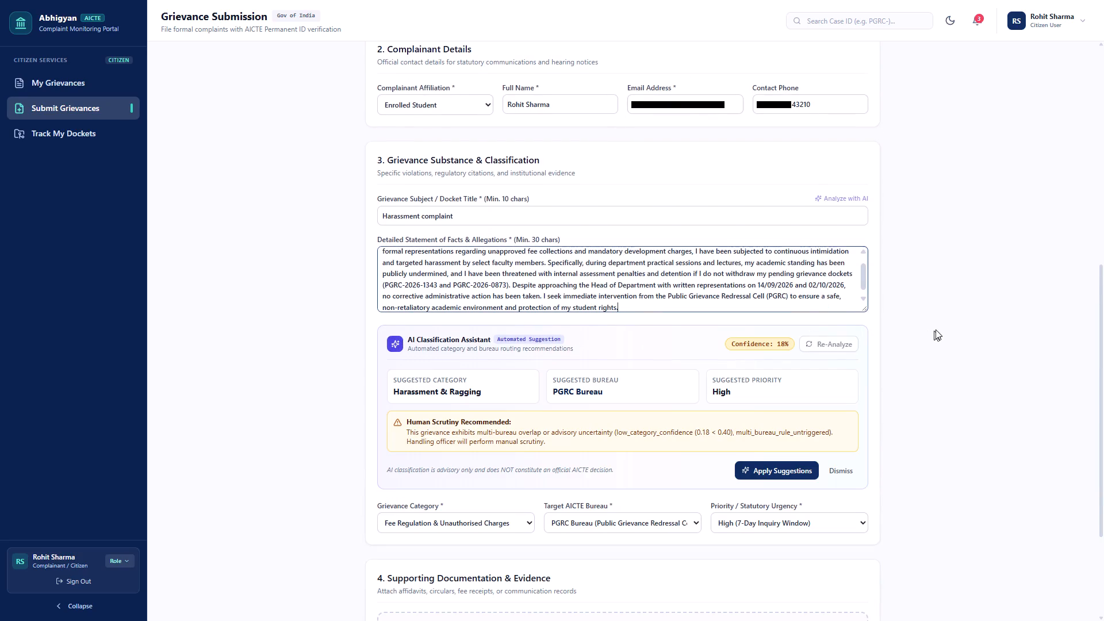
{"action": "left_click", "coordinate": [944, 327]}
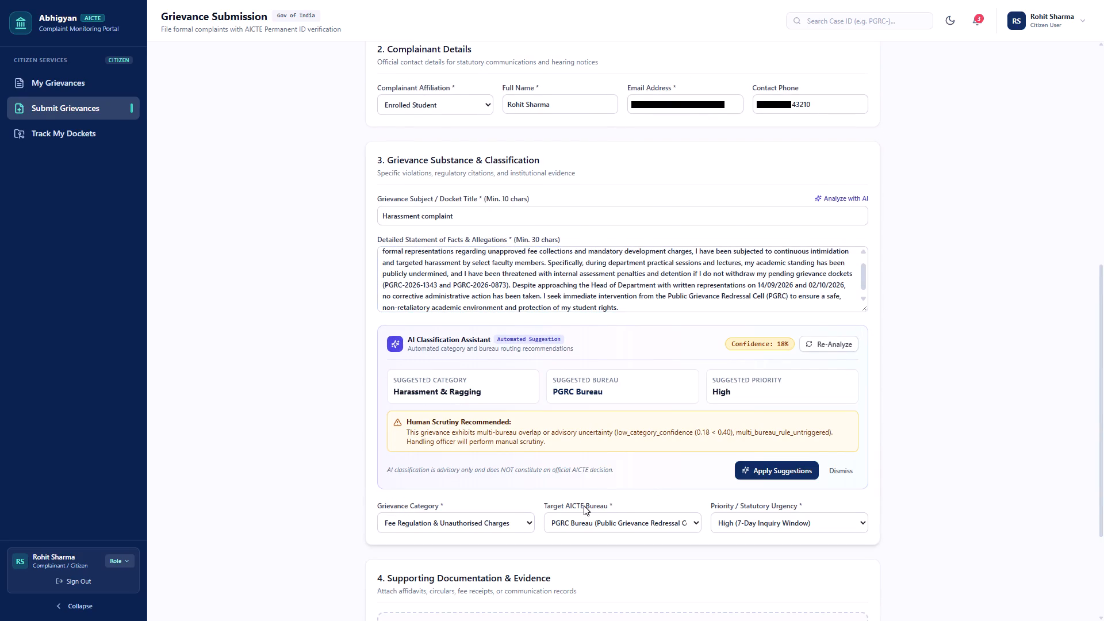
Apply the AI Classification Assistant's suggested Harassment & Ragging category, PGRC Bureau and High priority to the grievance.
{"action": "left_click", "coordinate": [776, 473]}
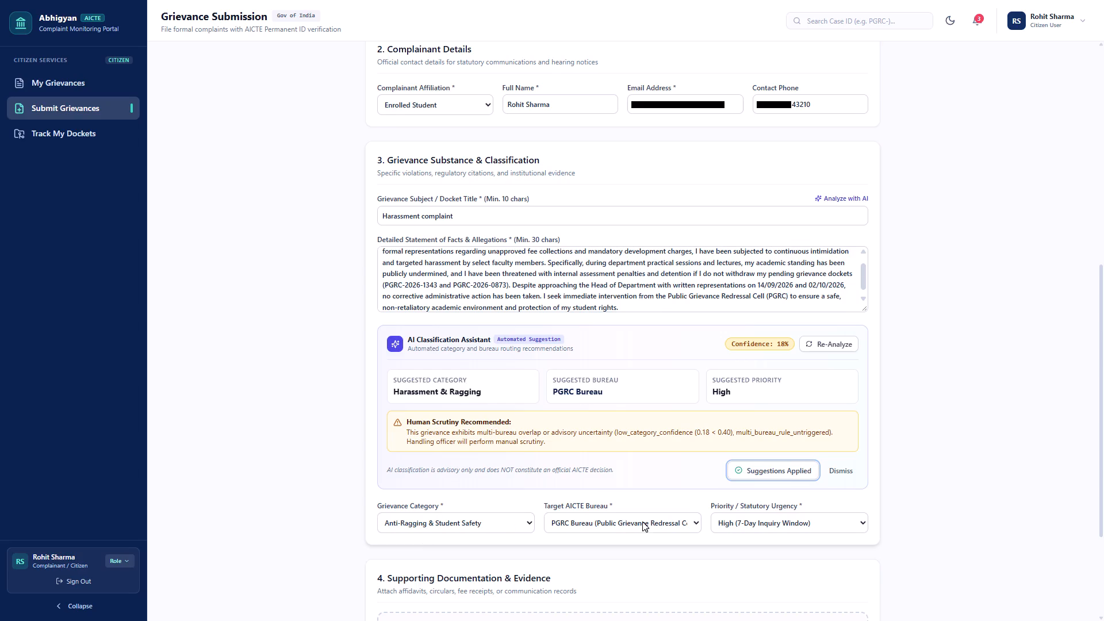
Attach the Evidence Word document from the Downloads folder as supporting documentation for the grievance.
{"action": "scroll", "coordinate": [643, 520], "scroll_direction": "down", "scroll_amount": 4}
{"action": "left_click", "coordinate": [637, 515]}
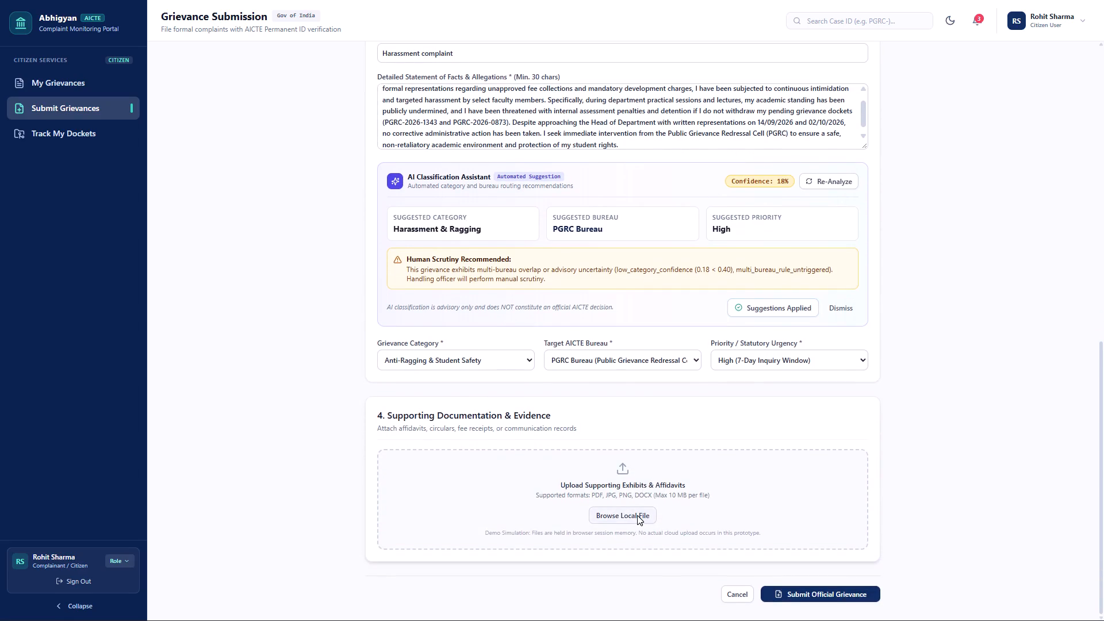
{"action": "left_click", "coordinate": [181, 109]}
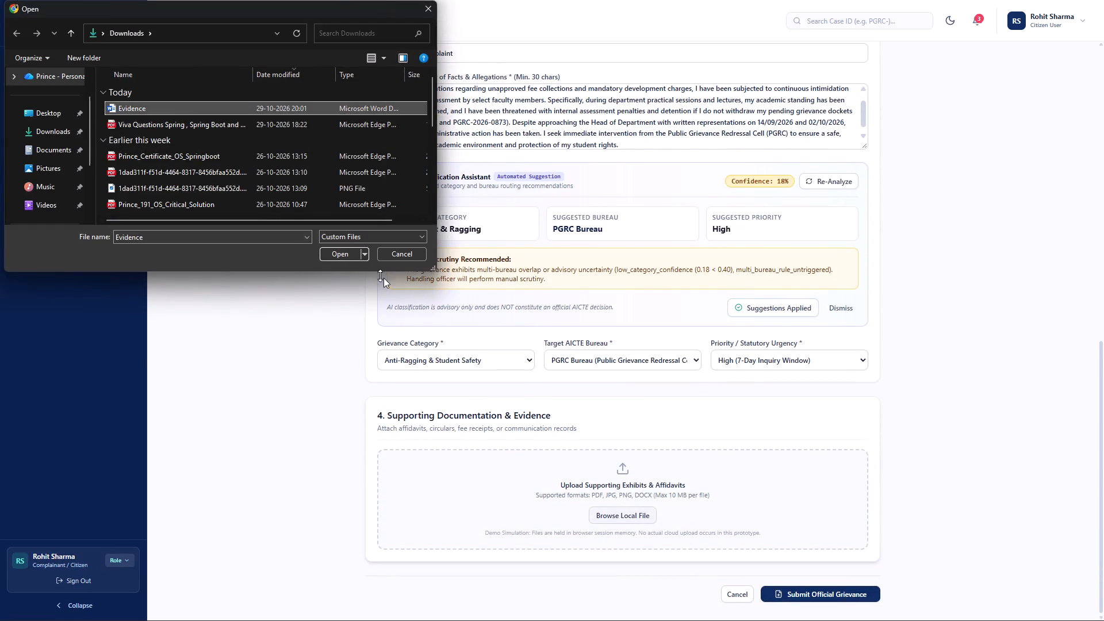
{"action": "left_click", "coordinate": [338, 258]}
Submit the official grievance against Sunrise Institute of Technology.
{"action": "scroll", "coordinate": [611, 478], "scroll_direction": "down", "scroll_amount": 4}
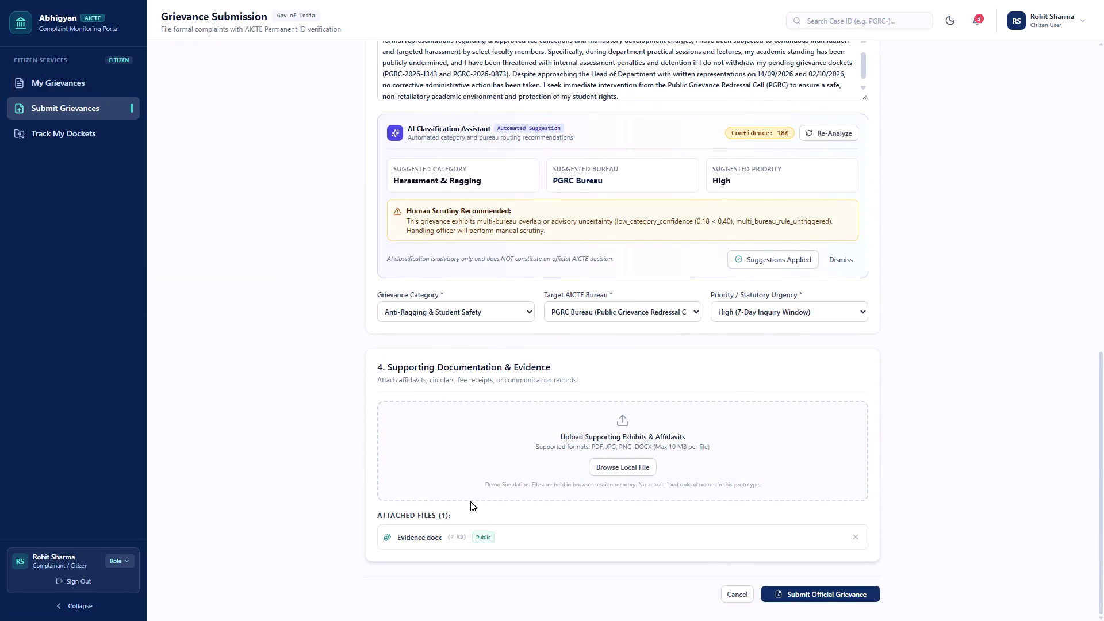
{"action": "left_click", "coordinate": [823, 592]}
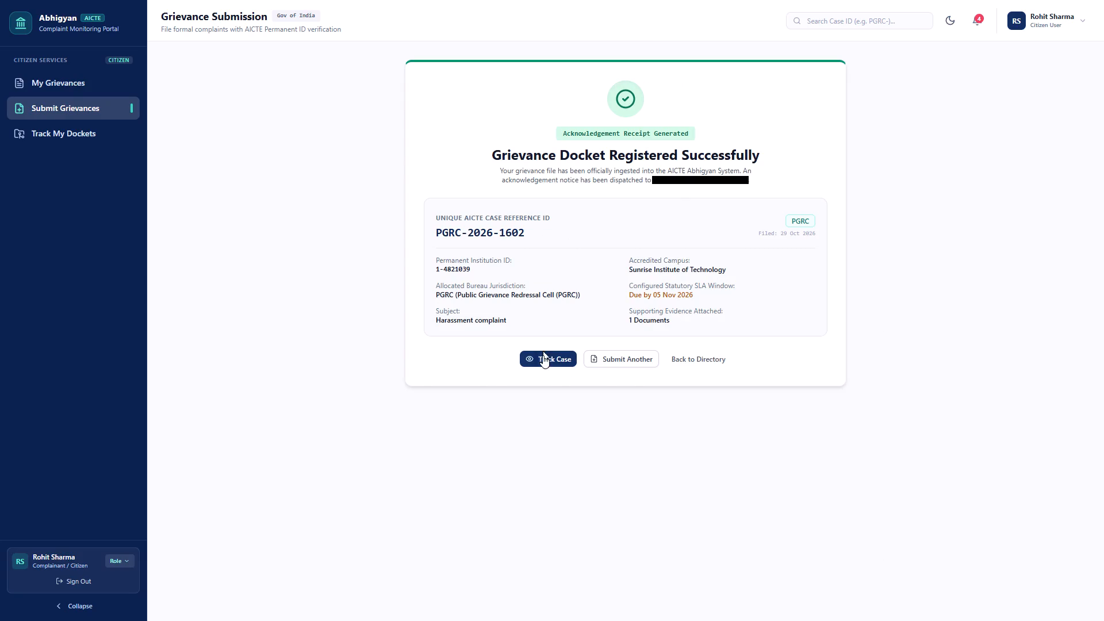
Track the newly registered case and show its AI advisory, supporting documents, assigned authority and audit trail.
{"action": "left_click", "coordinate": [543, 355]}
{"action": "scroll", "coordinate": [555, 359], "scroll_direction": "down", "scroll_amount": 12}
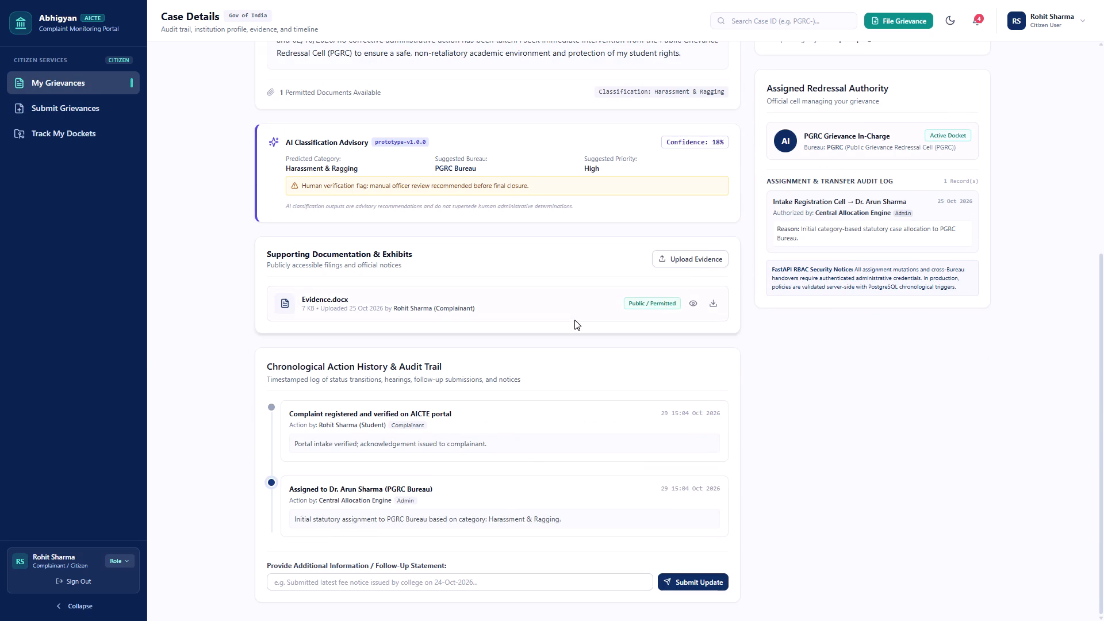
Switch to OBS Studio and stop the screen recording of the portal demonstration.
{"action": "key", "text": "alt+Tab"}
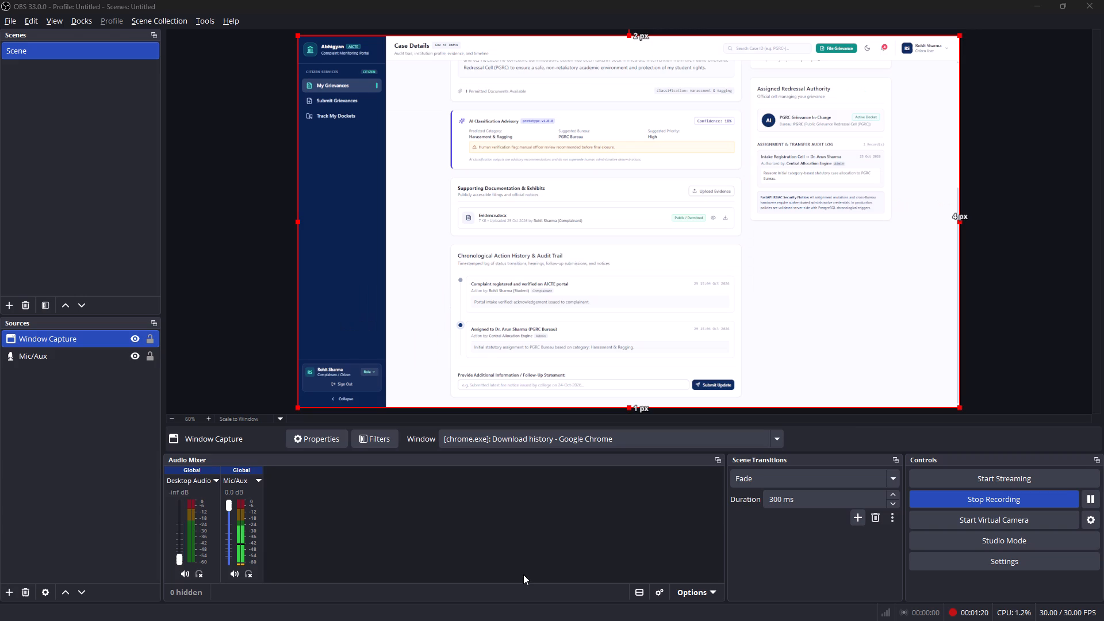
{"action": "left_click", "coordinate": [938, 502]}
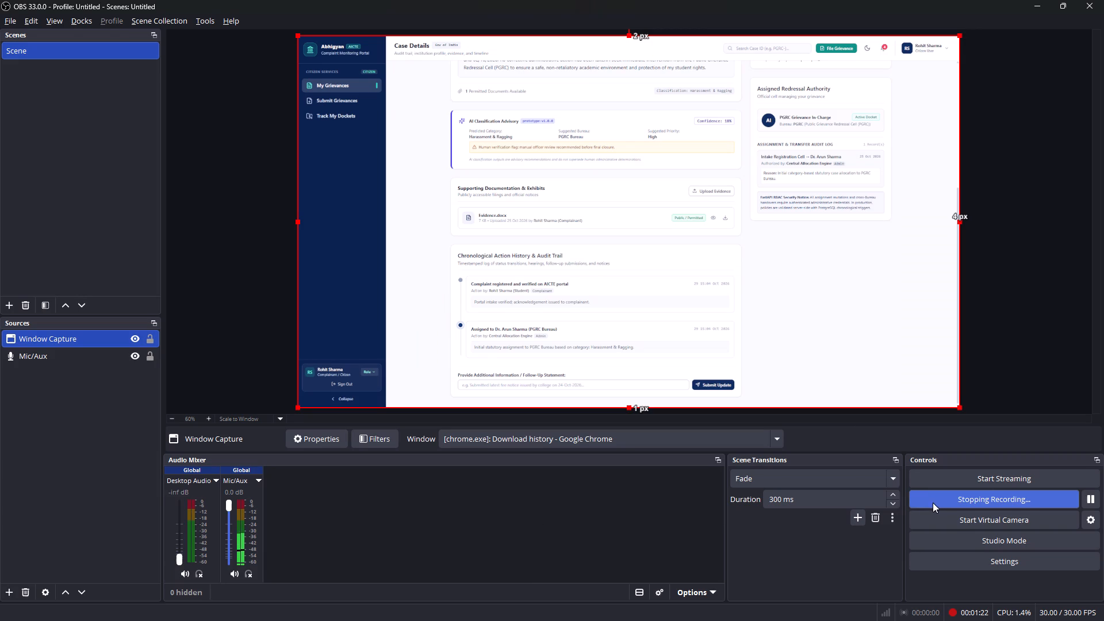
Switch to the Videos folder in File Explorer and select the newly saved MP4 recording.
{"action": "key", "text": "alt+Tab"}
{"action": "key", "text": "alt+Tab"}
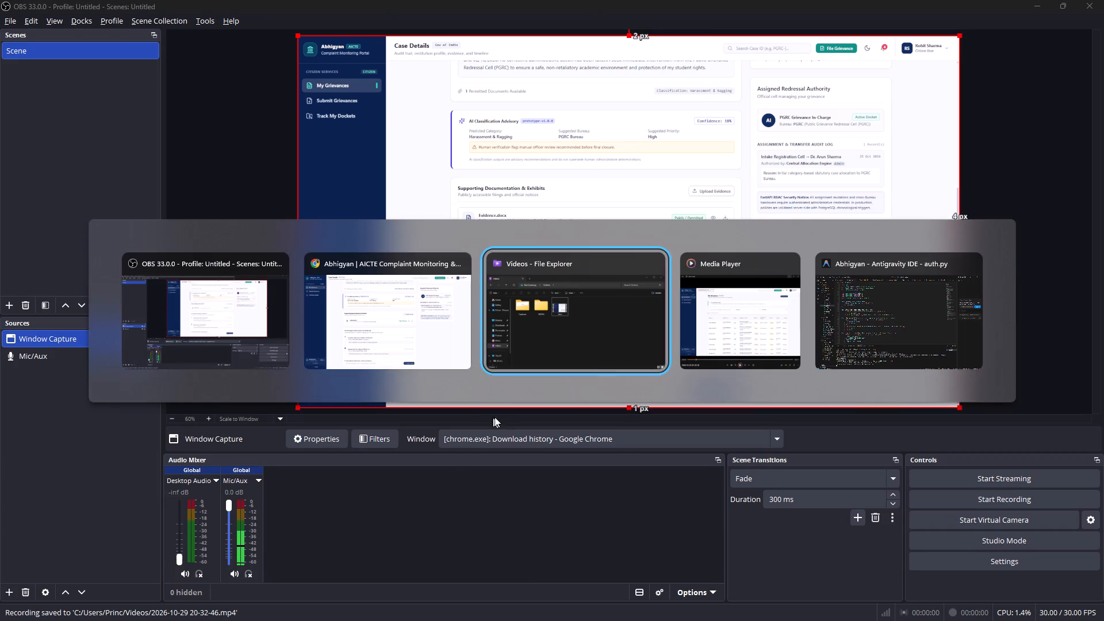
{"action": "left_click", "coordinate": [550, 264]}
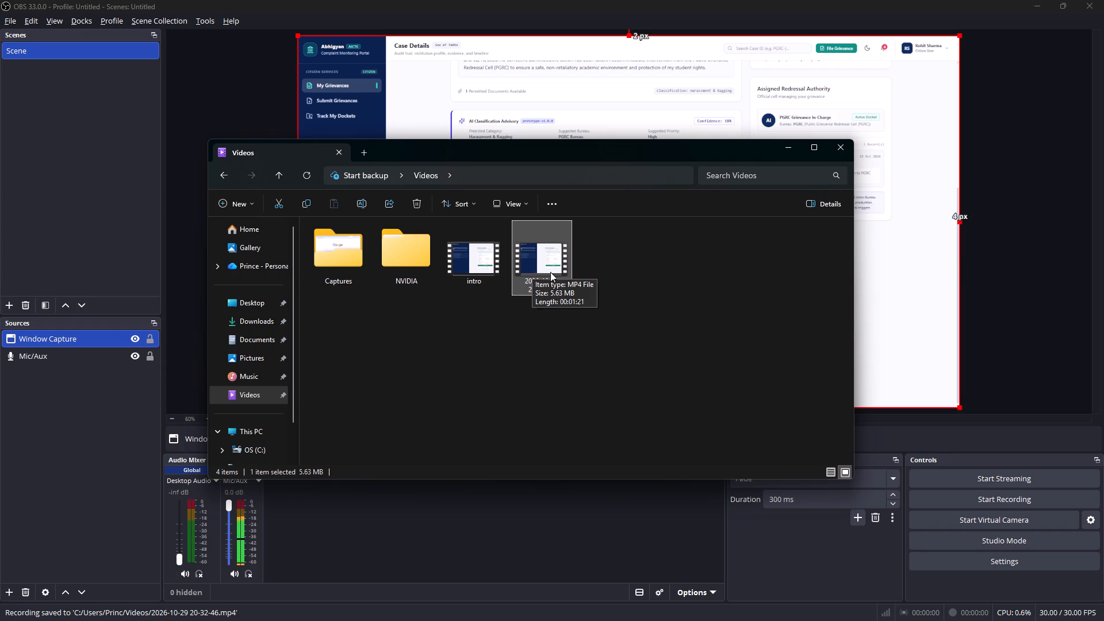
Switch to the Abhigyan portal in Chrome, sign out of the complainant account and sign in as Bureau / Cell Admin.
{"action": "key", "text": "alt+Tab"}
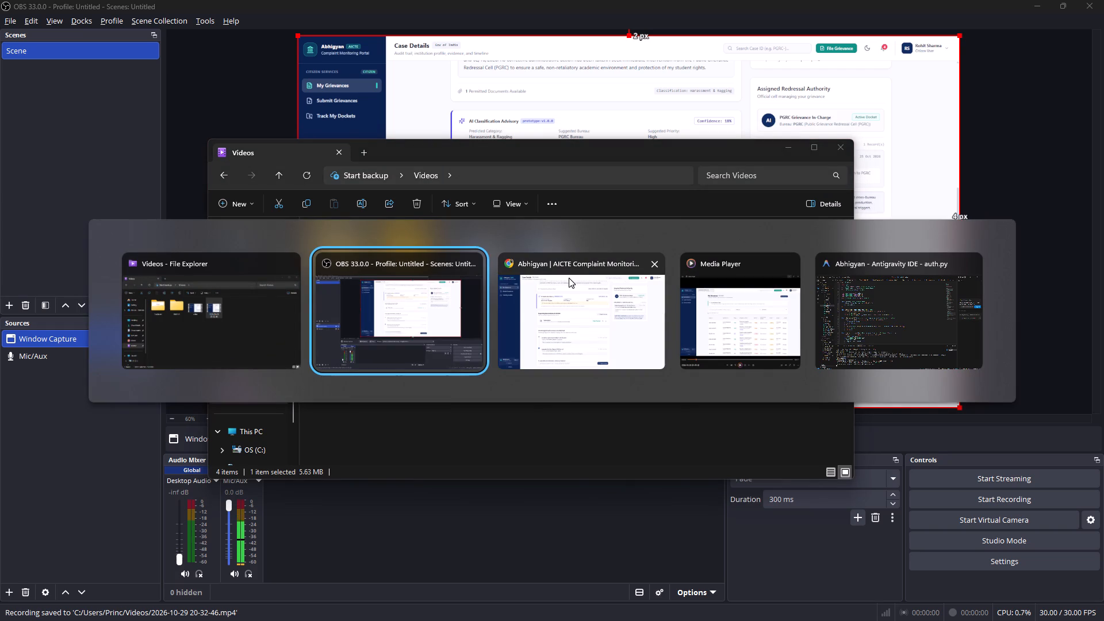
{"action": "left_click", "coordinate": [623, 302], "text": "alt"}
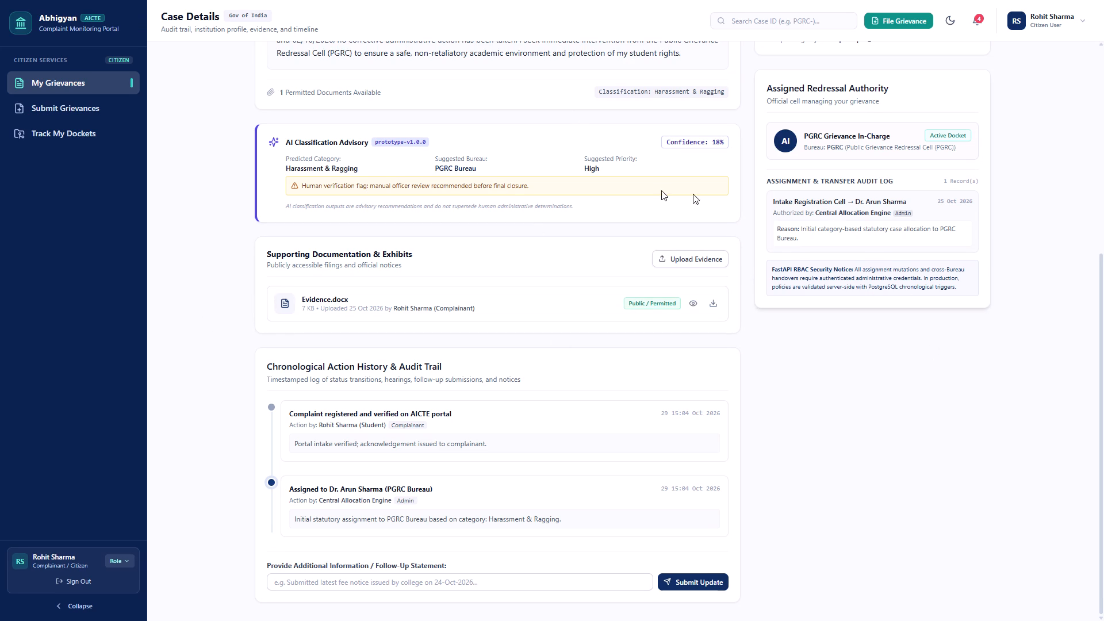
{"action": "left_click", "coordinate": [84, 579]}
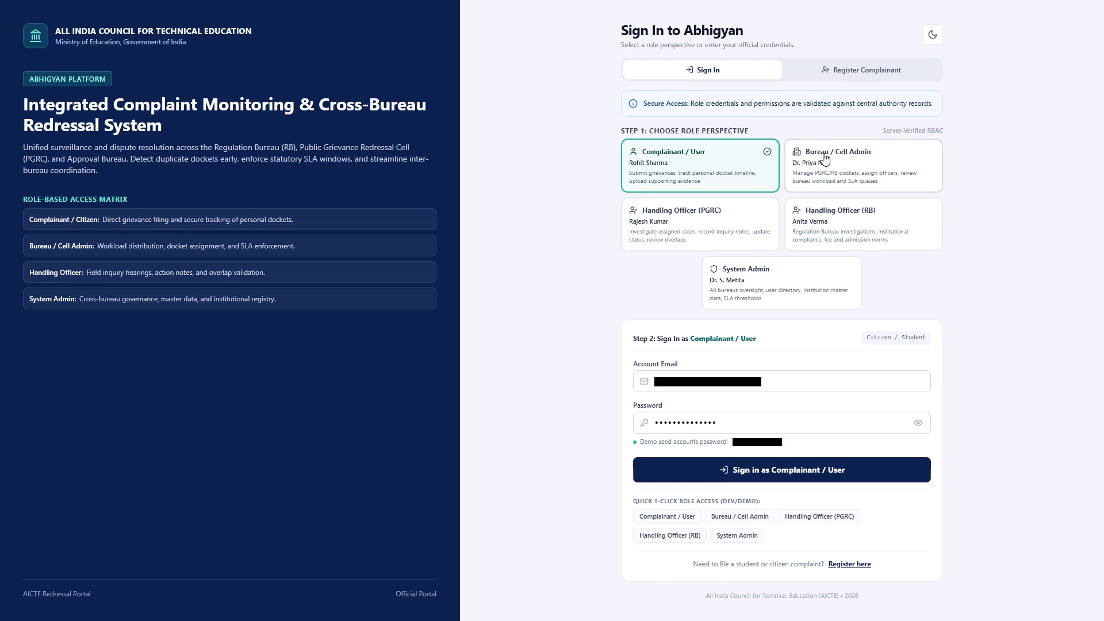
{"action": "left_click", "coordinate": [825, 154]}
{"action": "left_click", "coordinate": [739, 463]}
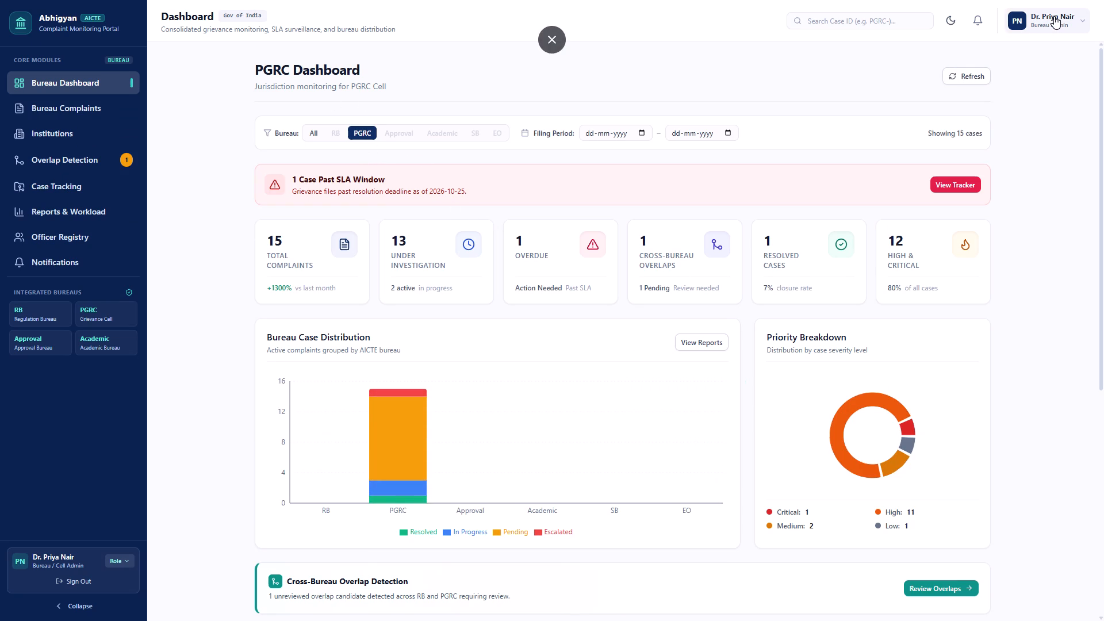
Look through the bureau admin's dashboard, Complaints Directory and Institutions Directory pages.
{"action": "scroll", "coordinate": [373, 159], "scroll_direction": "down", "scroll_amount": 7}
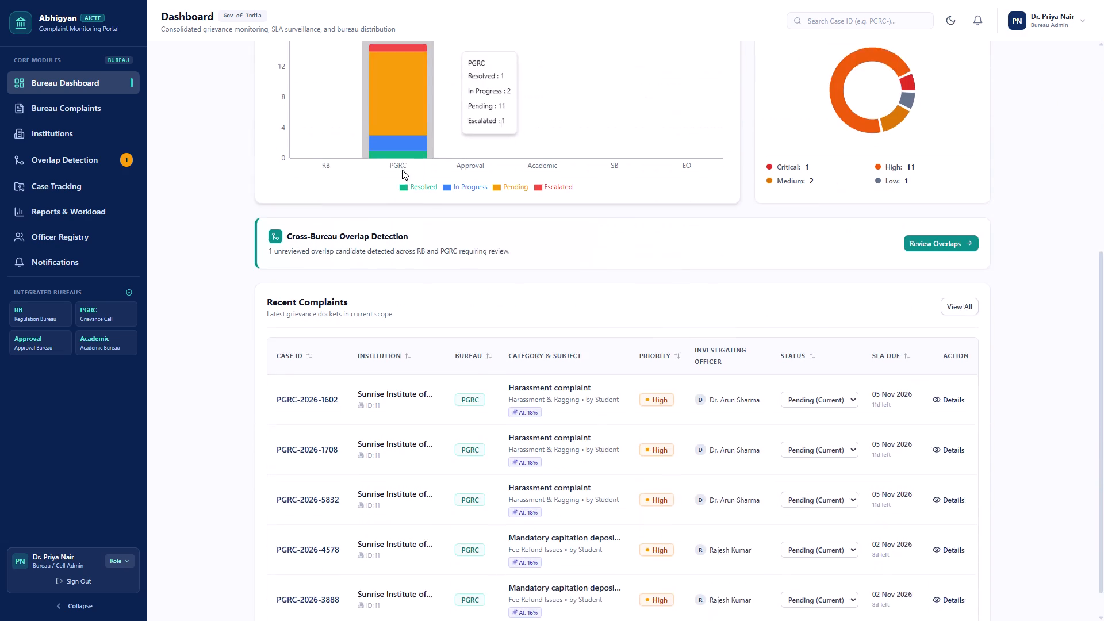
{"action": "scroll", "coordinate": [402, 170], "scroll_direction": "down", "scroll_amount": 2}
{"action": "scroll", "coordinate": [320, 327], "scroll_direction": "up", "scroll_amount": 7}
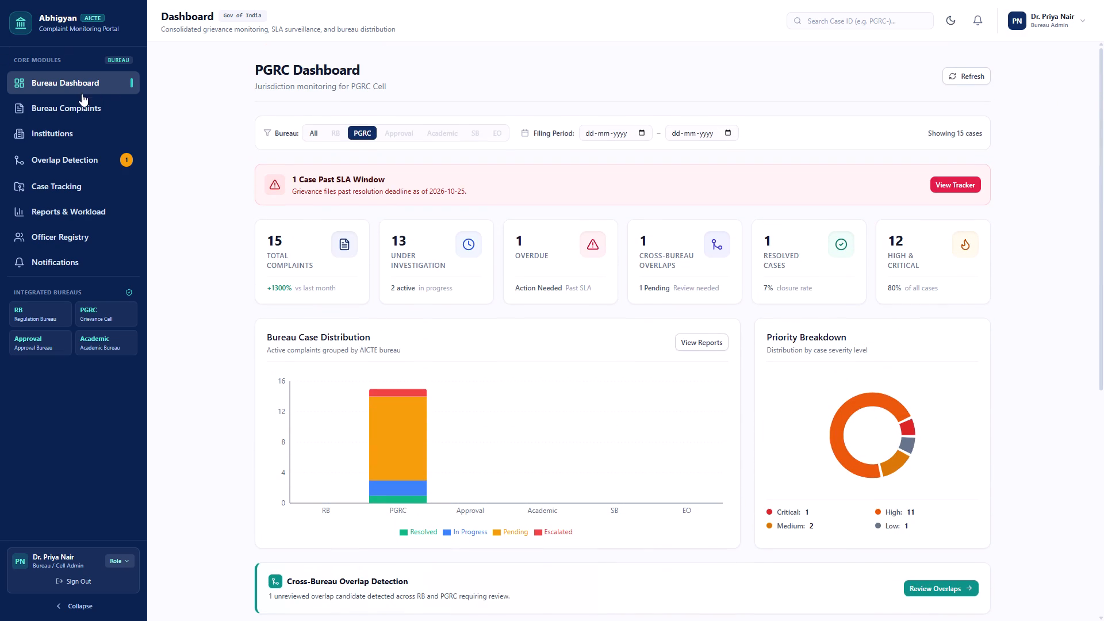
{"action": "left_click", "coordinate": [85, 111]}
{"action": "scroll", "coordinate": [642, 225], "scroll_direction": "down", "scroll_amount": 1}
{"action": "scroll", "coordinate": [643, 216], "scroll_direction": "up", "scroll_amount": 2}
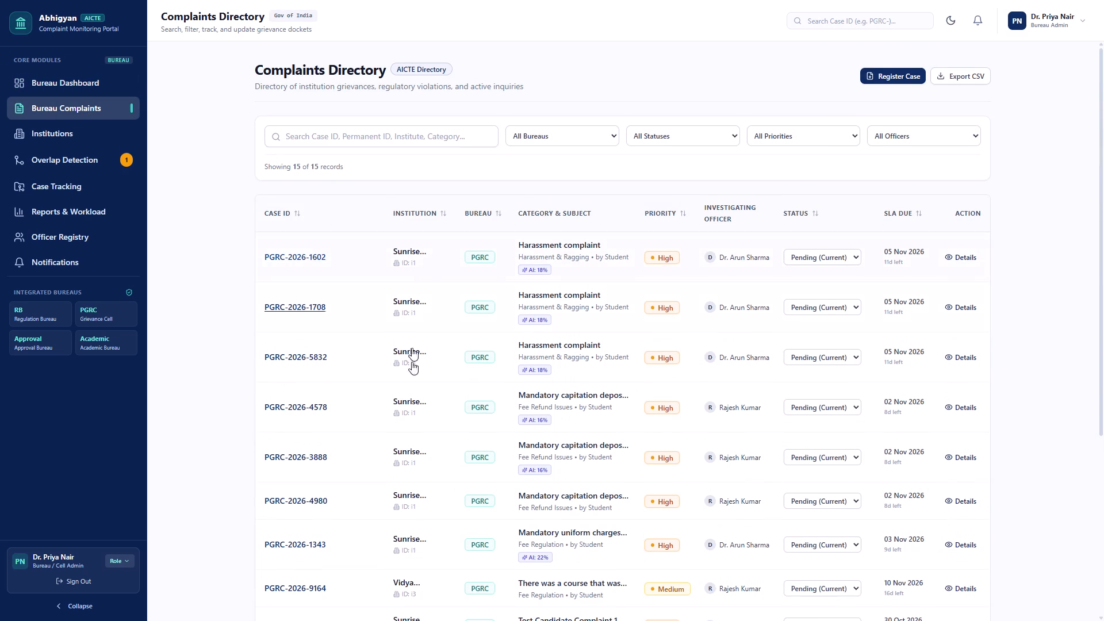
{"action": "scroll", "coordinate": [381, 378], "scroll_direction": "down", "scroll_amount": 2}
{"action": "scroll", "coordinate": [380, 373], "scroll_direction": "up", "scroll_amount": 3}
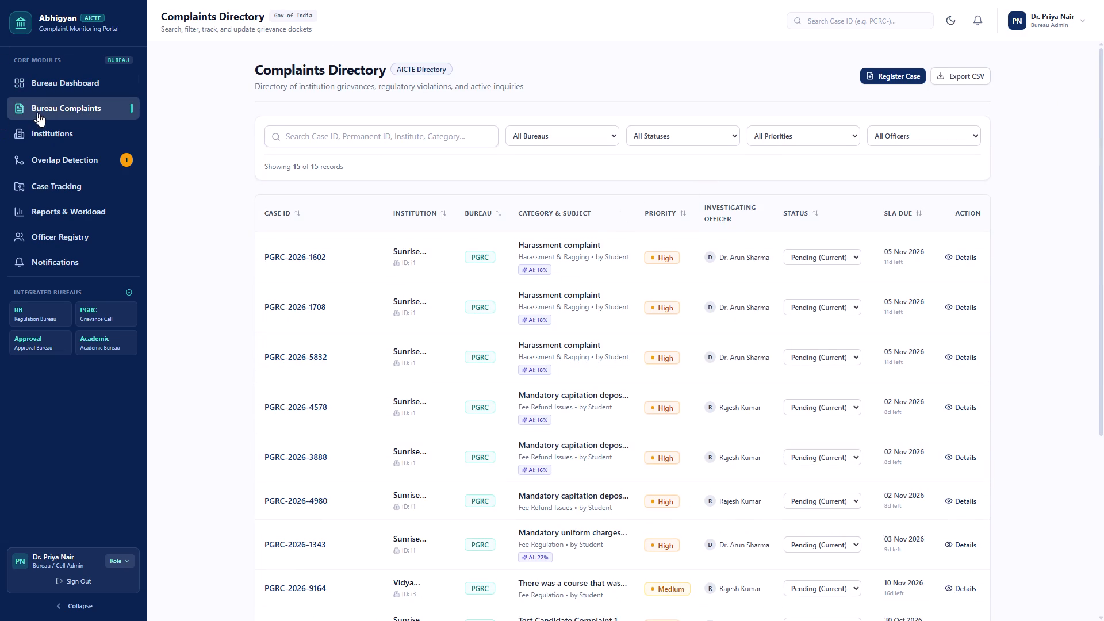
{"action": "left_click", "coordinate": [56, 138]}
{"action": "scroll", "coordinate": [612, 282], "scroll_direction": "down", "scroll_amount": 3}
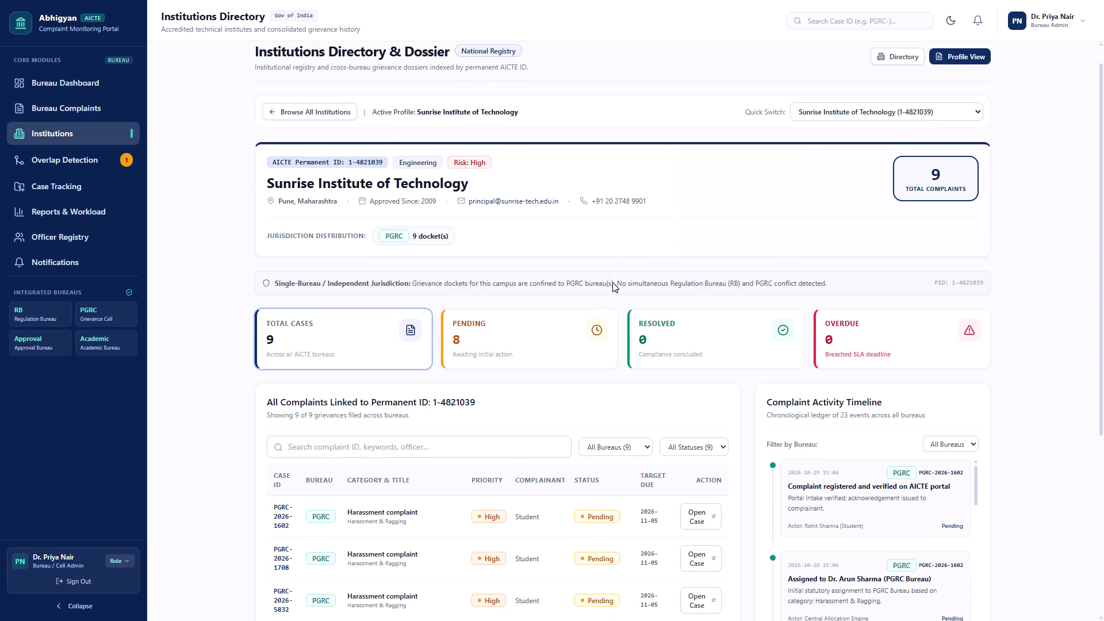
{"action": "scroll", "coordinate": [605, 293], "scroll_direction": "down", "scroll_amount": 1}
{"action": "scroll", "coordinate": [548, 293], "scroll_direction": "up", "scroll_amount": 1}
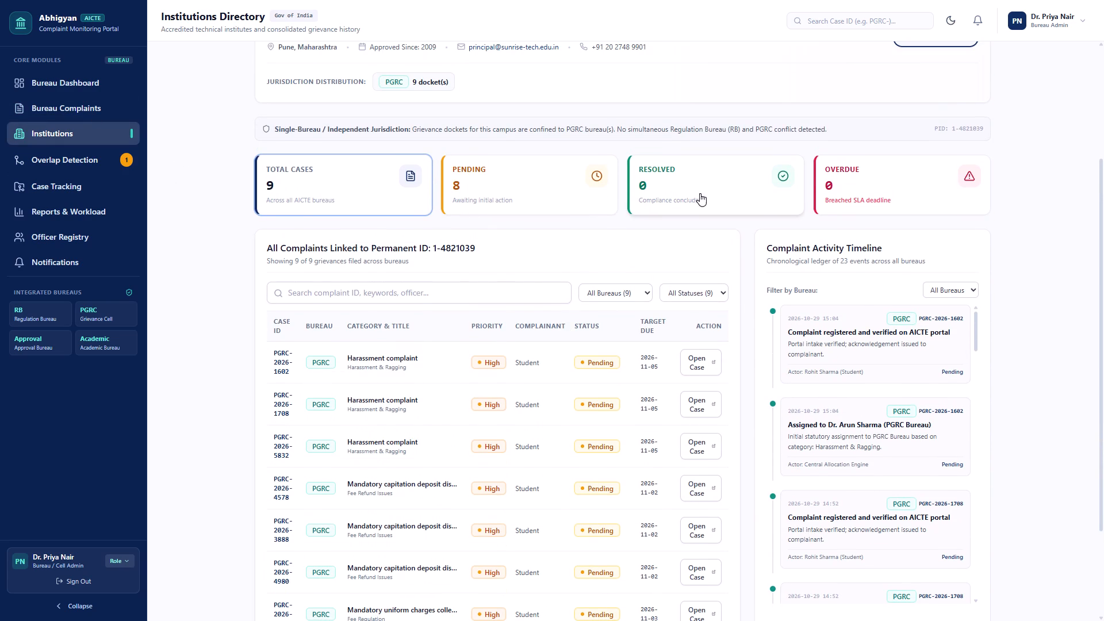
Return to the Bureau Dashboard and highlight the word "Dashboard" in the PGRC Dashboard heading.
{"action": "left_click", "coordinate": [80, 79]}
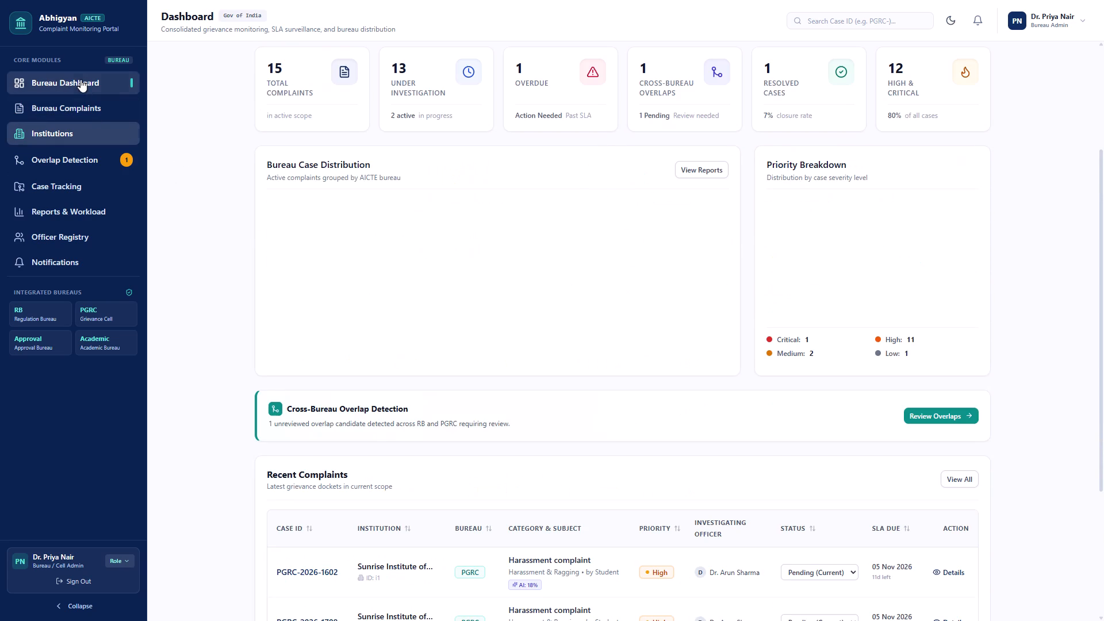
{"action": "scroll", "coordinate": [381, 275], "scroll_direction": "up", "scroll_amount": 8}
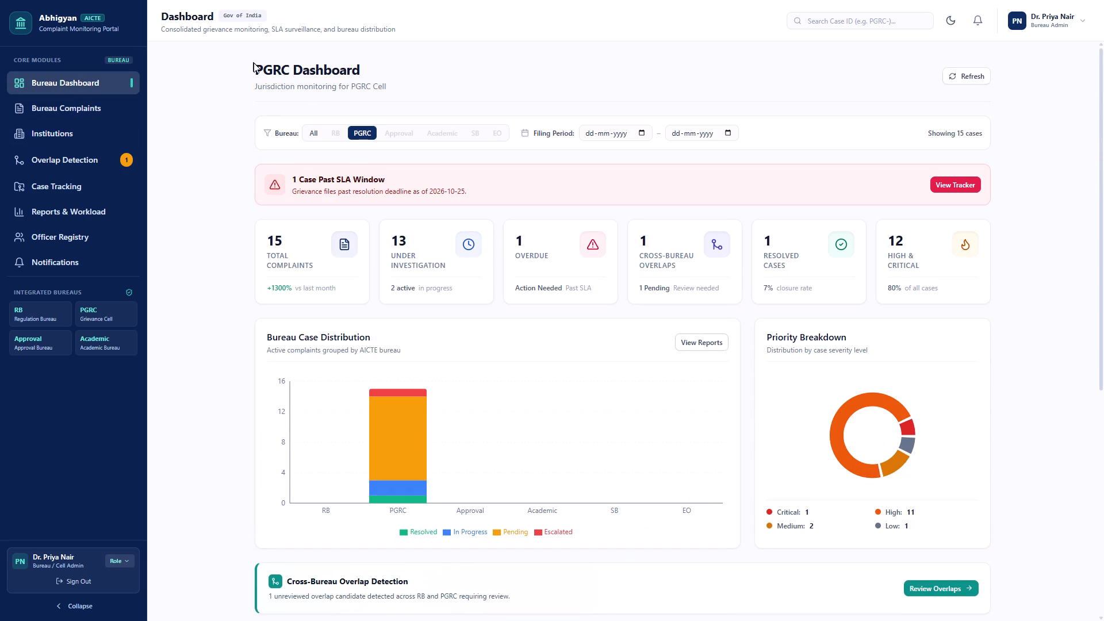
{"action": "left_click_drag", "start_coordinate": [291, 73], "coordinate": [451, 66]}
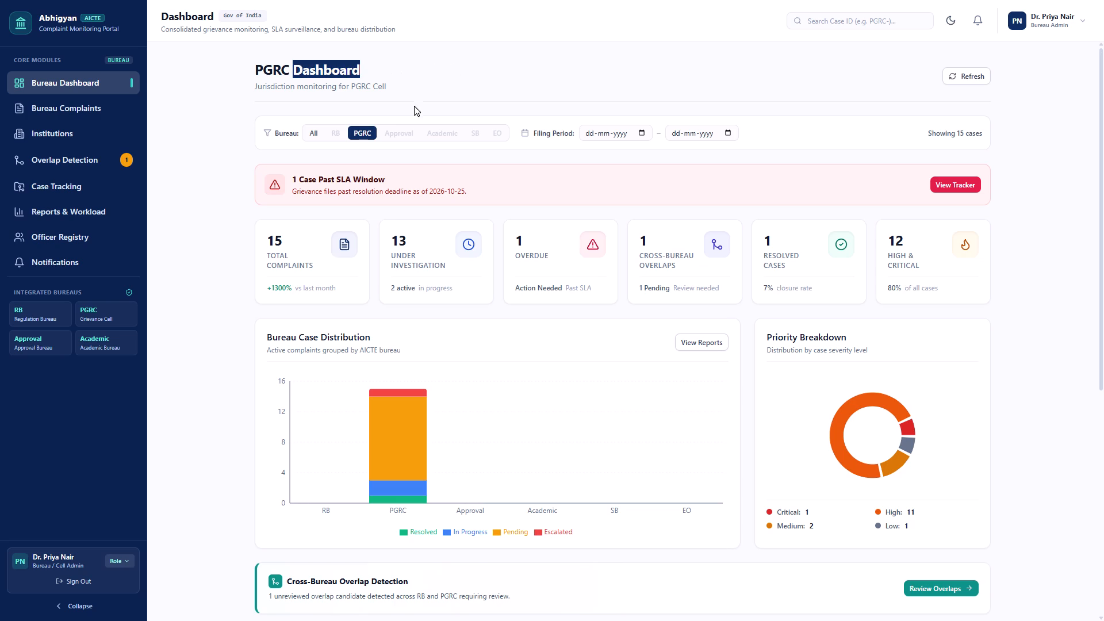
{"action": "left_click", "coordinate": [218, 116]}
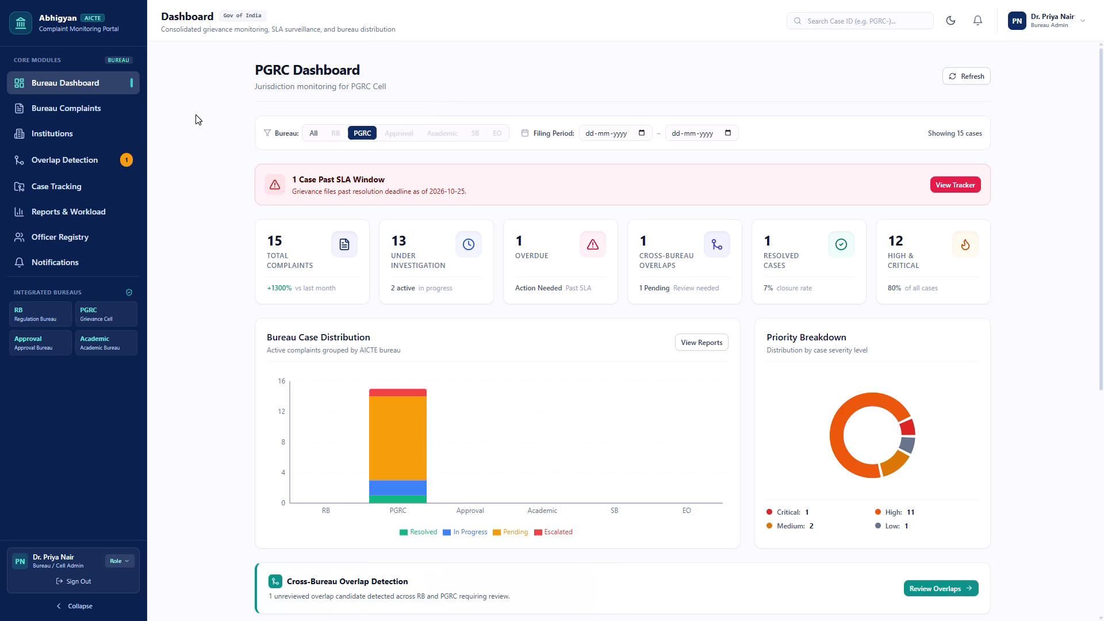
Open the Bureau Complaints page and look through the case records listed in the Complaints Directory.
{"action": "left_click", "coordinate": [46, 108]}
{"action": "scroll", "coordinate": [707, 256], "scroll_direction": "down", "scroll_amount": 2}
{"action": "scroll", "coordinate": [668, 290], "scroll_direction": "down", "scroll_amount": 5}
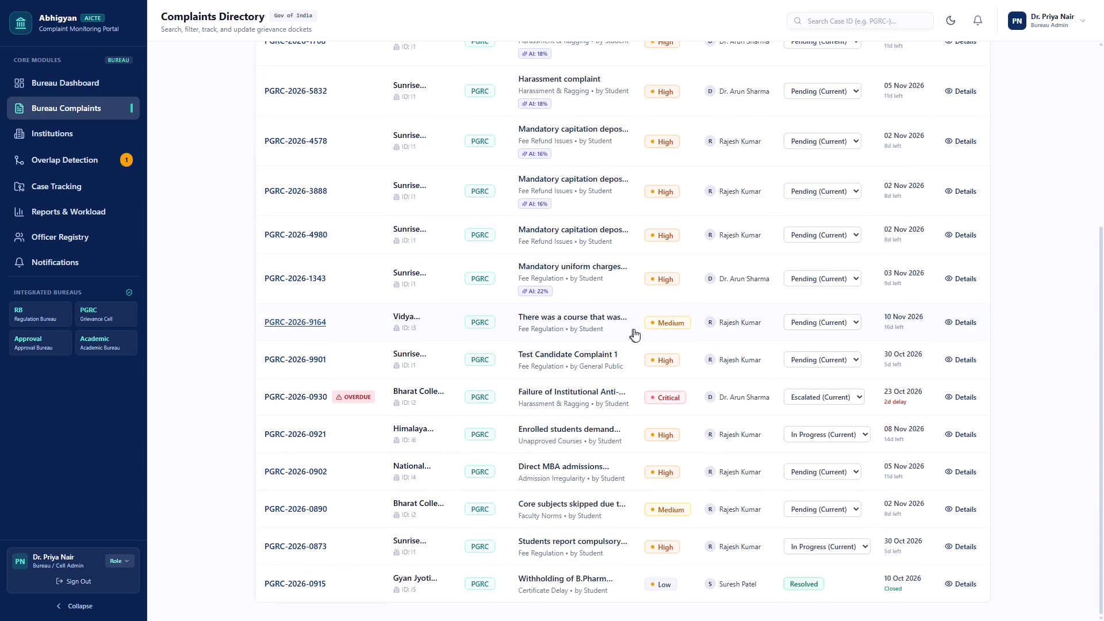
{"action": "scroll", "coordinate": [715, 243], "scroll_direction": "up", "scroll_amount": 3}
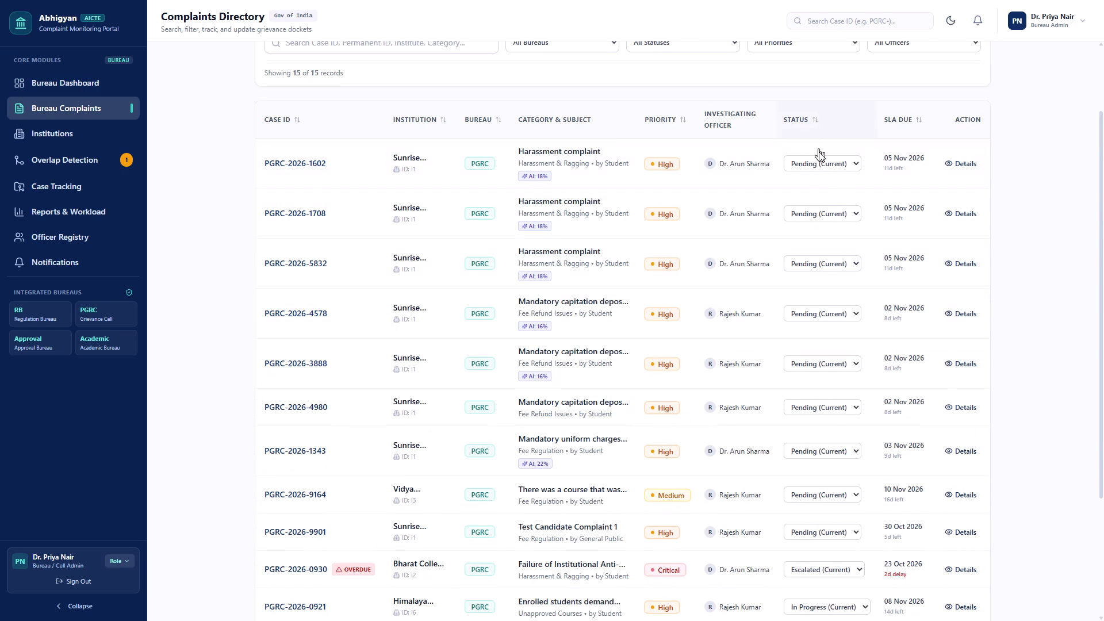
{"action": "scroll", "coordinate": [850, 239], "scroll_direction": "down", "scroll_amount": 2}
{"action": "scroll", "coordinate": [183, 183], "scroll_direction": "up", "scroll_amount": 4}
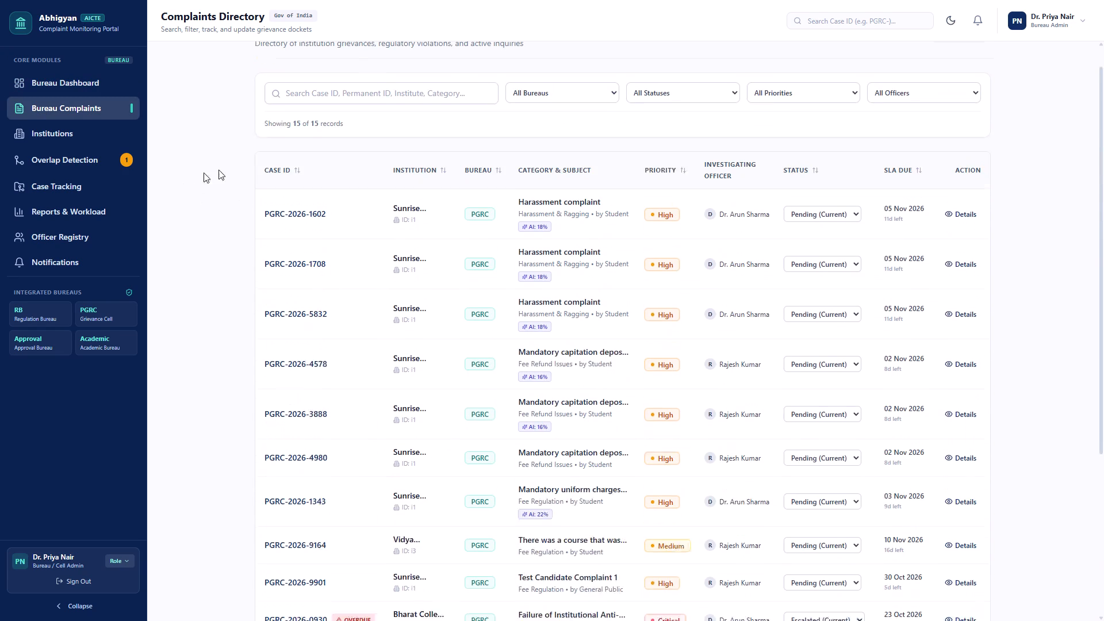
{"action": "left_click", "coordinate": [412, 256]}
{"action": "scroll", "coordinate": [477, 268], "scroll_direction": "down", "scroll_amount": 3}
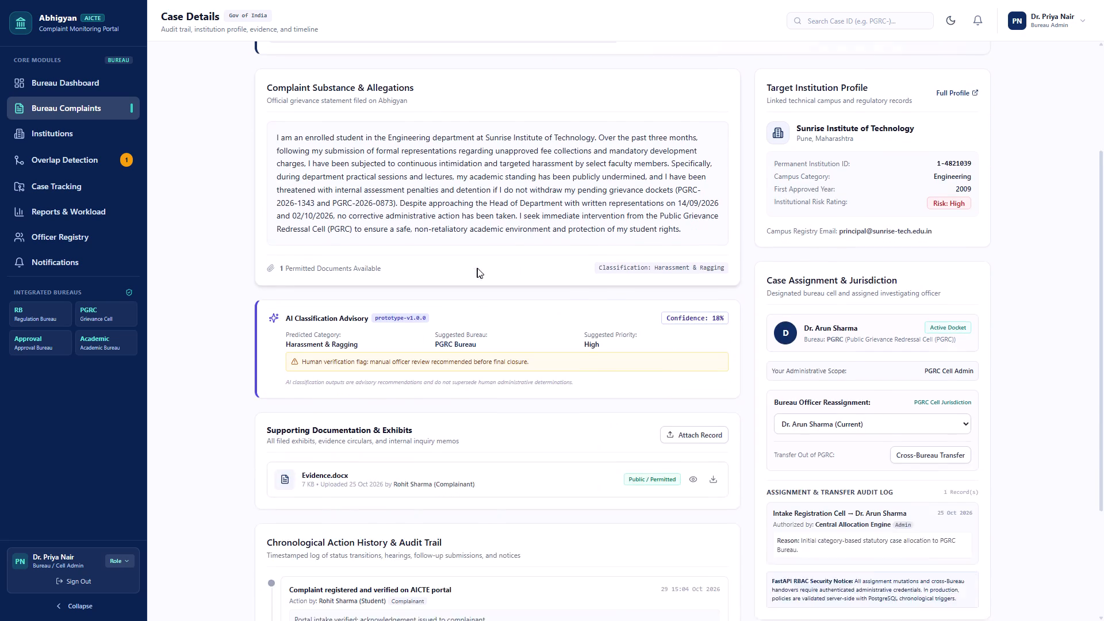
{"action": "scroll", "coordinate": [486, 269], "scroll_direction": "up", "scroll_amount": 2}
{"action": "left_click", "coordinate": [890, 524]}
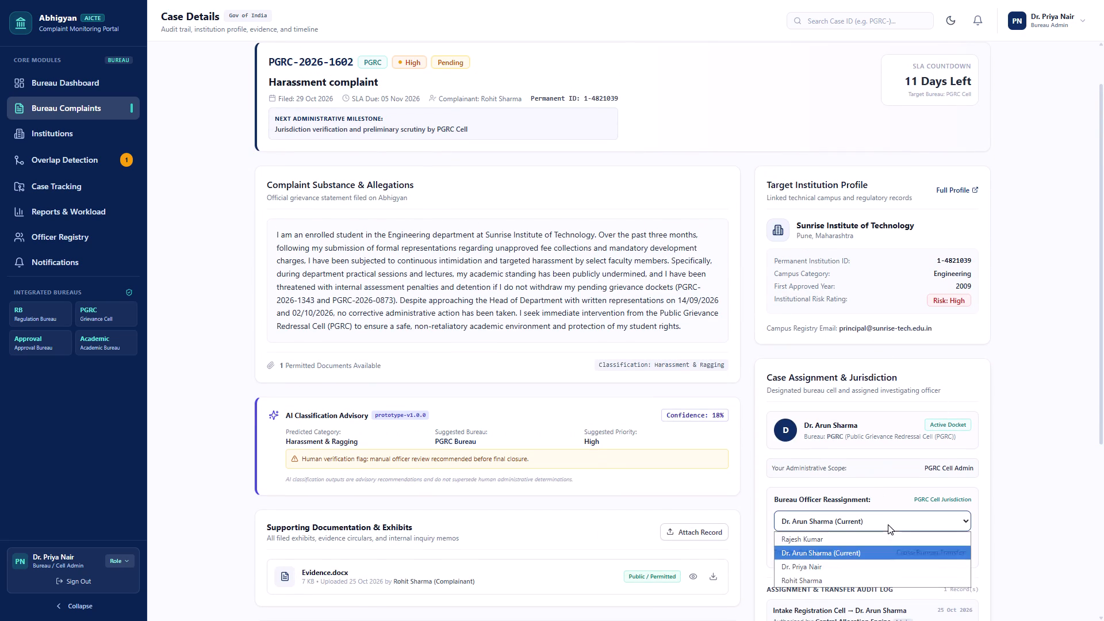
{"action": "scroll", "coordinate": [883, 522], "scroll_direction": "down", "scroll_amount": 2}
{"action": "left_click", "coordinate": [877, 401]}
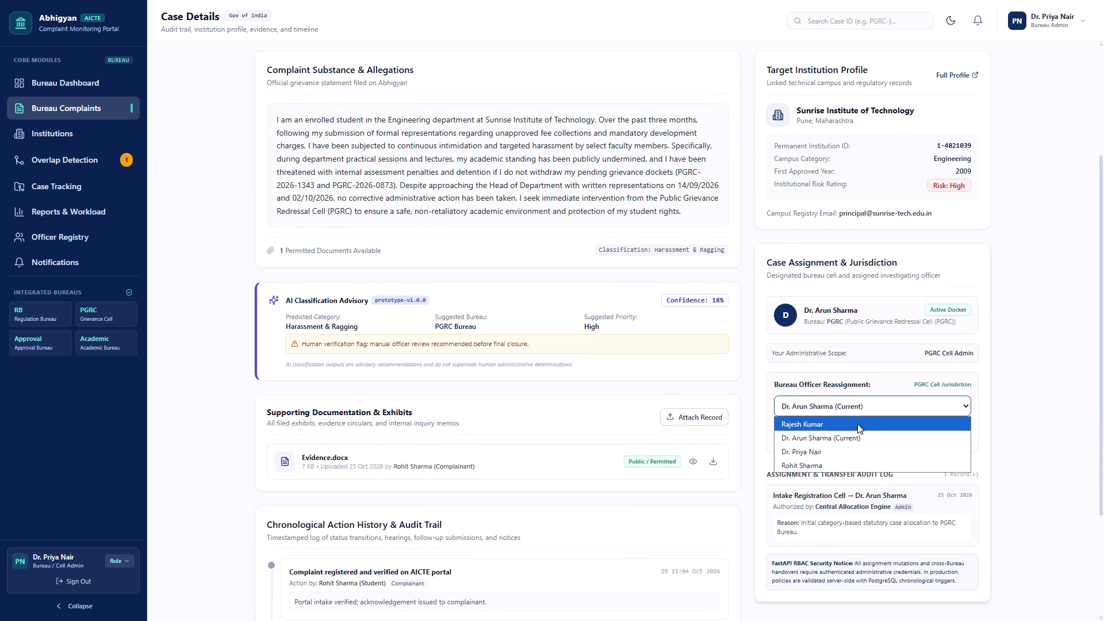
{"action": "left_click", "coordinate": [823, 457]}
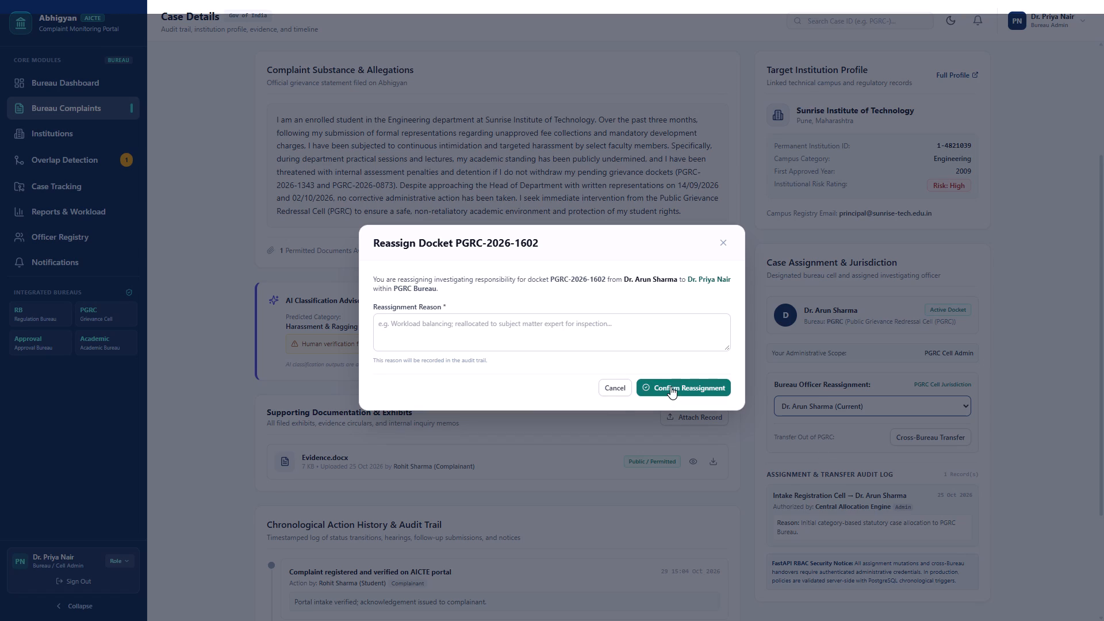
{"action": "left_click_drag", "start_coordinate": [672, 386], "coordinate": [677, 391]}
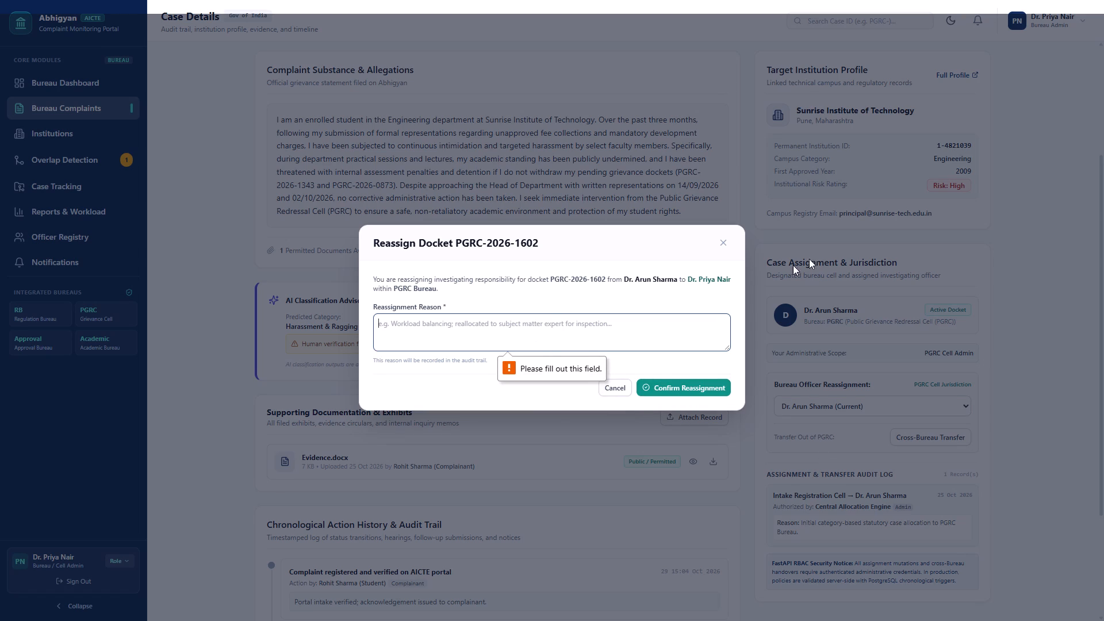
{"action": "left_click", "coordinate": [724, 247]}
Return from the case details to the Complaints Directory and look through the full list of cases again.
{"action": "scroll", "coordinate": [488, 274], "scroll_direction": "up", "scroll_amount": 4}
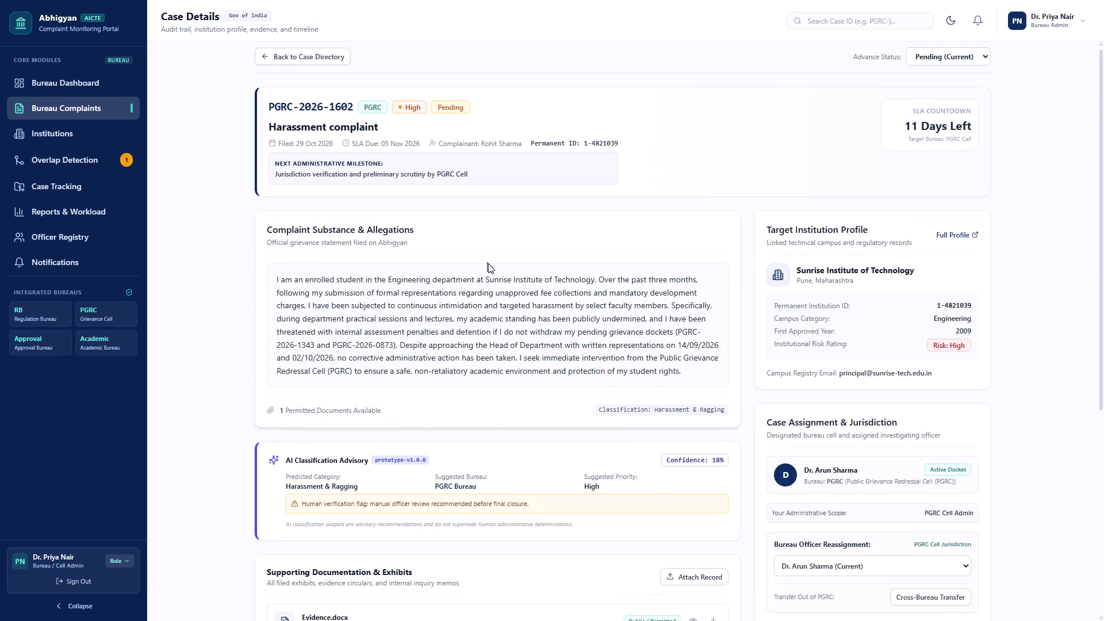
{"action": "scroll", "coordinate": [488, 263], "scroll_direction": "up", "scroll_amount": 4}
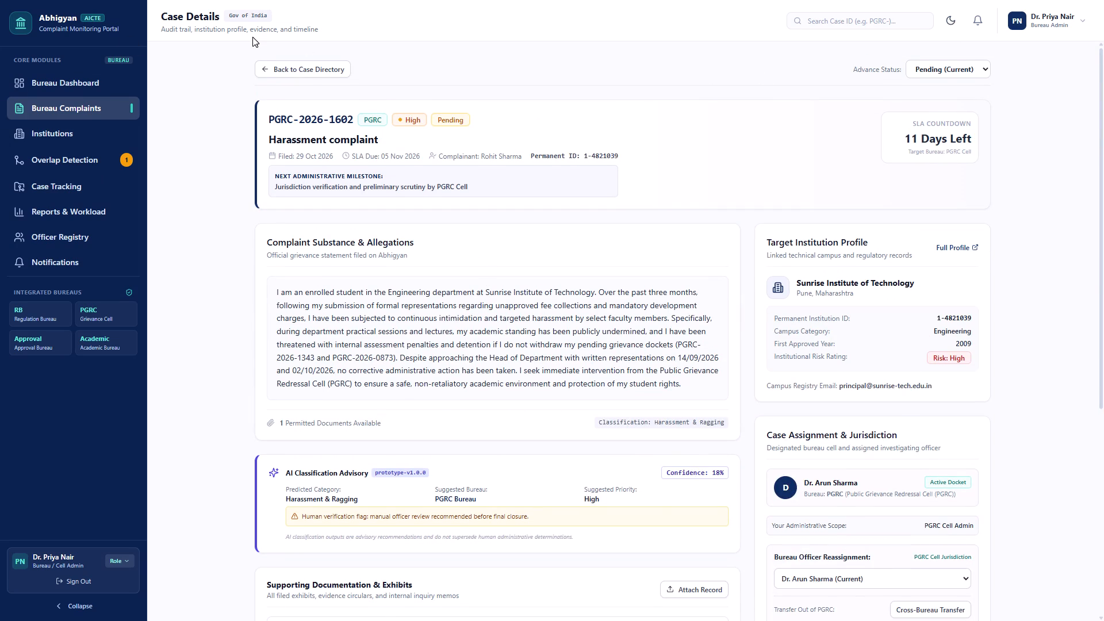
{"action": "left_click", "coordinate": [273, 70]}
{"action": "scroll", "coordinate": [480, 226], "scroll_direction": "down", "scroll_amount": 5}
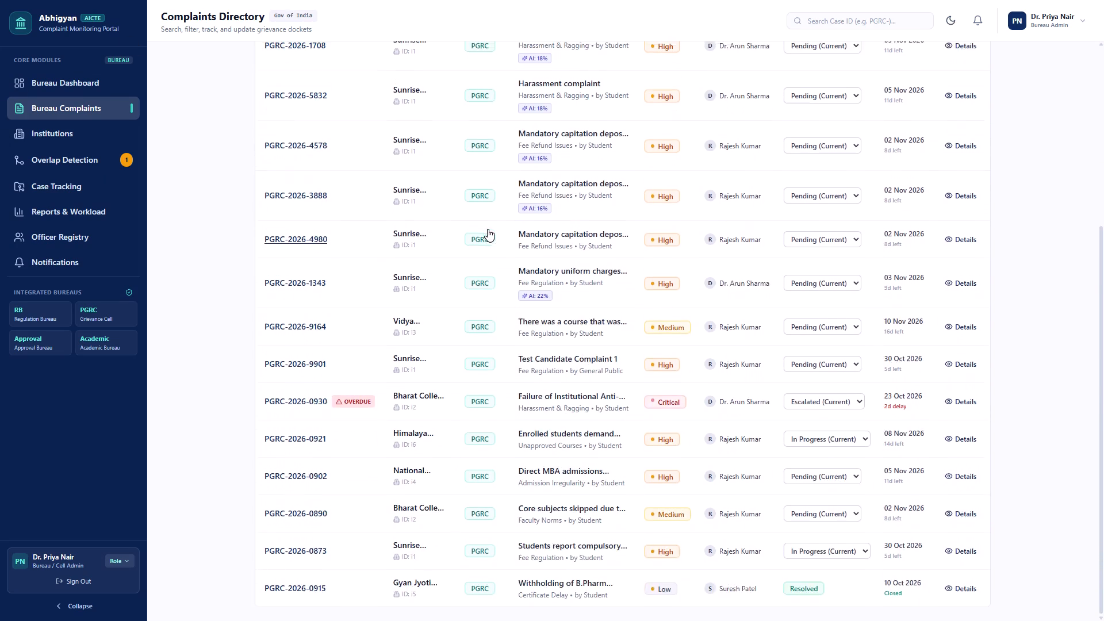
{"action": "scroll", "coordinate": [488, 229], "scroll_direction": "up", "scroll_amount": 4}
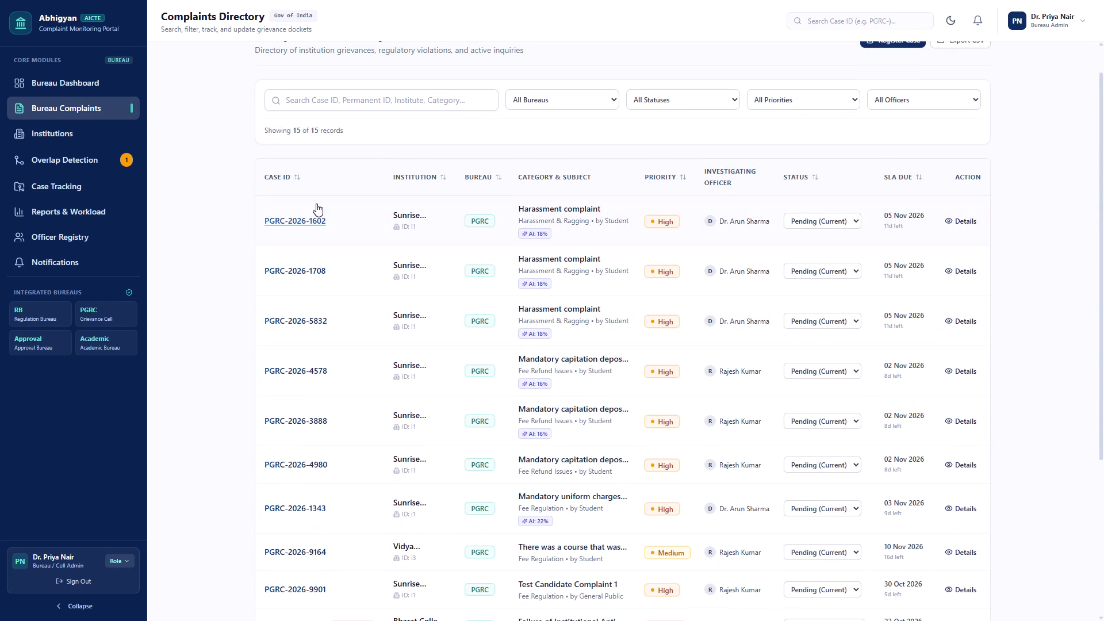
{"action": "scroll", "coordinate": [323, 212], "scroll_direction": "down", "scroll_amount": 3}
{"action": "scroll", "coordinate": [363, 236], "scroll_direction": "down", "scroll_amount": 3}
{"action": "scroll", "coordinate": [458, 338], "scroll_direction": "up", "scroll_amount": 7}
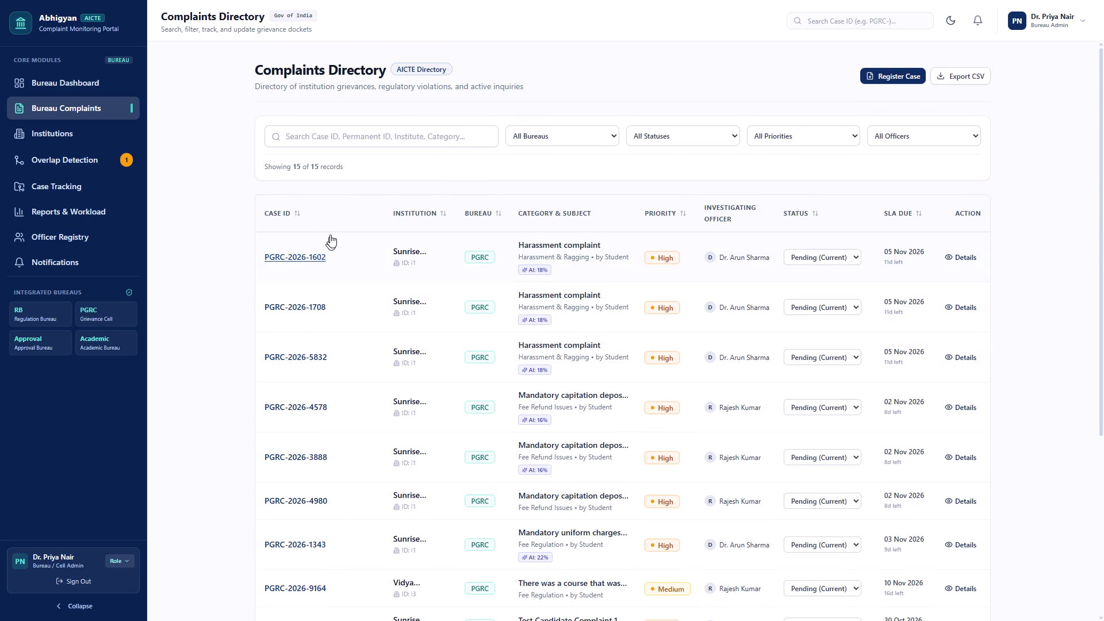
{"action": "scroll", "coordinate": [337, 213], "scroll_direction": "up", "scroll_amount": 4}
{"action": "scroll", "coordinate": [339, 213], "scroll_direction": "down", "scroll_amount": 7}
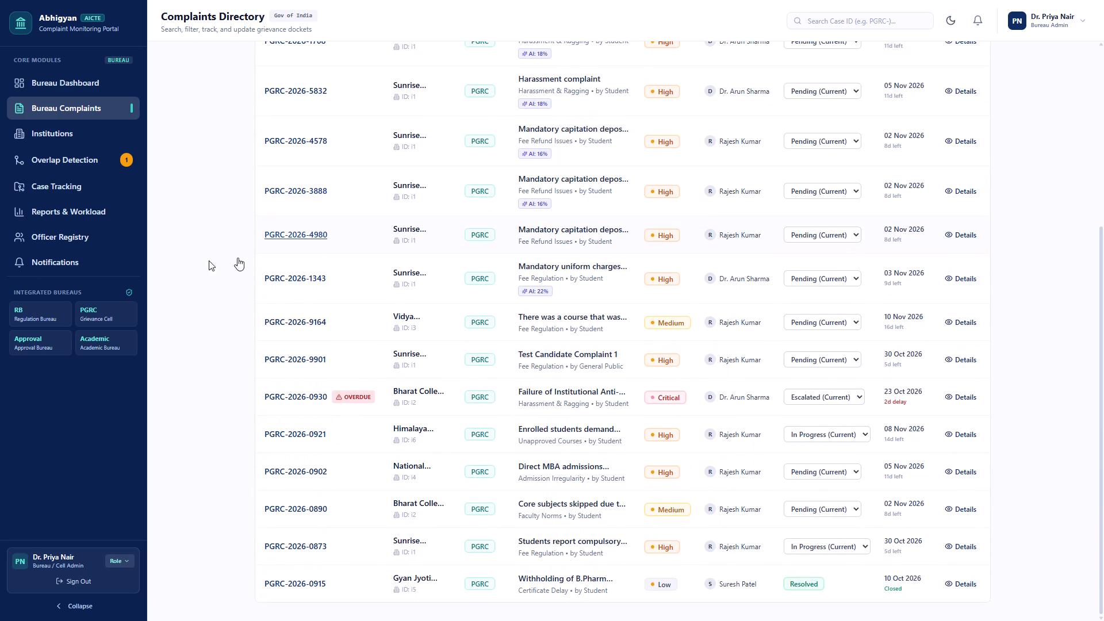
Show the Sunrise Institute of Technology profile in Institutions, highlighting its name and going through its statistics and linked complaints.
{"action": "left_click", "coordinate": [66, 139]}
{"action": "scroll", "coordinate": [612, 375], "scroll_direction": "down", "scroll_amount": 5}
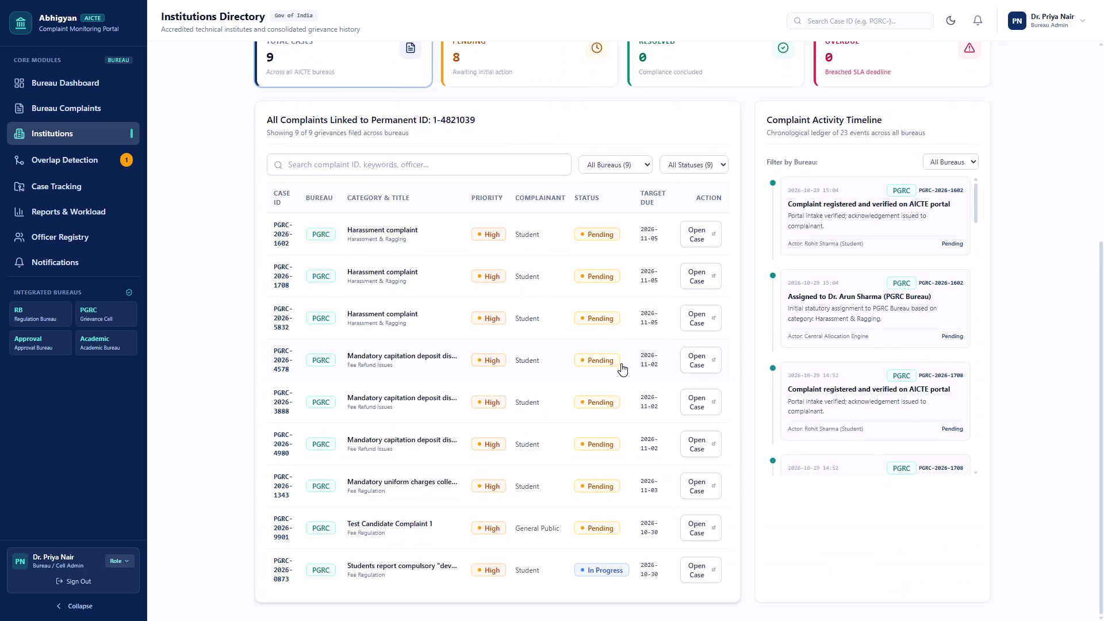
{"action": "scroll", "coordinate": [621, 363], "scroll_direction": "down", "scroll_amount": 1}
{"action": "scroll", "coordinate": [621, 361], "scroll_direction": "up", "scroll_amount": 4}
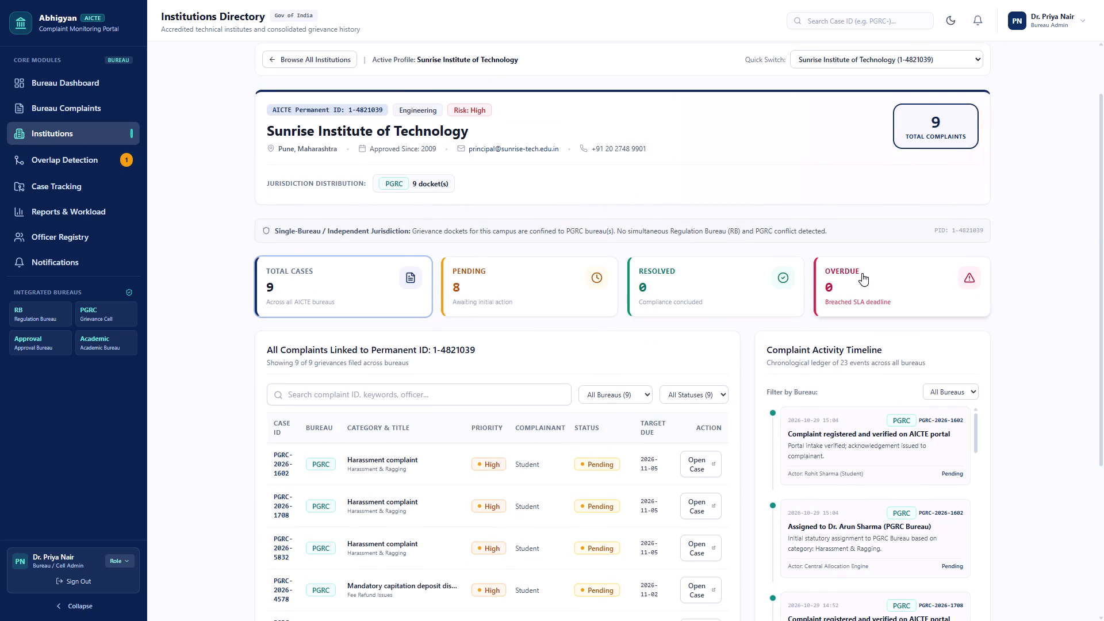
{"action": "scroll", "coordinate": [861, 273], "scroll_direction": "up", "scroll_amount": 2}
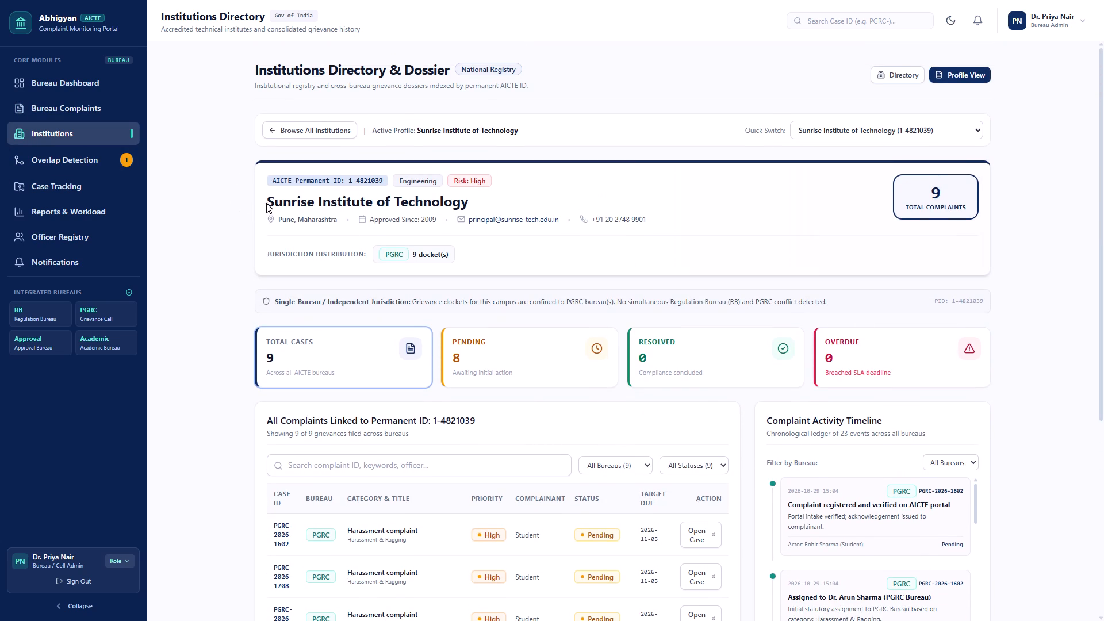
{"action": "left_click_drag", "start_coordinate": [262, 197], "coordinate": [269, 197]}
{"action": "left_click_drag", "start_coordinate": [271, 198], "coordinate": [491, 210]}
{"action": "left_click", "coordinate": [607, 213]}
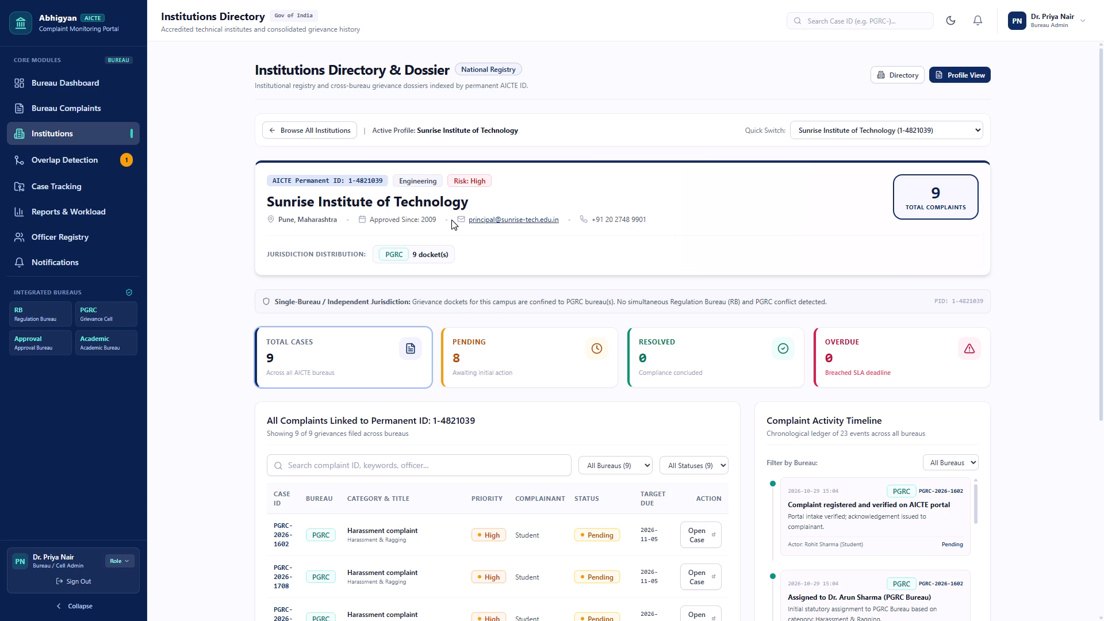
{"action": "scroll", "coordinate": [312, 210], "scroll_direction": "up", "scroll_amount": 2}
{"action": "scroll", "coordinate": [302, 208], "scroll_direction": "down", "scroll_amount": 2}
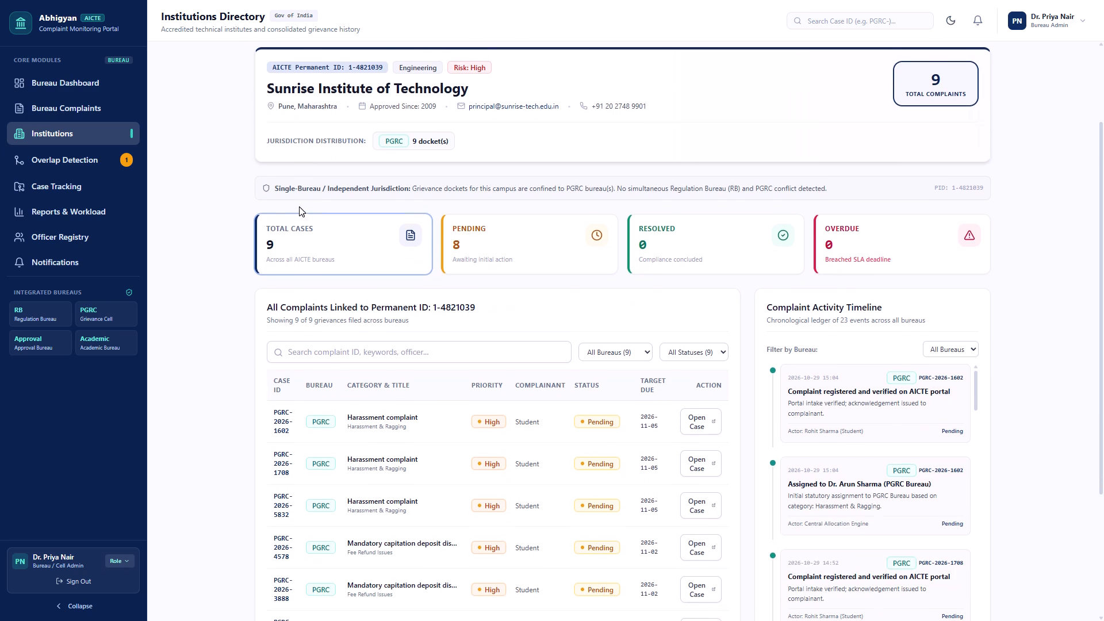
{"action": "scroll", "coordinate": [298, 201], "scroll_direction": "down", "scroll_amount": 3}
{"action": "left_click", "coordinate": [400, 329]}
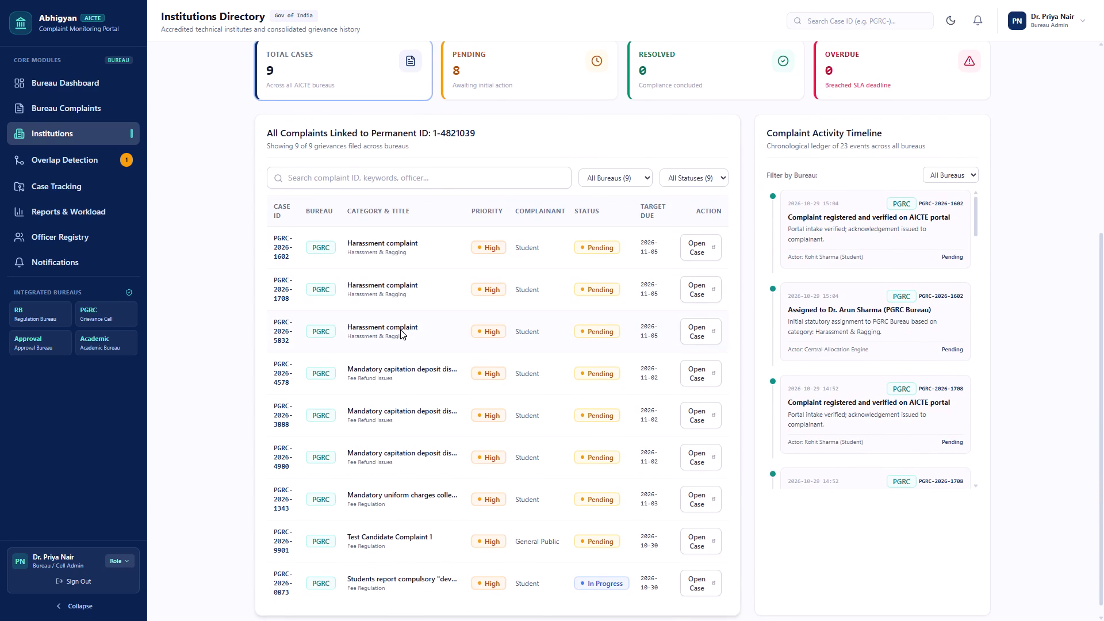
{"action": "scroll", "coordinate": [406, 309], "scroll_direction": "down", "scroll_amount": 3}
{"action": "scroll", "coordinate": [409, 305], "scroll_direction": "up", "scroll_amount": 8}
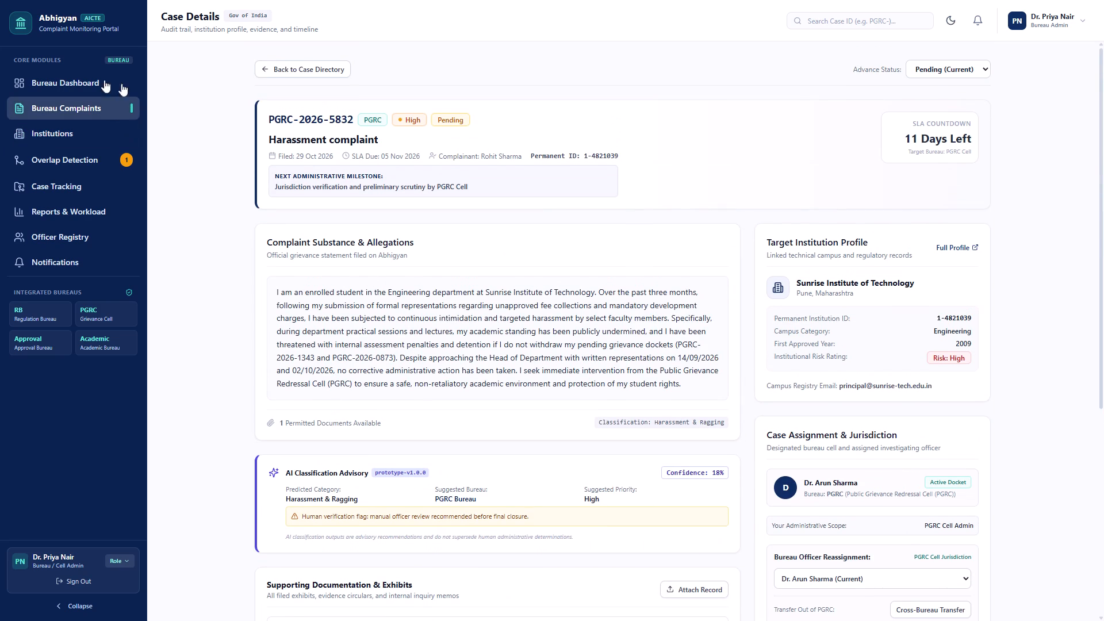
Show the Cross-Bureau Overlaps page and highlight complaint RB-2026-0141 in the Sunrise Institute overlap pair with PGRC-2026-0873.
{"action": "left_click", "coordinate": [63, 159]}
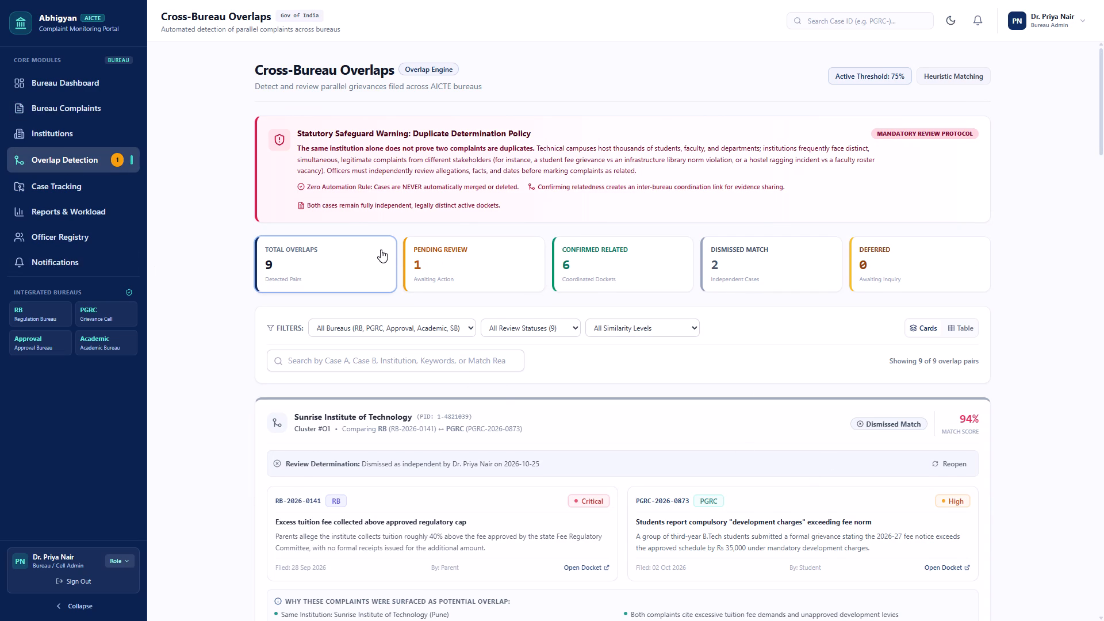
{"action": "scroll", "coordinate": [382, 250], "scroll_direction": "down", "scroll_amount": 5}
{"action": "scroll", "coordinate": [415, 239], "scroll_direction": "up", "scroll_amount": 3}
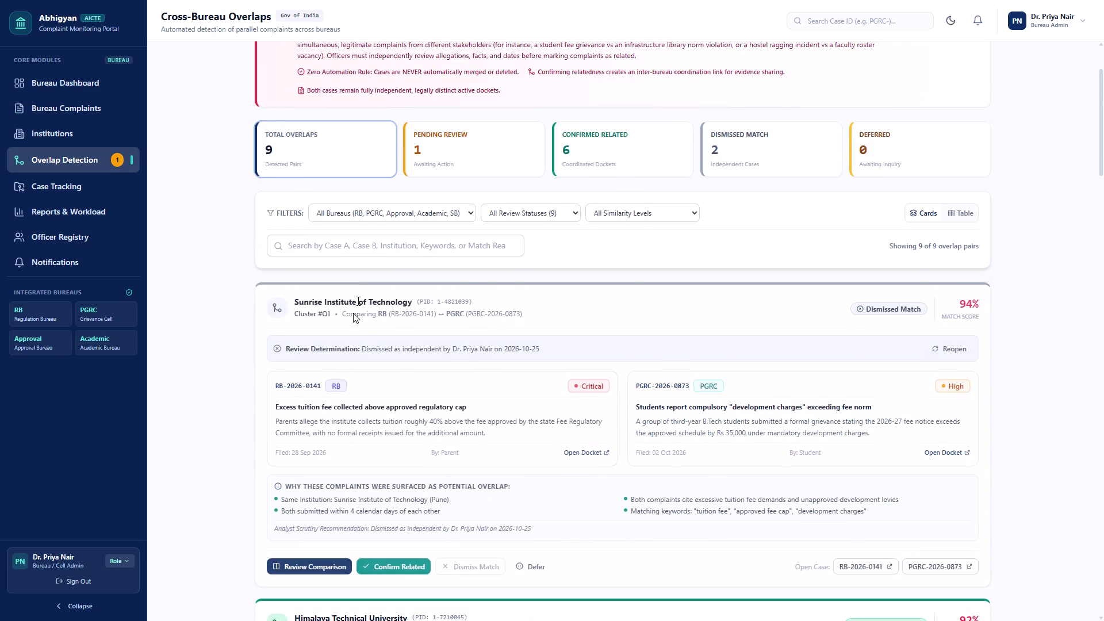
{"action": "scroll", "coordinate": [404, 339], "scroll_direction": "down", "scroll_amount": 2}
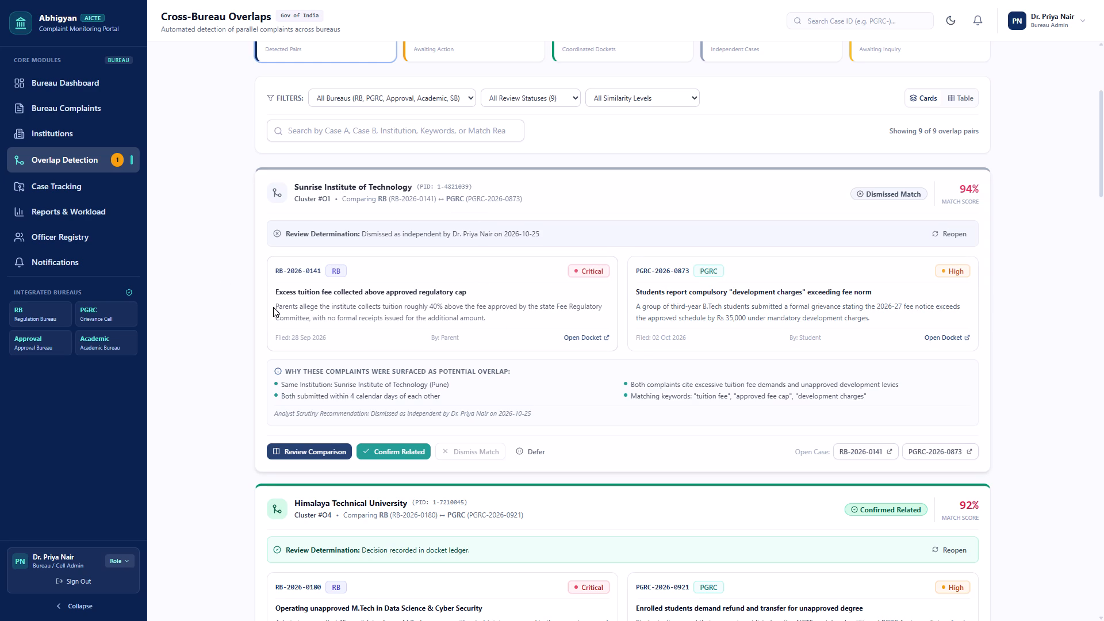
{"action": "left_click_drag", "start_coordinate": [281, 289], "coordinate": [591, 347]}
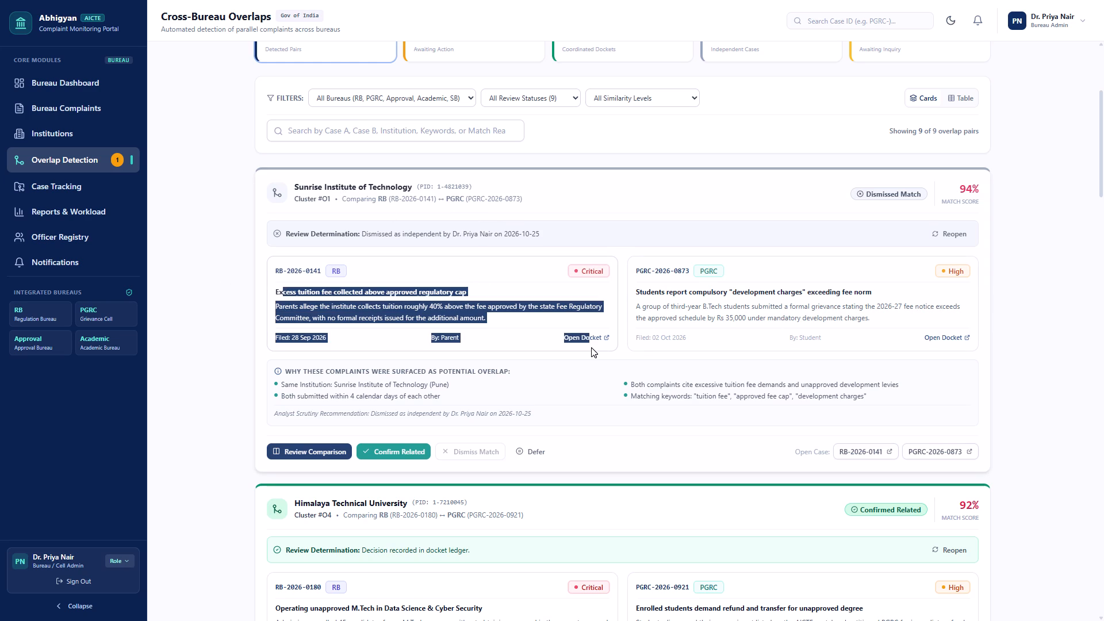
{"action": "left_click", "coordinate": [786, 323]}
{"action": "scroll", "coordinate": [690, 320], "scroll_direction": "down", "scroll_amount": 2}
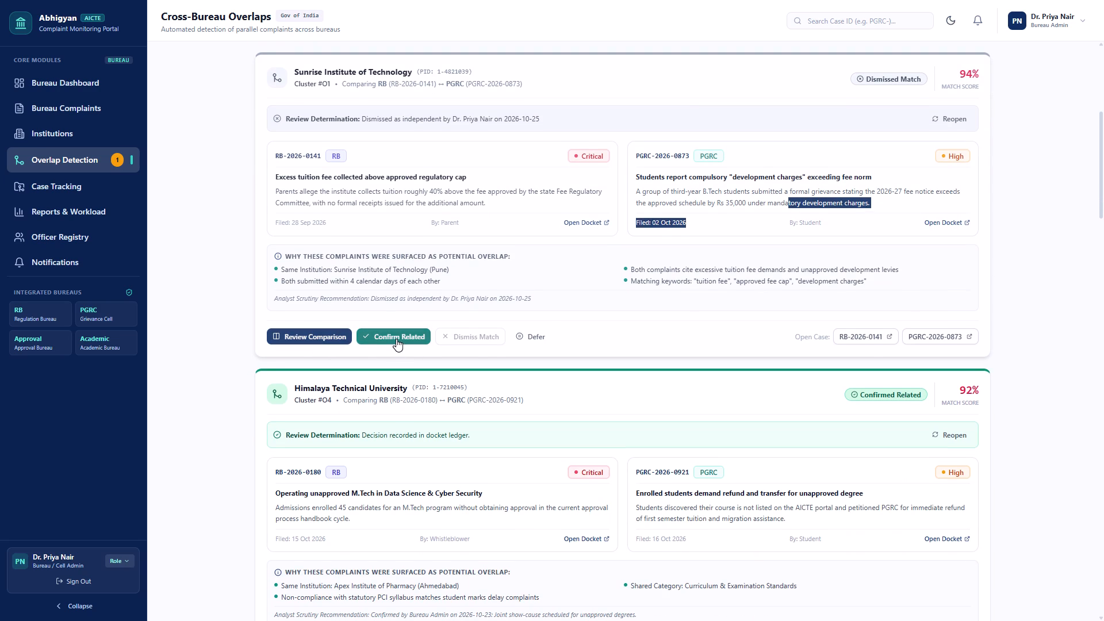
{"action": "left_click", "coordinate": [657, 242]}
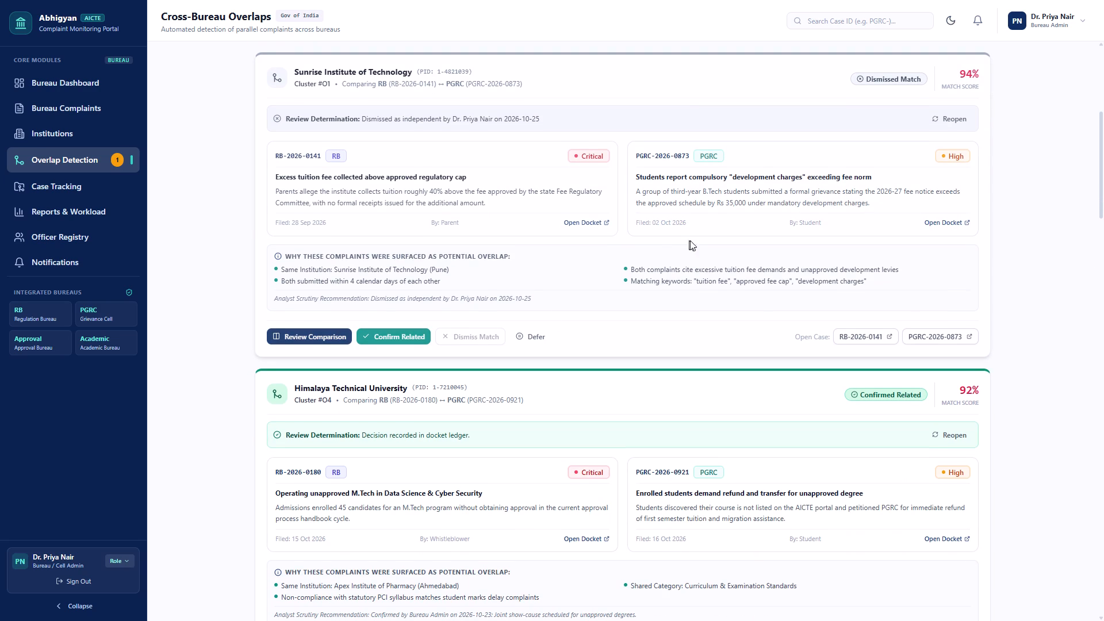
Go through the remaining overlap pairs, from Himalaya Technical University to the other Sunrise Institute of Technology pairs.
{"action": "scroll", "coordinate": [649, 237], "scroll_direction": "down", "scroll_amount": 2}
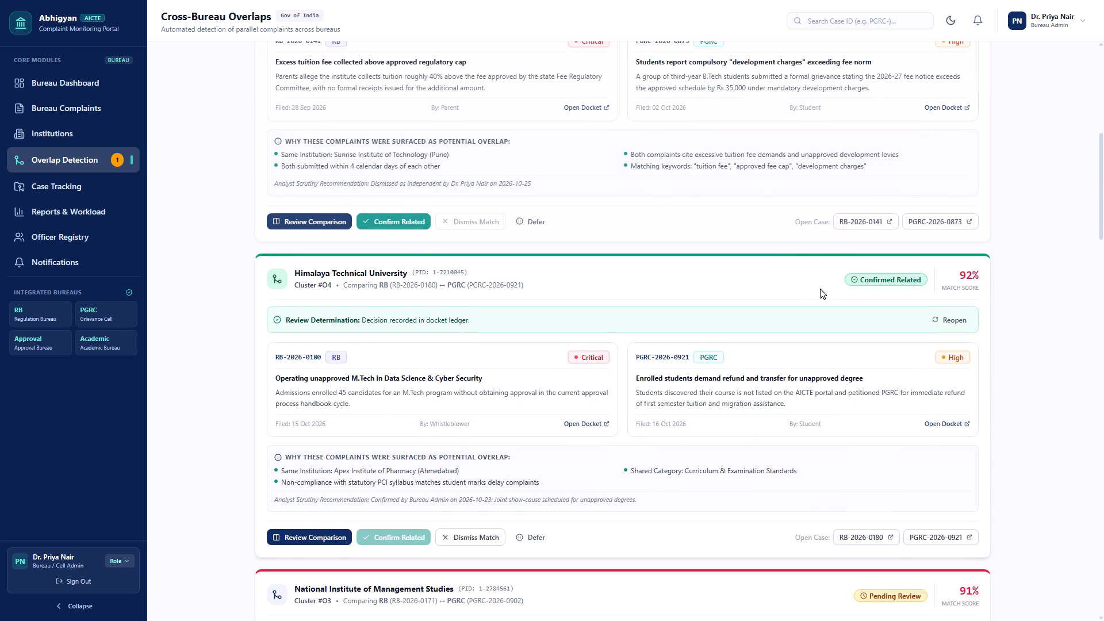
{"action": "scroll", "coordinate": [820, 289], "scroll_direction": "down", "scroll_amount": 15}
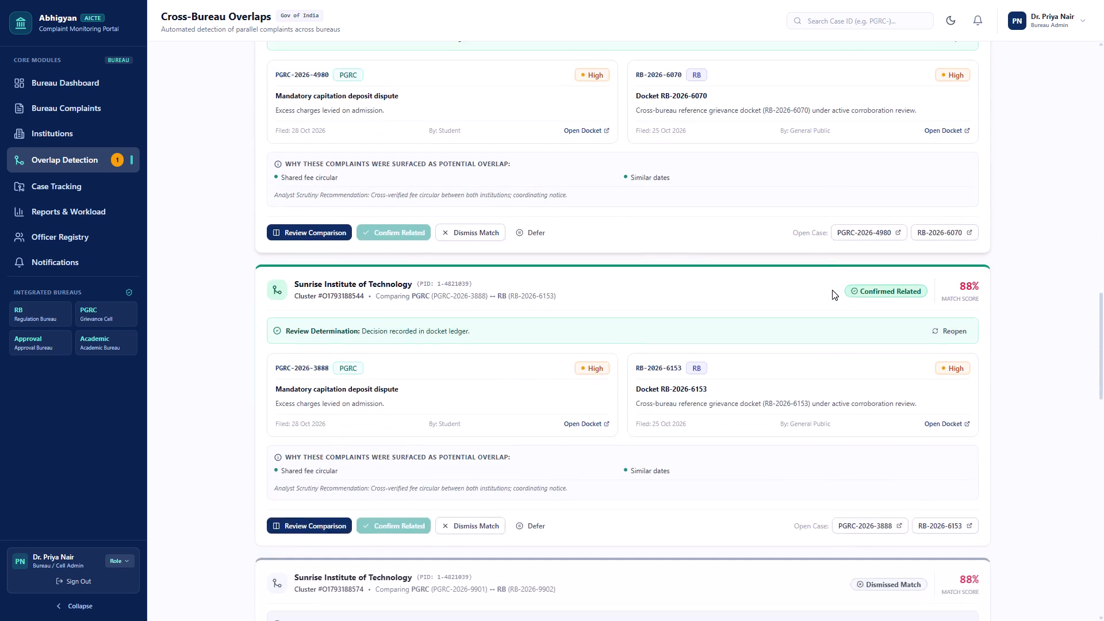
{"action": "scroll", "coordinate": [832, 290], "scroll_direction": "up", "scroll_amount": 5}
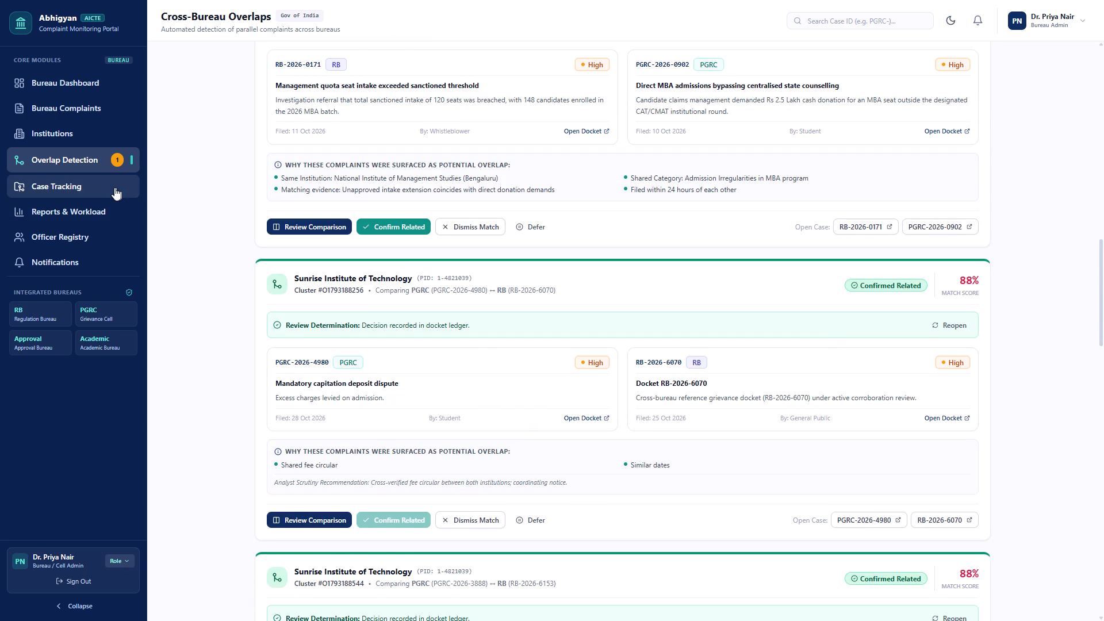
{"action": "left_click", "coordinate": [113, 187]}
{"action": "scroll", "coordinate": [568, 279], "scroll_direction": "down", "scroll_amount": 1}
{"action": "scroll", "coordinate": [568, 277], "scroll_direction": "up", "scroll_amount": 3}
{"action": "scroll", "coordinate": [367, 268], "scroll_direction": "up", "scroll_amount": 2}
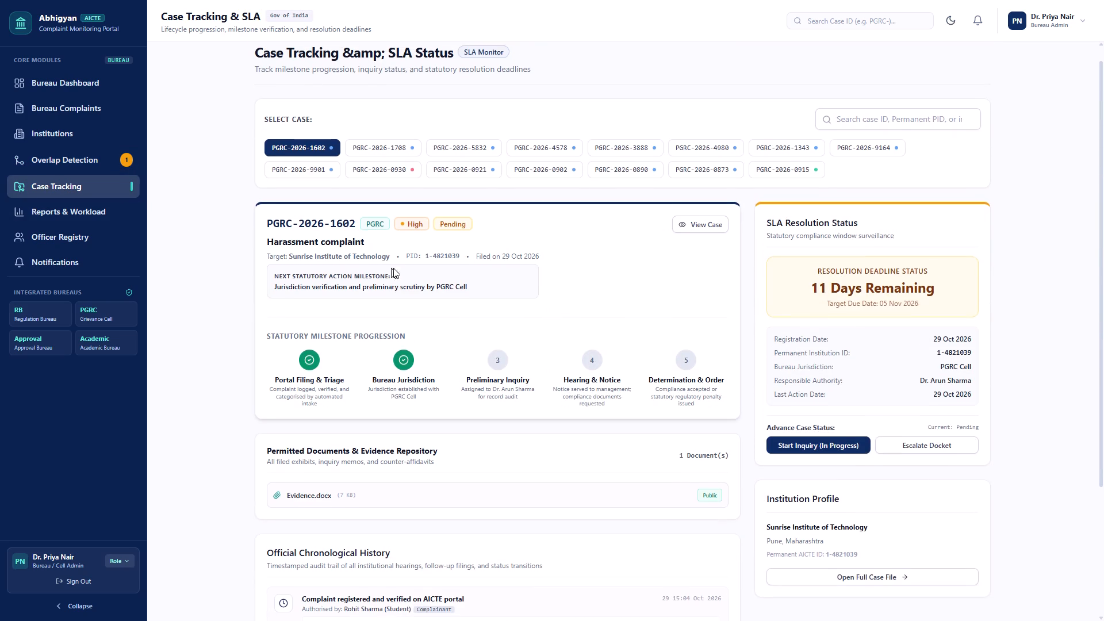
{"action": "scroll", "coordinate": [393, 268], "scroll_direction": "up", "scroll_amount": 2}
{"action": "left_click_drag", "start_coordinate": [270, 244], "coordinate": [410, 252]}
{"action": "left_click", "coordinate": [410, 252]}
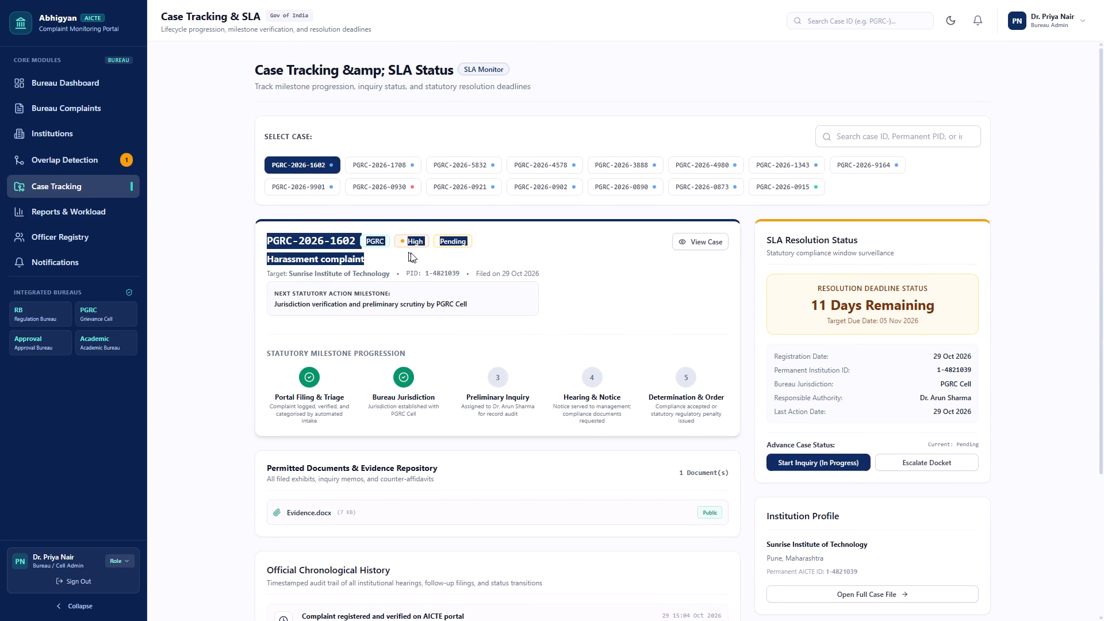
{"action": "left_click", "coordinate": [478, 256]}
{"action": "left_click", "coordinate": [401, 166]}
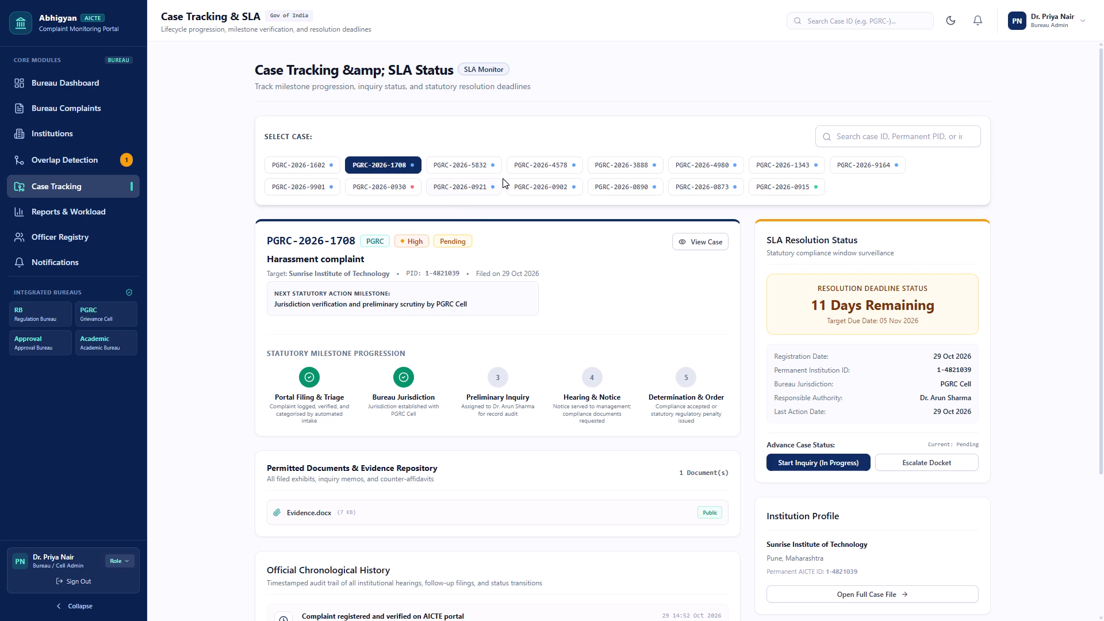
{"action": "left_click", "coordinate": [505, 177]}
{"action": "left_click", "coordinate": [634, 163]}
{"action": "left_click", "coordinate": [716, 162]}
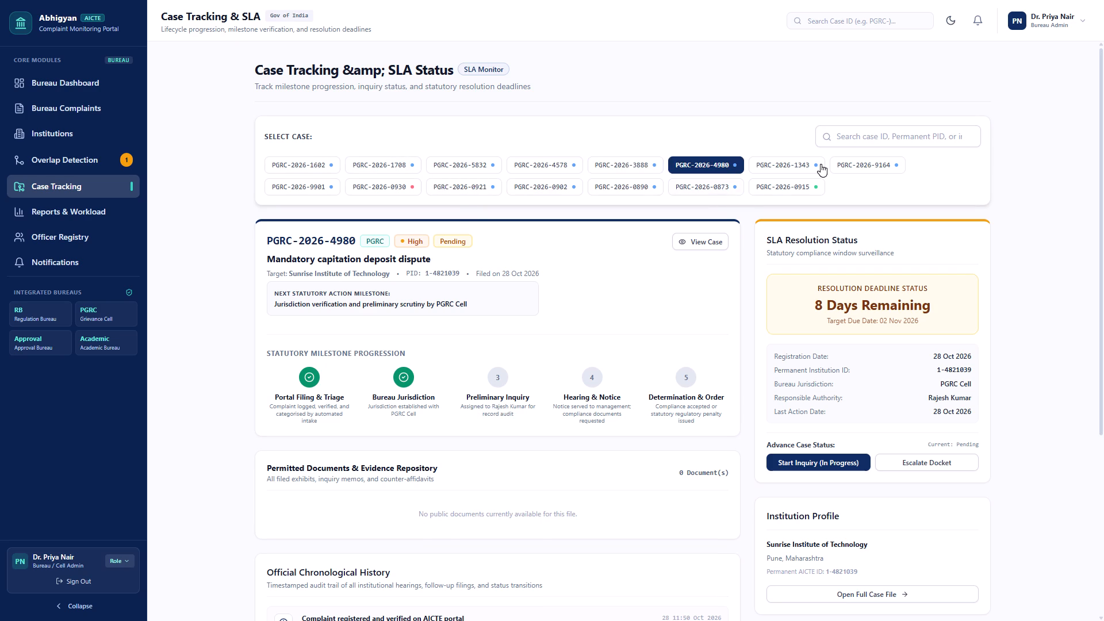
{"action": "left_click", "coordinate": [822, 163]}
{"action": "left_click", "coordinate": [862, 168]}
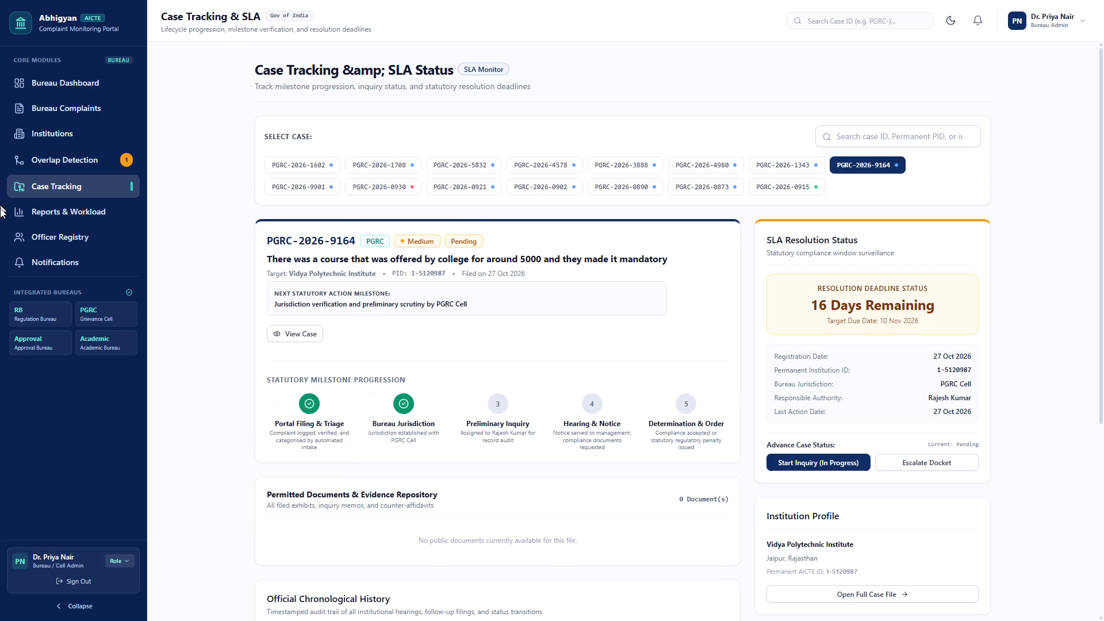
Show the Reports & Workload page with its grievance category, status distribution, bureau workload and filing trend charts.
{"action": "left_click", "coordinate": [73, 213]}
{"action": "scroll", "coordinate": [378, 254], "scroll_direction": "down", "scroll_amount": 2}
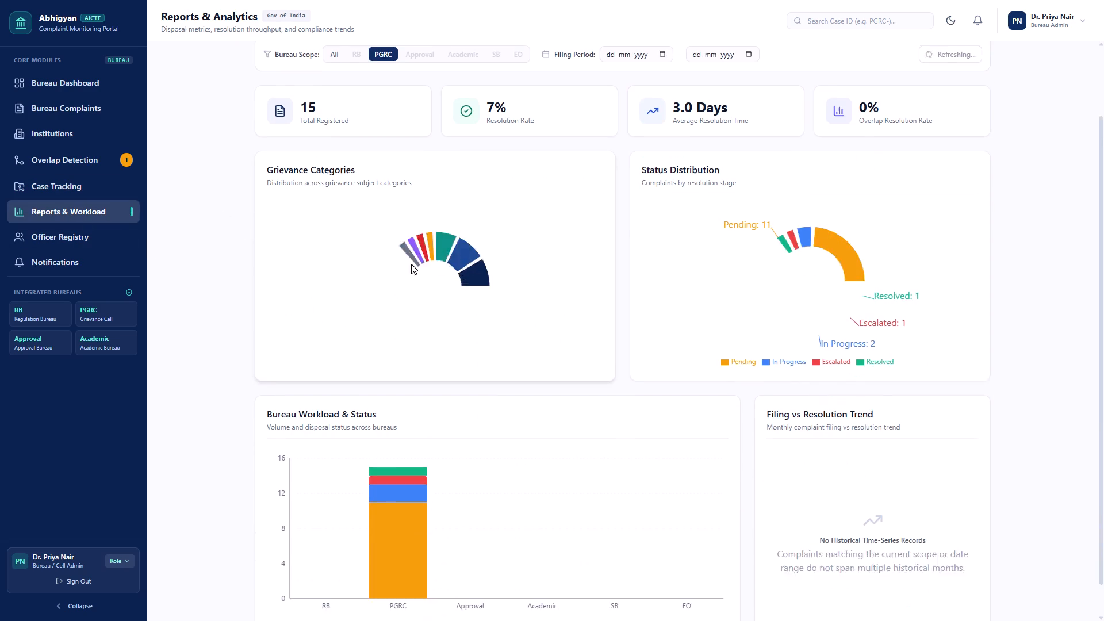
{"action": "scroll", "coordinate": [466, 258], "scroll_direction": "up", "scroll_amount": 2}
{"action": "scroll", "coordinate": [507, 266], "scroll_direction": "down", "scroll_amount": 1}
{"action": "scroll", "coordinate": [508, 266], "scroll_direction": "up", "scroll_amount": 1}
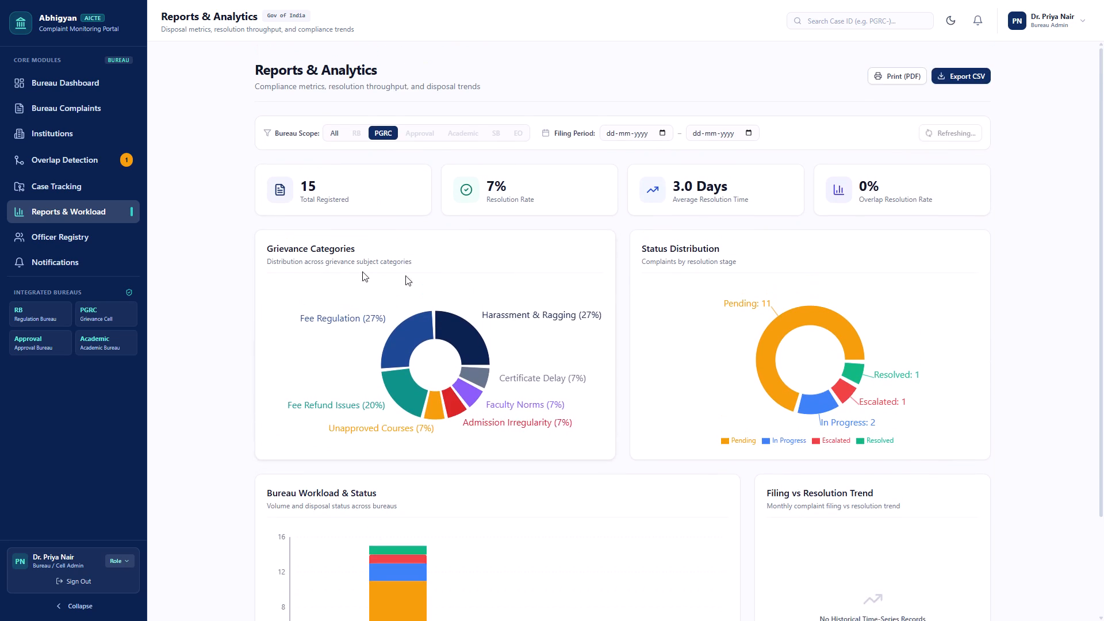
{"action": "left_click", "coordinate": [72, 191]}
{"action": "left_click", "coordinate": [84, 212]}
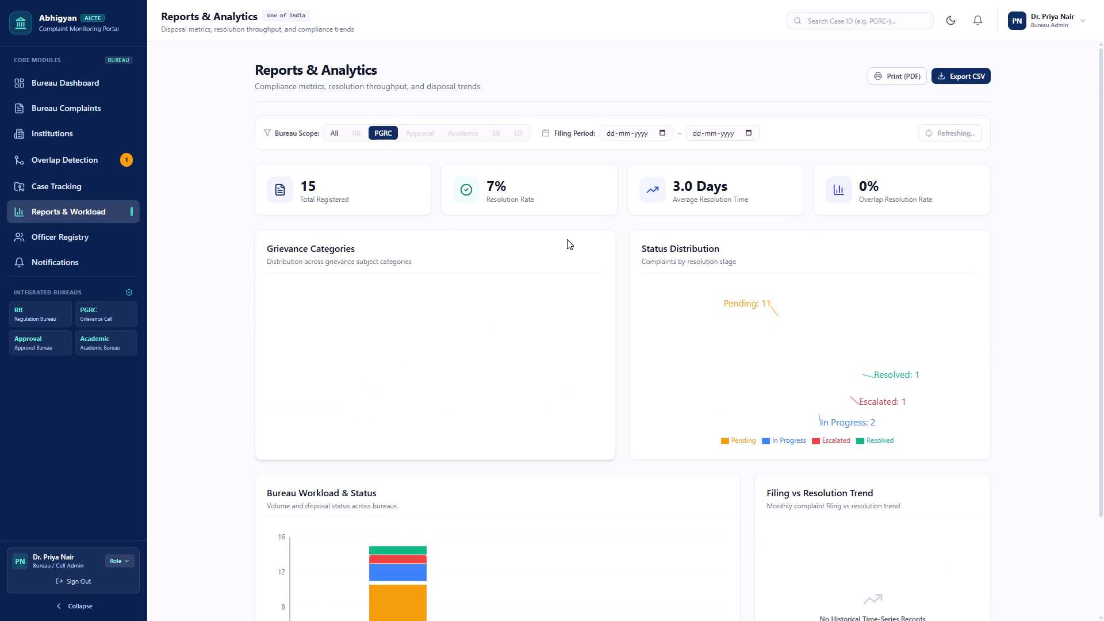
{"action": "scroll", "coordinate": [589, 305], "scroll_direction": "down", "scroll_amount": 4}
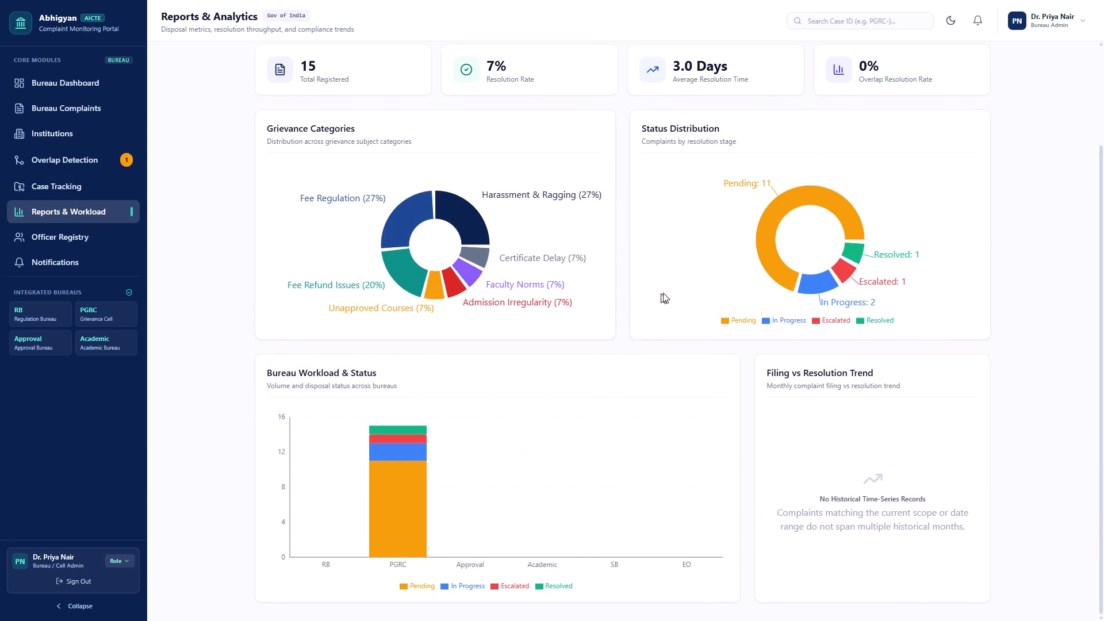
{"action": "scroll", "coordinate": [505, 298], "scroll_direction": "down", "scroll_amount": 5}
{"action": "scroll", "coordinate": [561, 320], "scroll_direction": "down", "scroll_amount": 3}
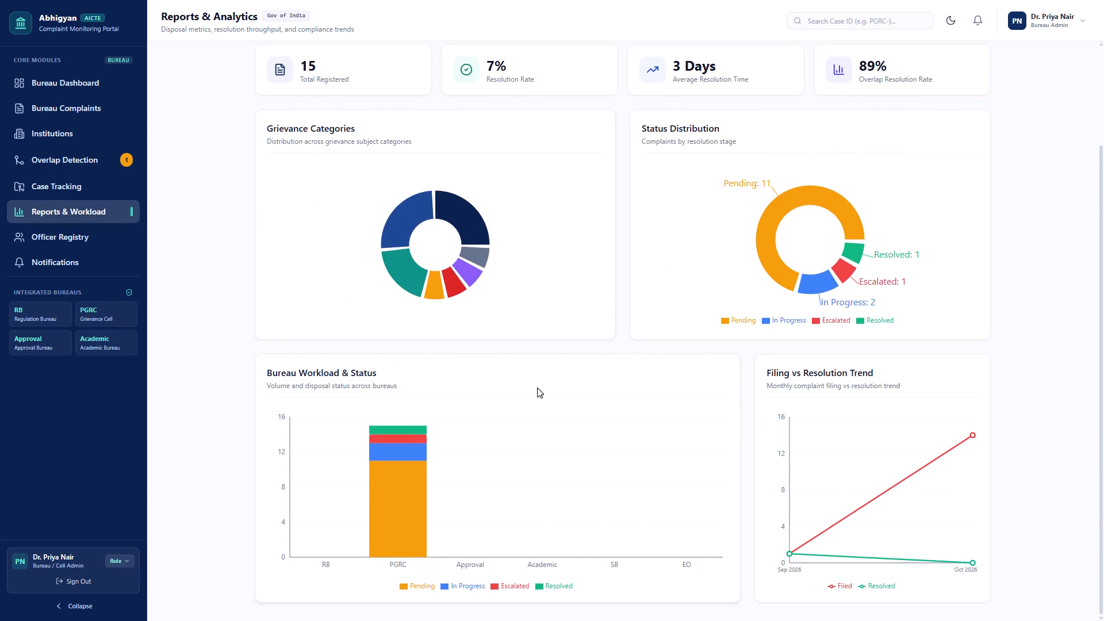
Show the Officer Registry personnel cards and the Notifications page.
{"action": "left_click", "coordinate": [66, 235]}
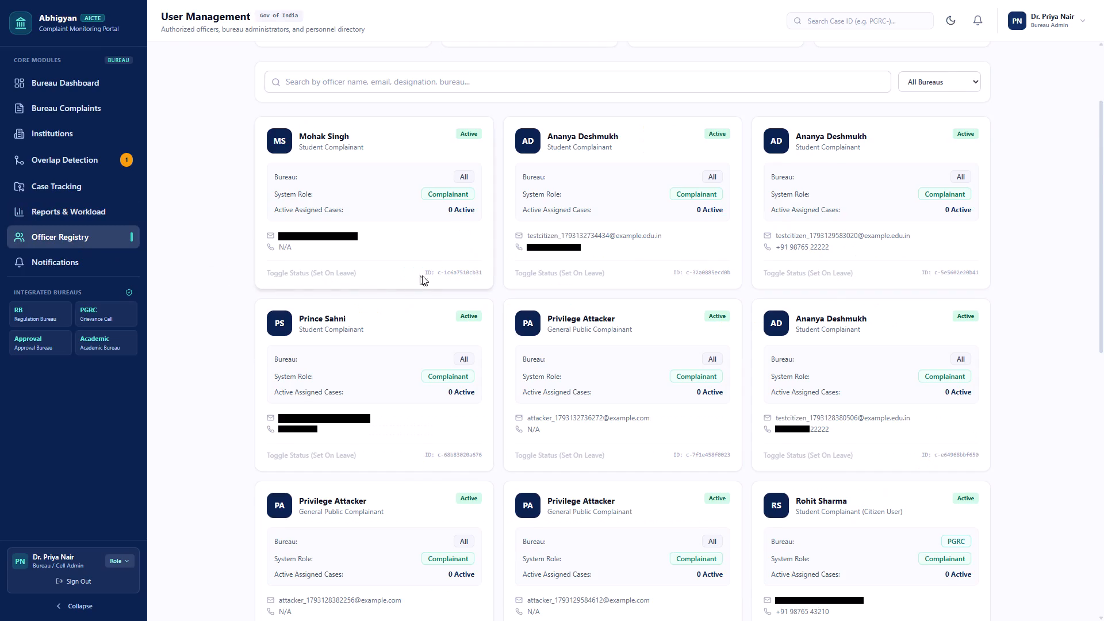
{"action": "scroll", "coordinate": [424, 275], "scroll_direction": "down", "scroll_amount": 3}
{"action": "scroll", "coordinate": [458, 275], "scroll_direction": "up", "scroll_amount": 4}
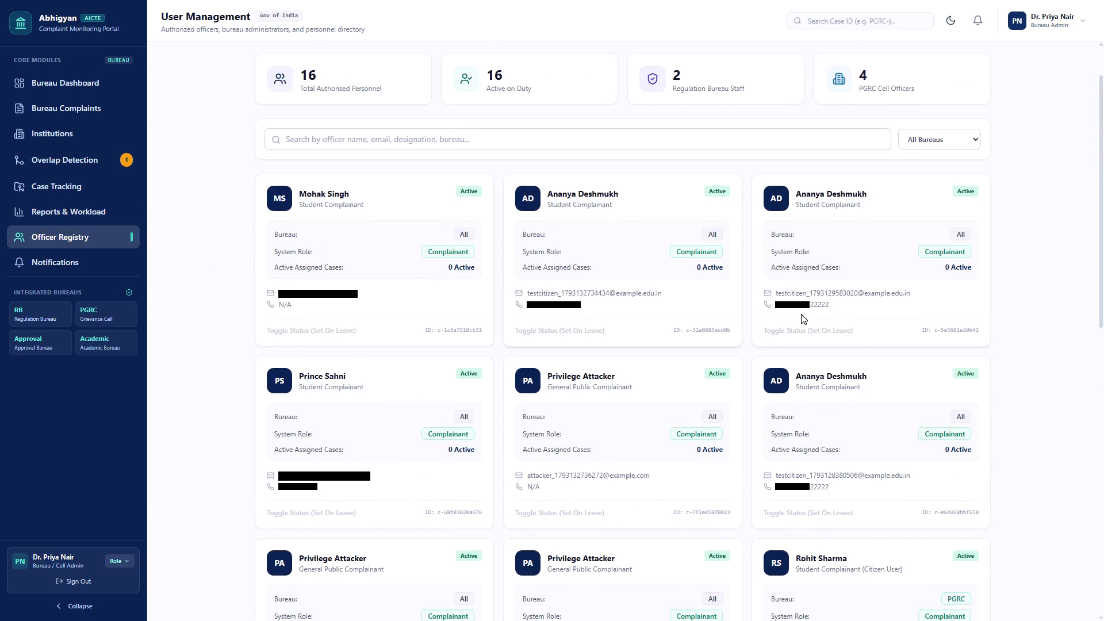
{"action": "left_click", "coordinate": [40, 270]}
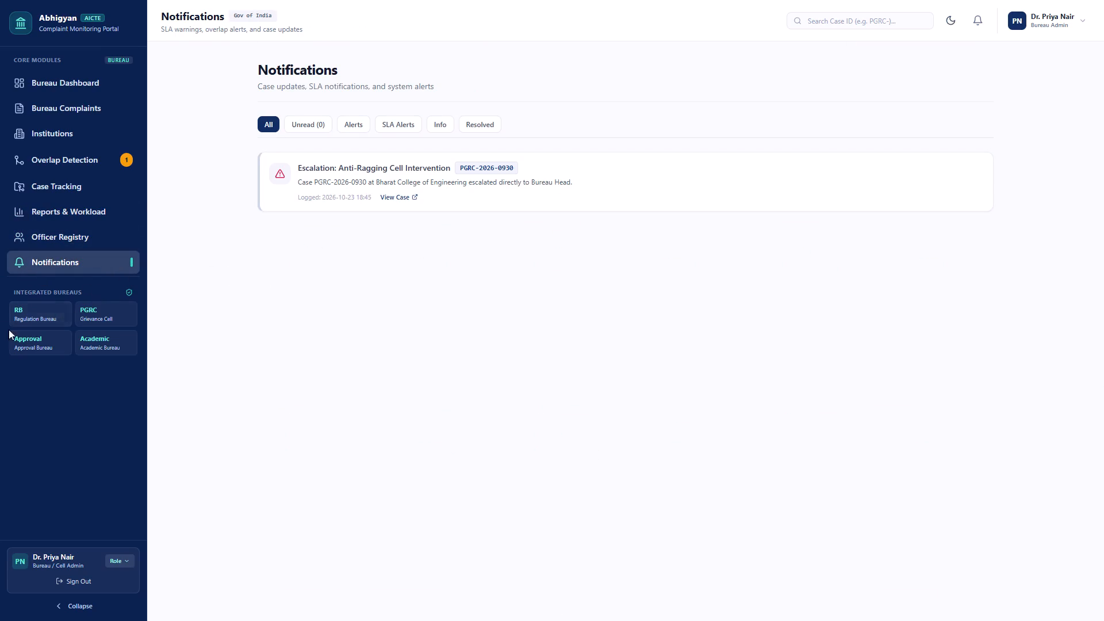
{"action": "scroll", "coordinate": [13, 131], "scroll_direction": "up", "scroll_amount": 4}
Return to the Bureau Dashboard and sign out of the Bureau / Cell Admin account.
{"action": "left_click", "coordinate": [36, 76]}
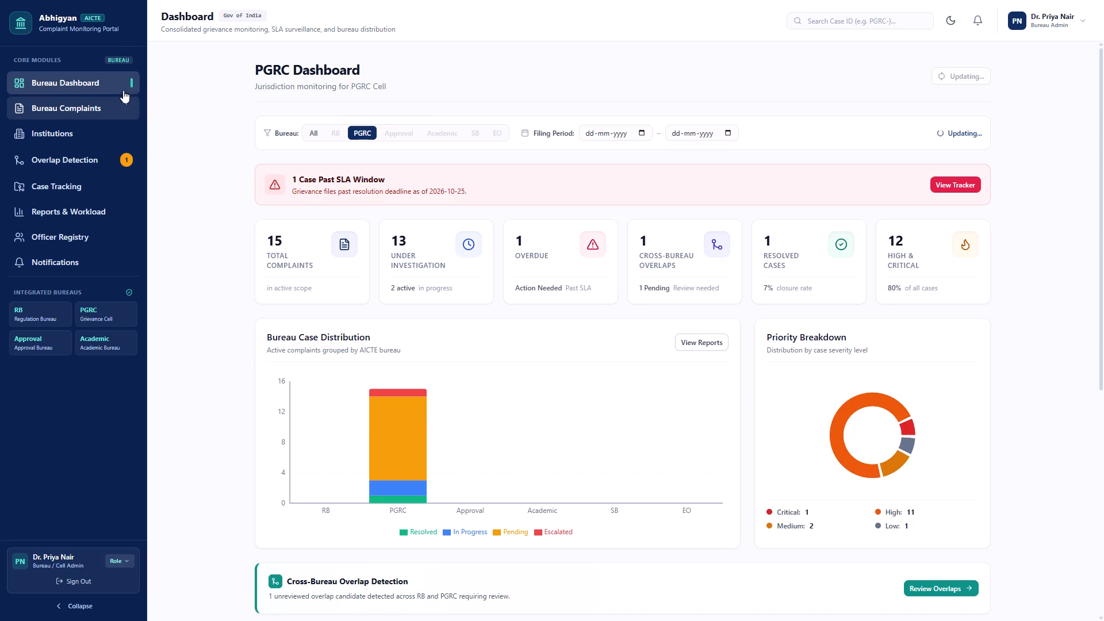
{"action": "left_click", "coordinate": [63, 582]}
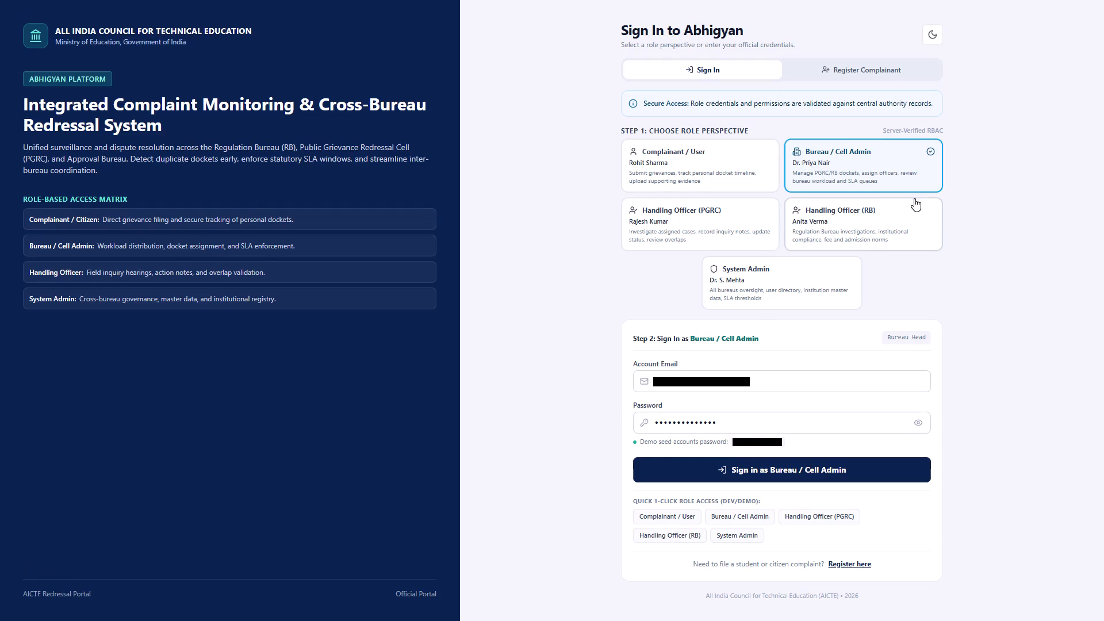
Switch to OBS Studio, start a new recording and return to the portal's sign-in page in Chrome.
{"action": "key", "text": "alt+Tab"}
{"action": "left_click", "coordinate": [536, 300], "text": "alt"}
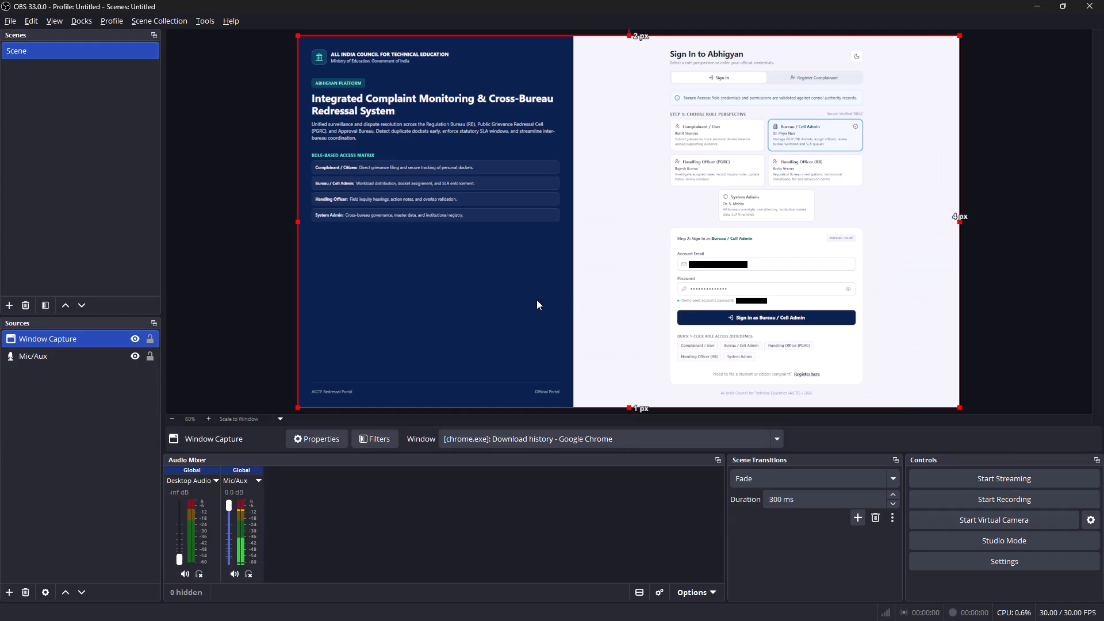
{"action": "left_click", "coordinate": [1032, 498]}
{"action": "key", "text": "alt+Tab"}
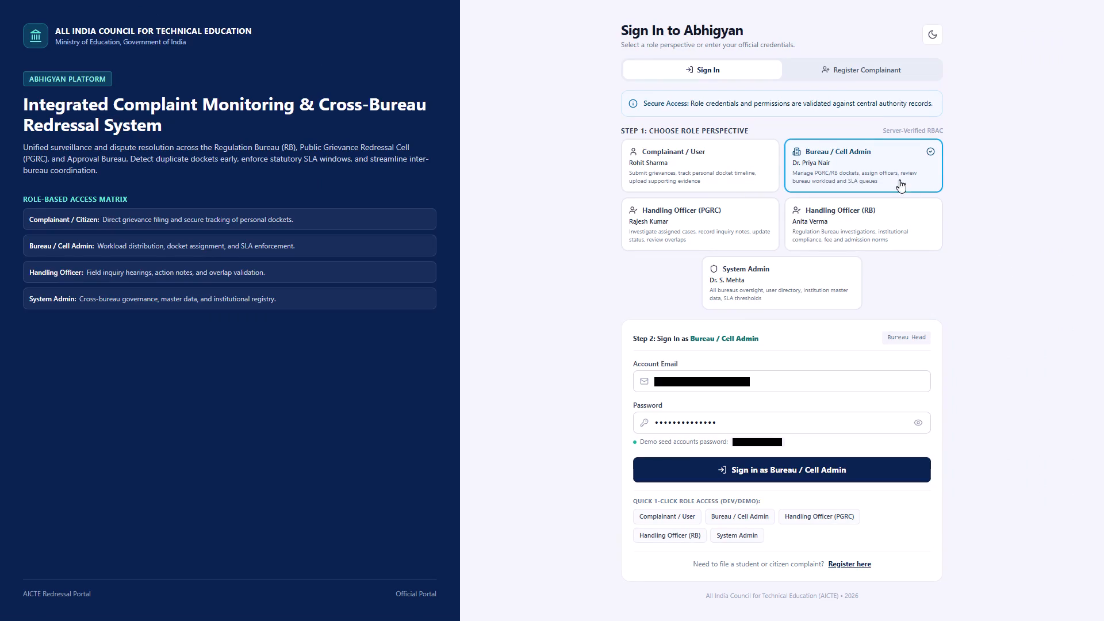
Sign in as Bureau / Cell Admin and show the PGRC Dashboard down to its recent complaints.
{"action": "left_click", "coordinate": [798, 464]}
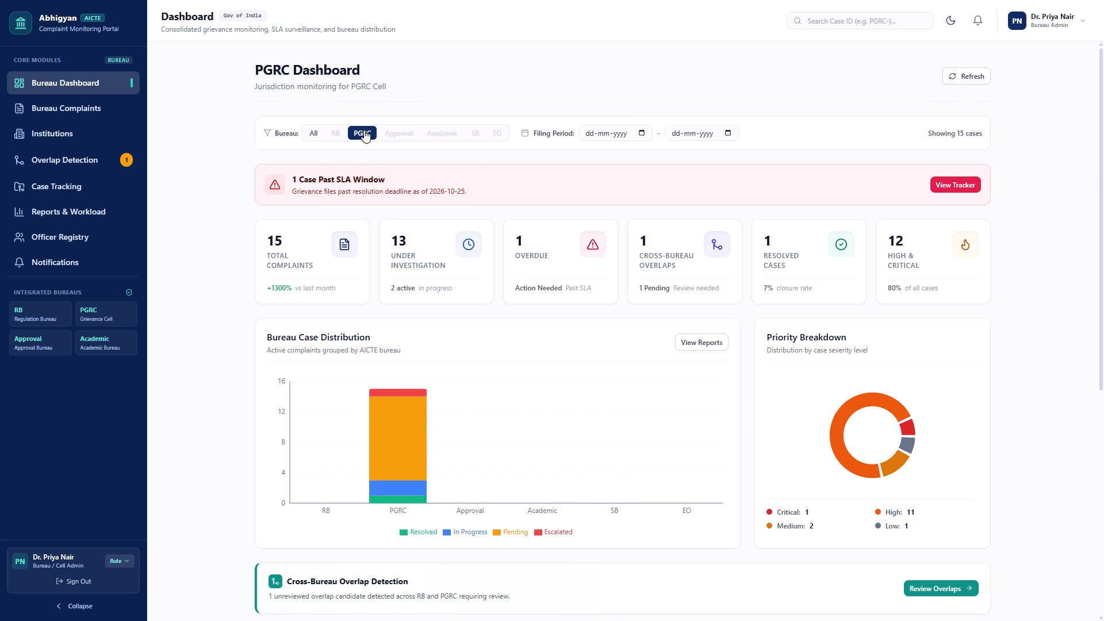
{"action": "scroll", "coordinate": [373, 145], "scroll_direction": "down", "scroll_amount": 11}
{"action": "scroll", "coordinate": [376, 151], "scroll_direction": "up", "scroll_amount": 2}
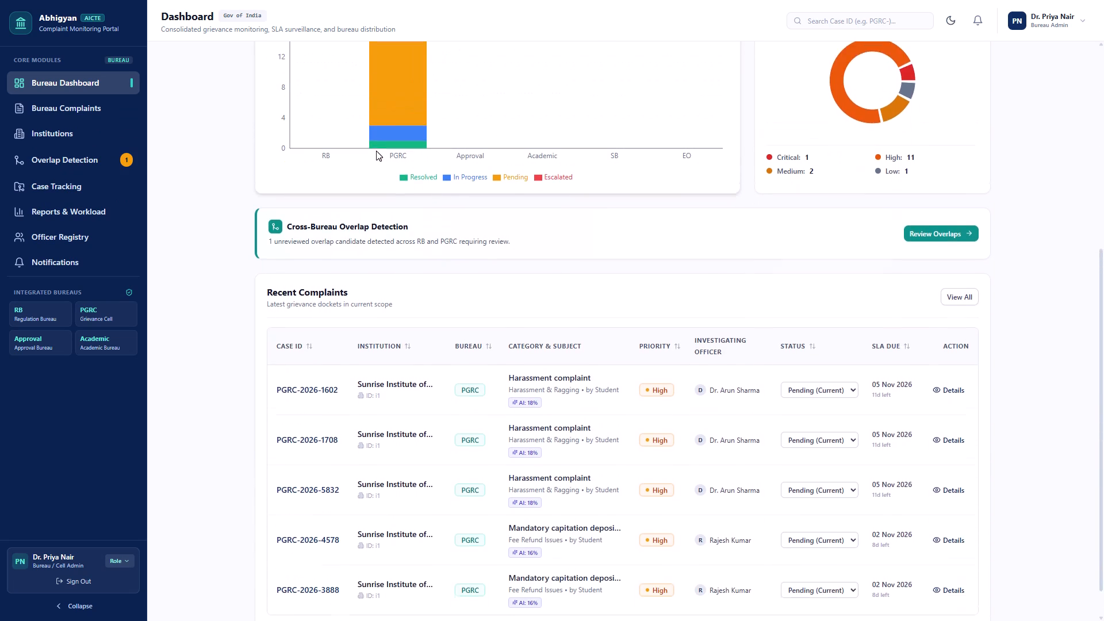
{"action": "scroll", "coordinate": [376, 151], "scroll_direction": "up", "scroll_amount": 5}
{"action": "left_click", "coordinate": [112, 94]}
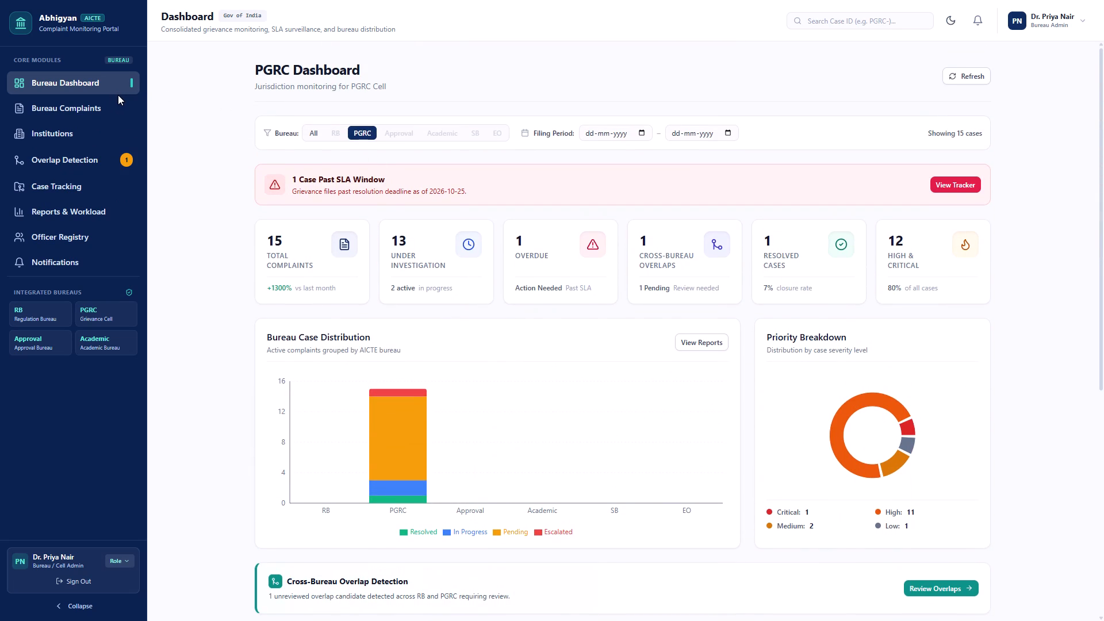
Show the Bureau Complaints directory and its list of PGRC cases.
{"action": "left_click", "coordinate": [76, 100]}
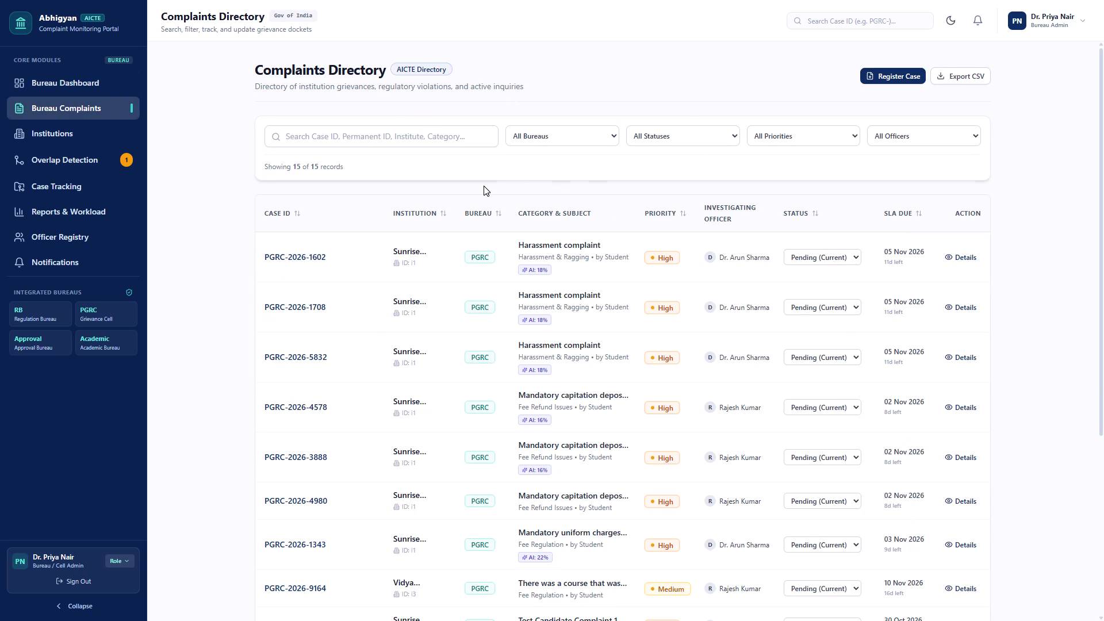
{"action": "scroll", "coordinate": [484, 186], "scroll_direction": "down", "scroll_amount": 11}
{"action": "scroll", "coordinate": [488, 192], "scroll_direction": "up", "scroll_amount": 4}
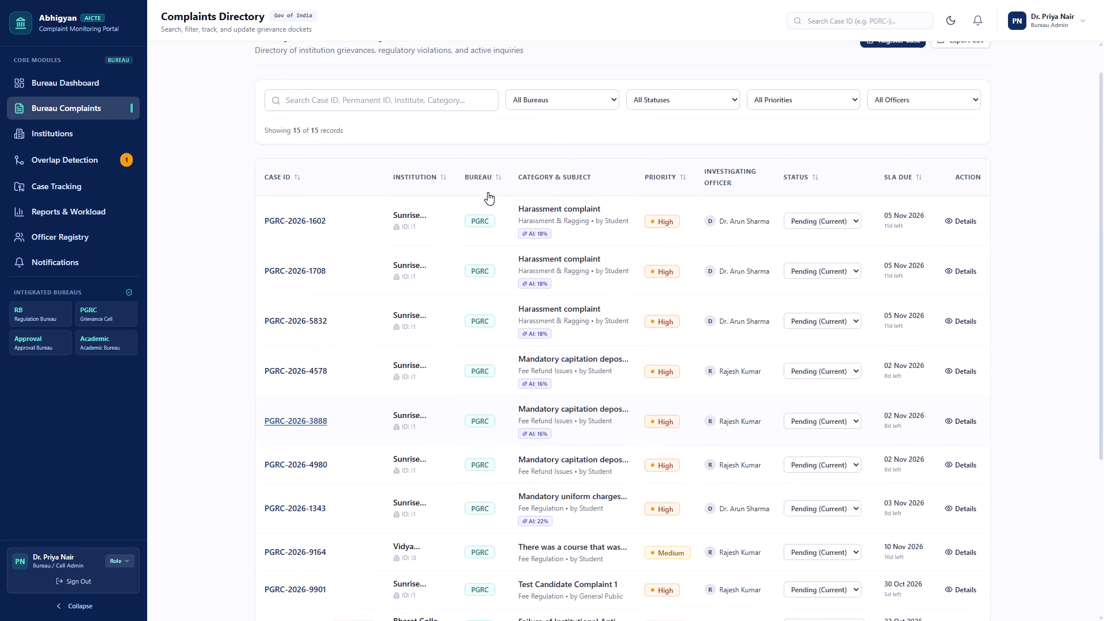
{"action": "scroll", "coordinate": [488, 192], "scroll_direction": "up", "scroll_amount": 4}
Show the Institutions dossier, switch the profile to Bharat College of Engineering and highlight its total complaints figure.
{"action": "left_click", "coordinate": [90, 124]}
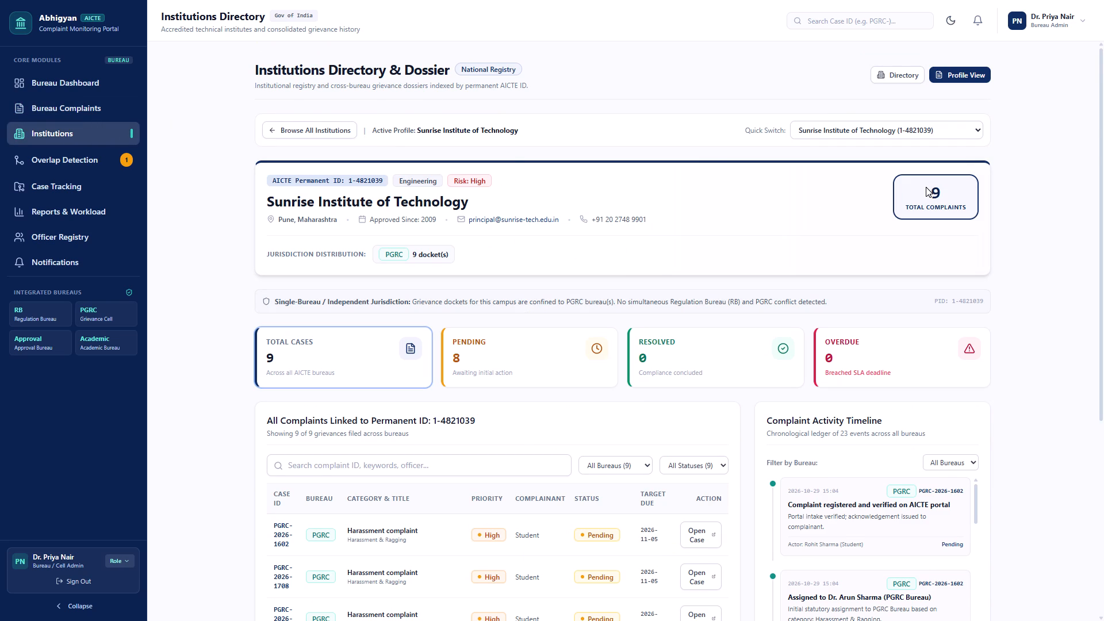
{"action": "left_click", "coordinate": [841, 132]}
{"action": "left_click", "coordinate": [840, 162]}
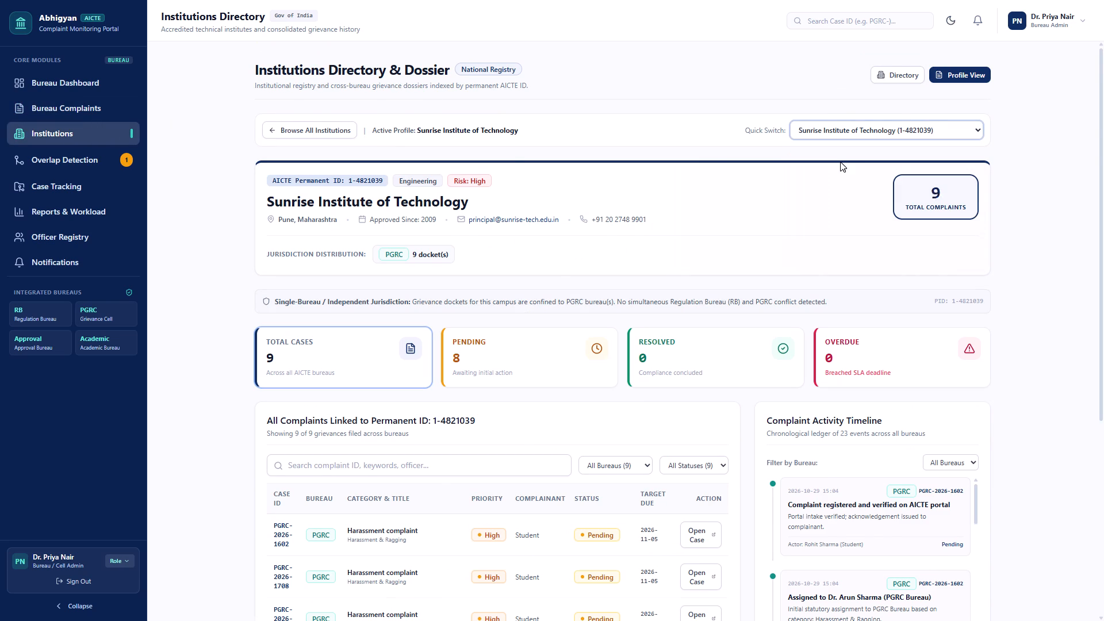
{"action": "left_click", "coordinate": [914, 190]}
{"action": "left_click_drag", "start_coordinate": [937, 191], "coordinate": [982, 192]}
{"action": "left_click_drag", "start_coordinate": [922, 187], "coordinate": [937, 189]}
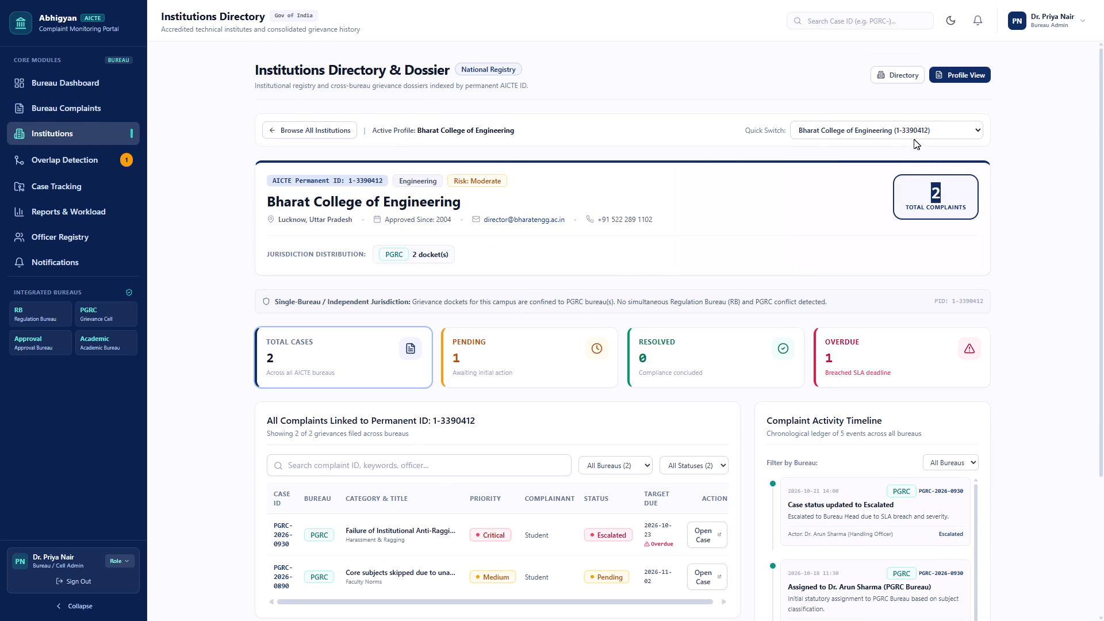
{"action": "scroll", "coordinate": [712, 156], "scroll_direction": "down", "scroll_amount": 9}
{"action": "scroll", "coordinate": [708, 158], "scroll_direction": "up", "scroll_amount": 5}
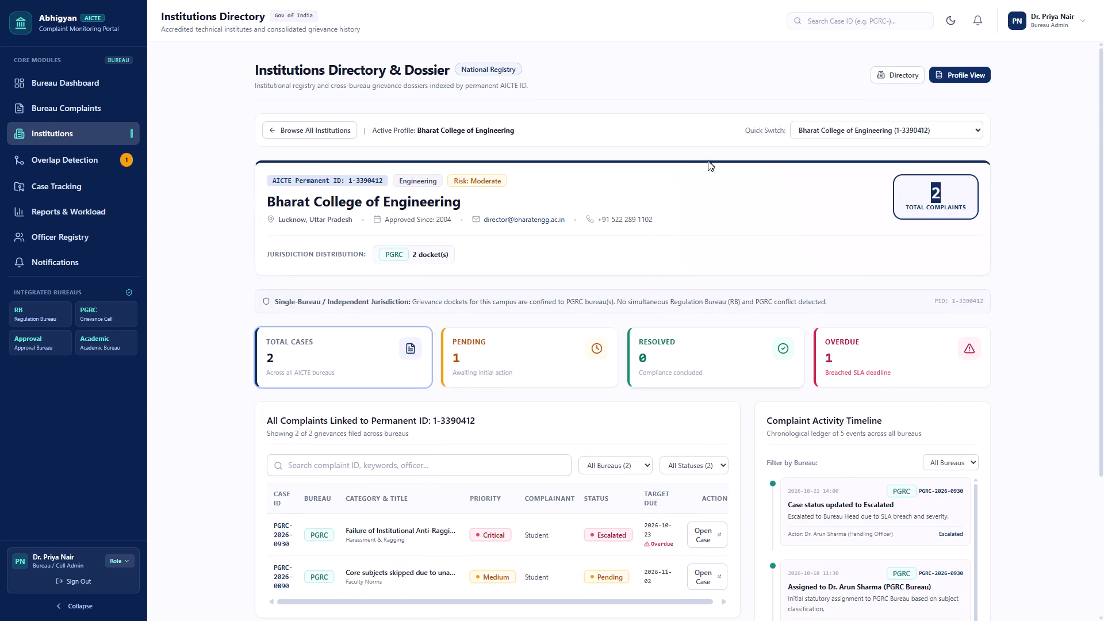
{"action": "scroll", "coordinate": [712, 166], "scroll_direction": "up", "scroll_amount": 2}
{"action": "left_click", "coordinate": [75, 154]}
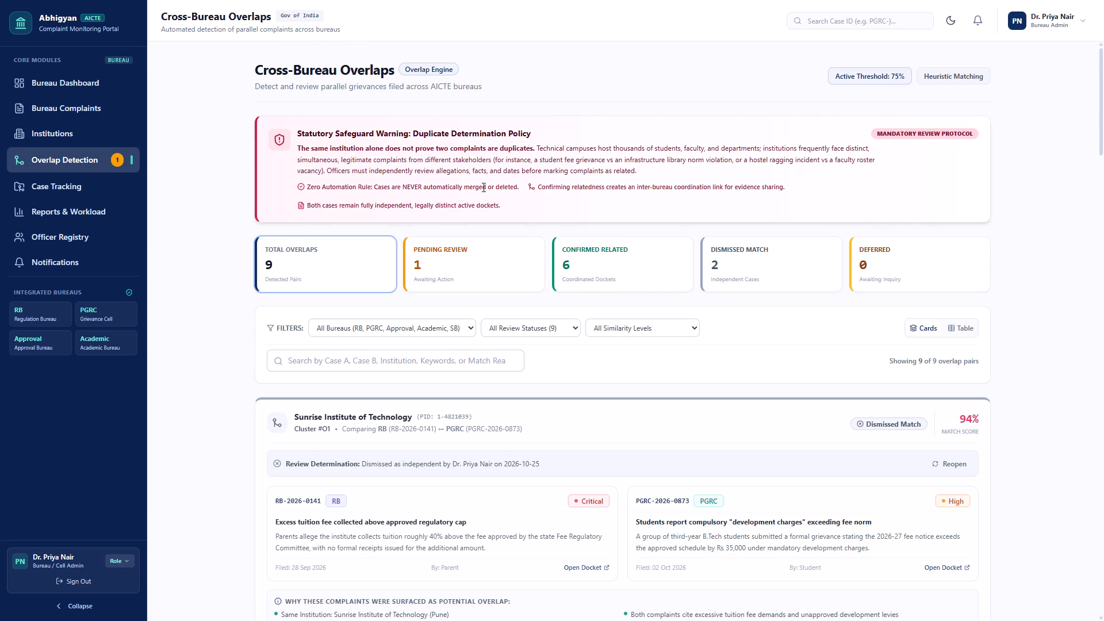
{"action": "scroll", "coordinate": [601, 201], "scroll_direction": "down", "scroll_amount": 3}
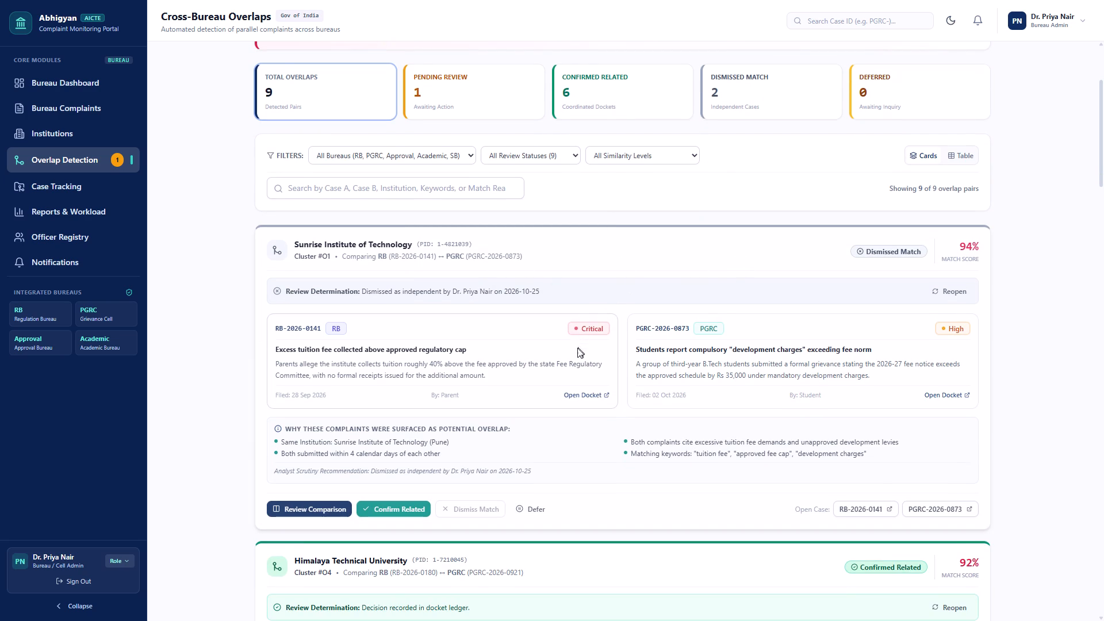
{"action": "left_click", "coordinate": [324, 504]}
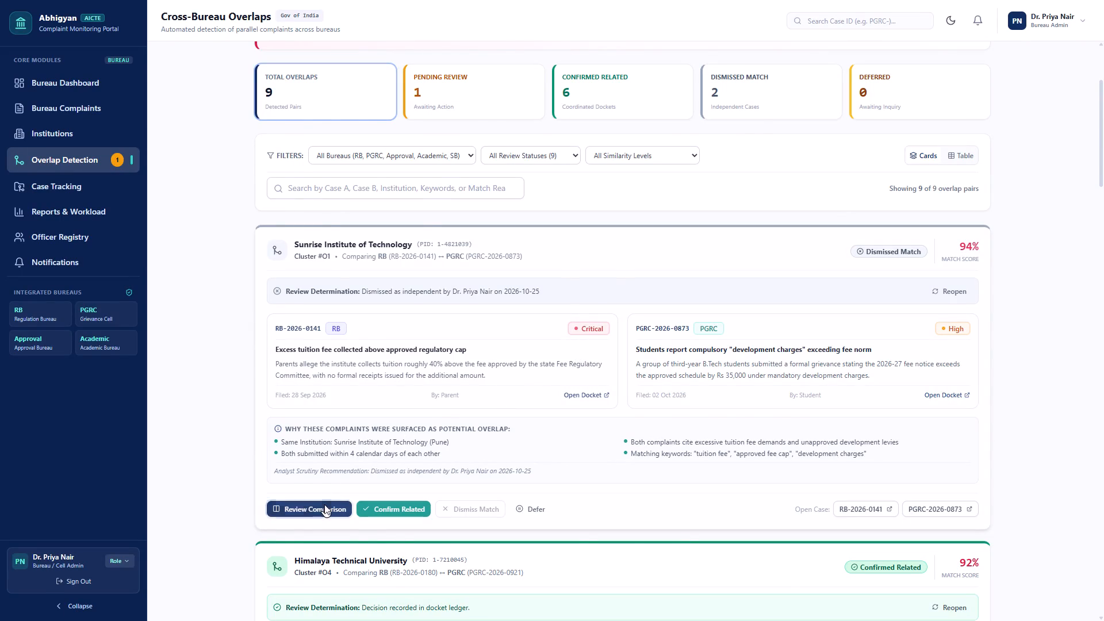
{"action": "scroll", "coordinate": [535, 292], "scroll_direction": "down", "scroll_amount": 2}
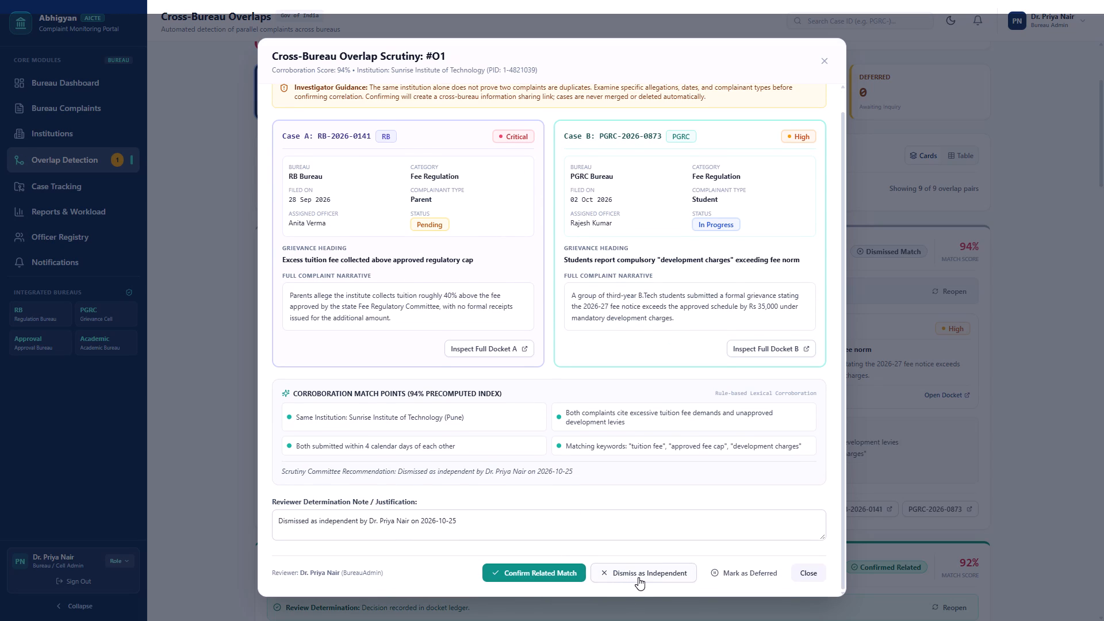
{"action": "left_click", "coordinate": [546, 570]}
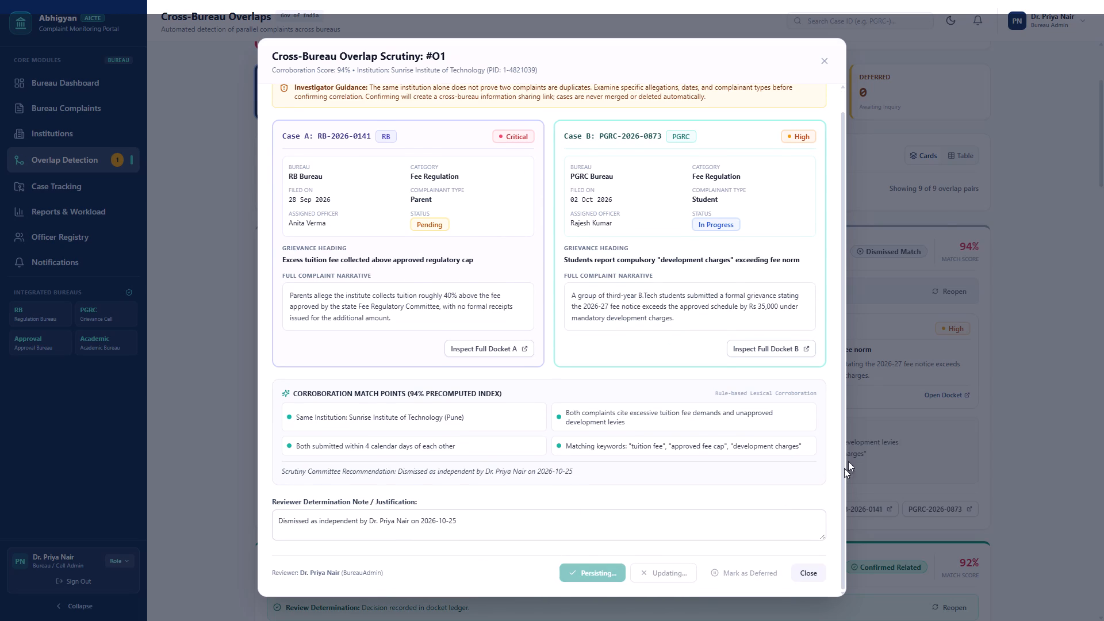
{"action": "left_click", "coordinate": [820, 57]}
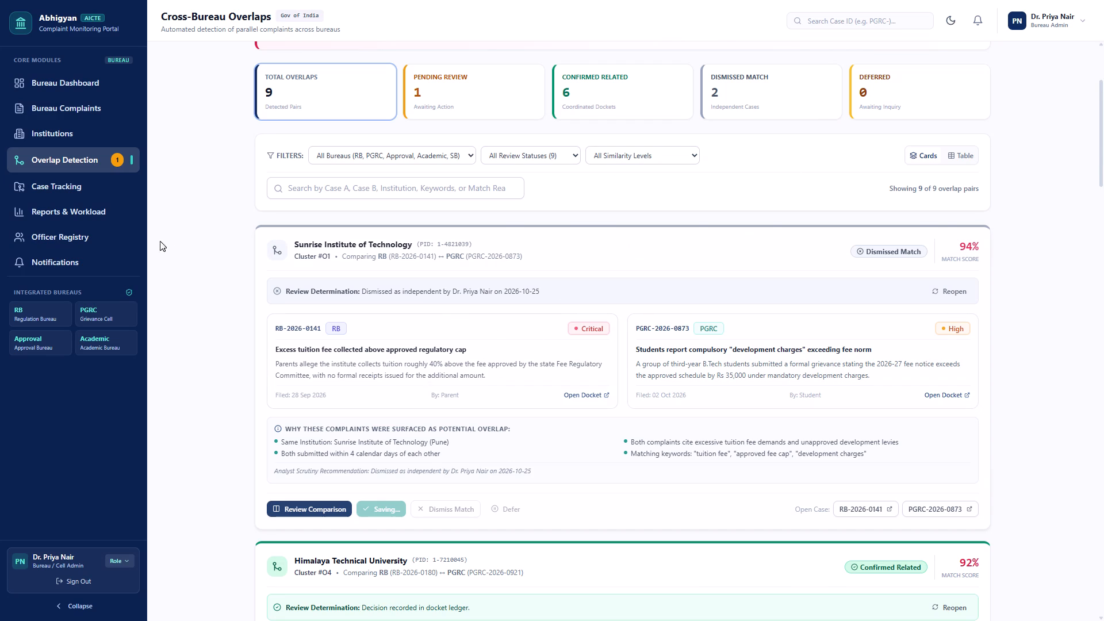
{"action": "left_click", "coordinate": [89, 181]}
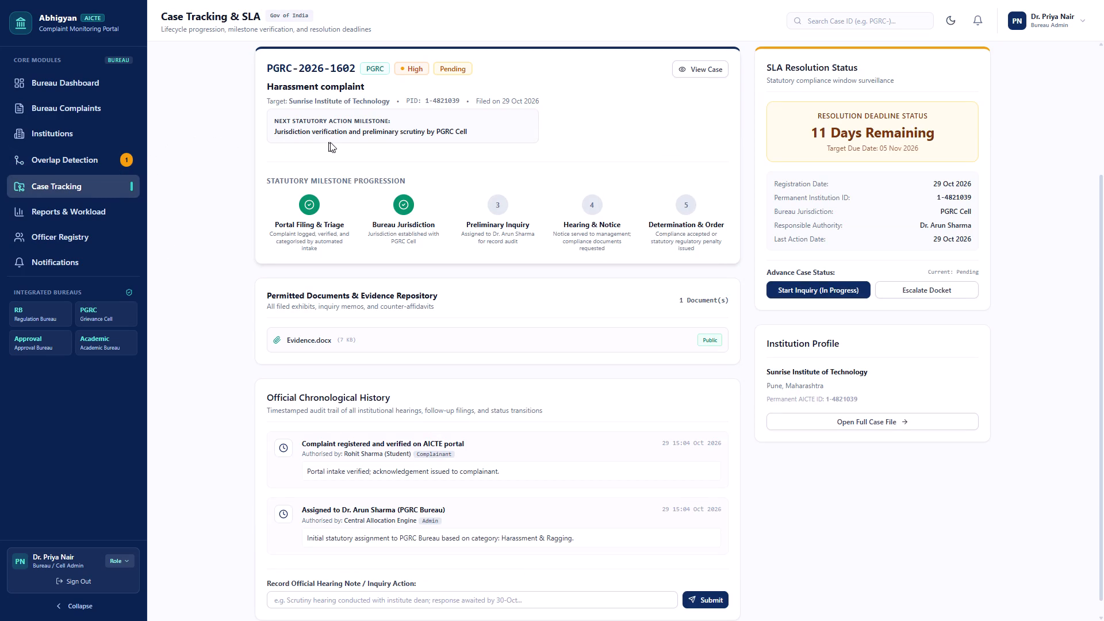
{"action": "scroll", "coordinate": [333, 129], "scroll_direction": "down", "scroll_amount": 2}
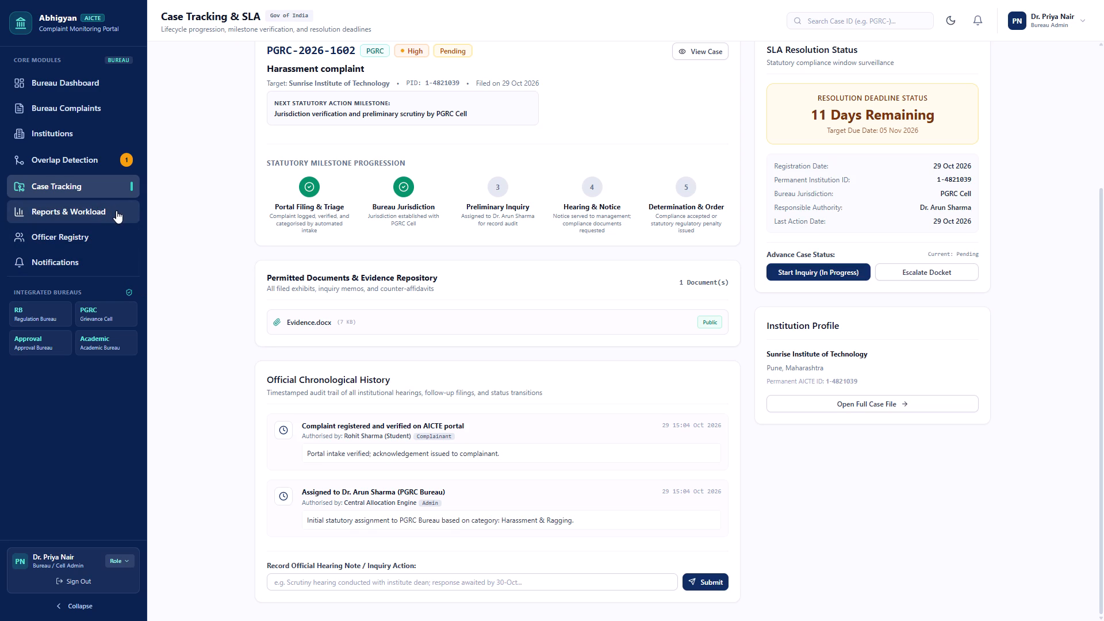
{"action": "double_click", "coordinate": [937, 269]}
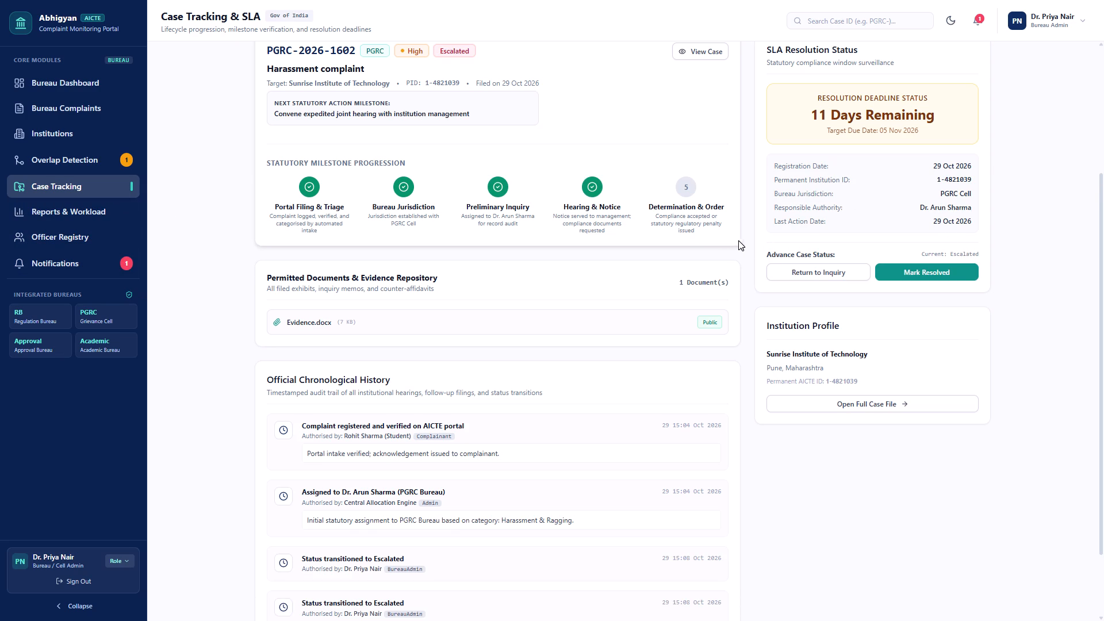
Show the Reports & Workload, Officer Registry and Notifications pages of the Bureau Admin role.
{"action": "left_click", "coordinate": [64, 205]}
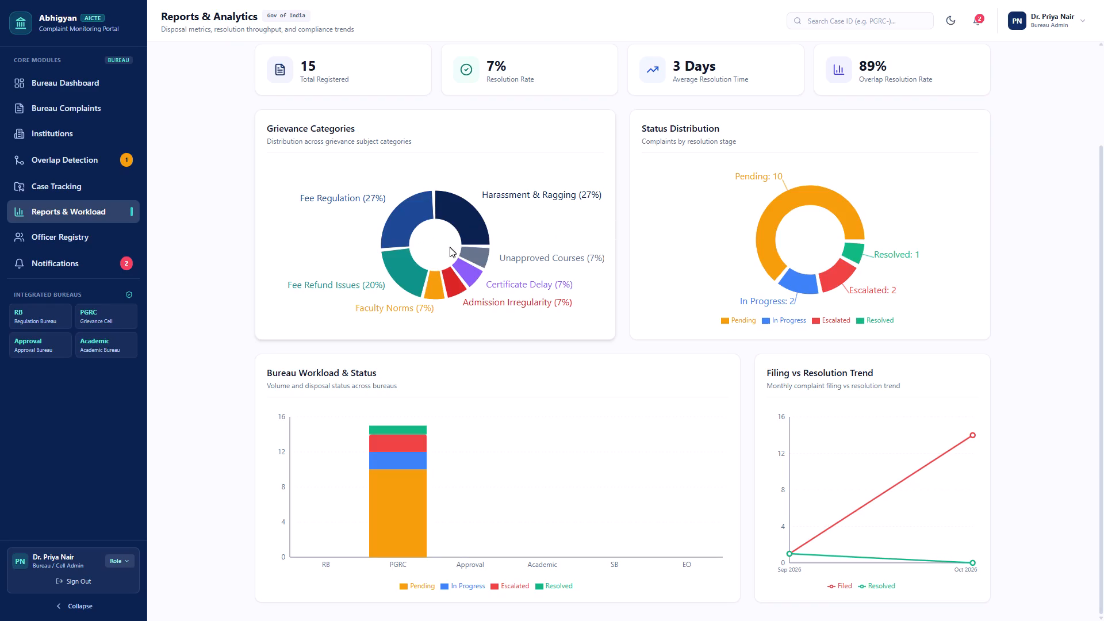
{"action": "left_click", "coordinate": [83, 245]}
{"action": "scroll", "coordinate": [615, 218], "scroll_direction": "up", "scroll_amount": 2}
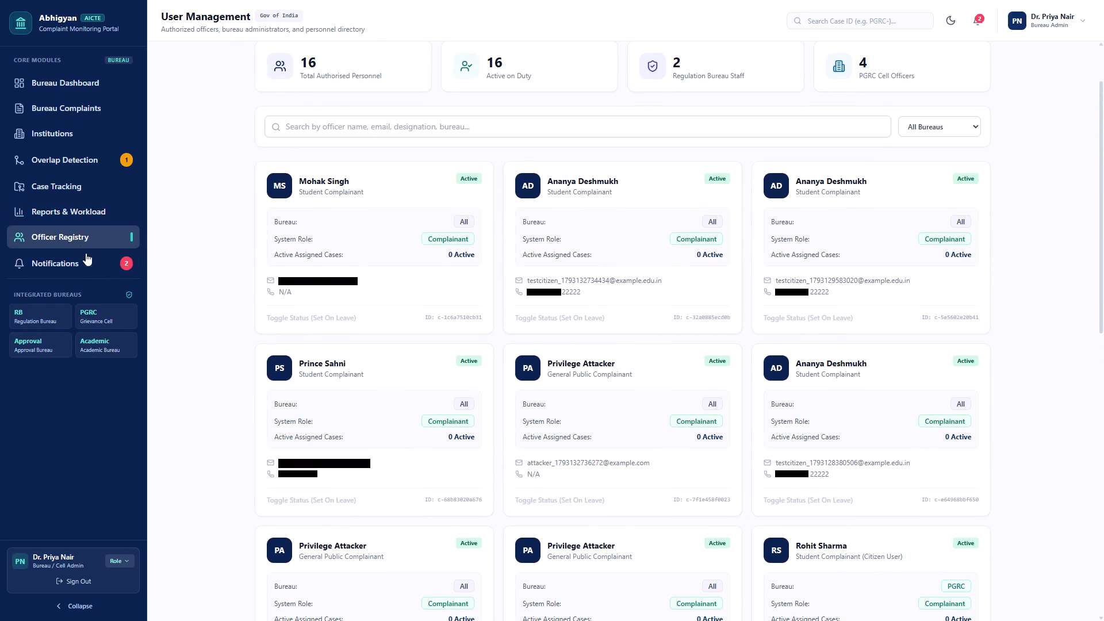
{"action": "left_click", "coordinate": [86, 260]}
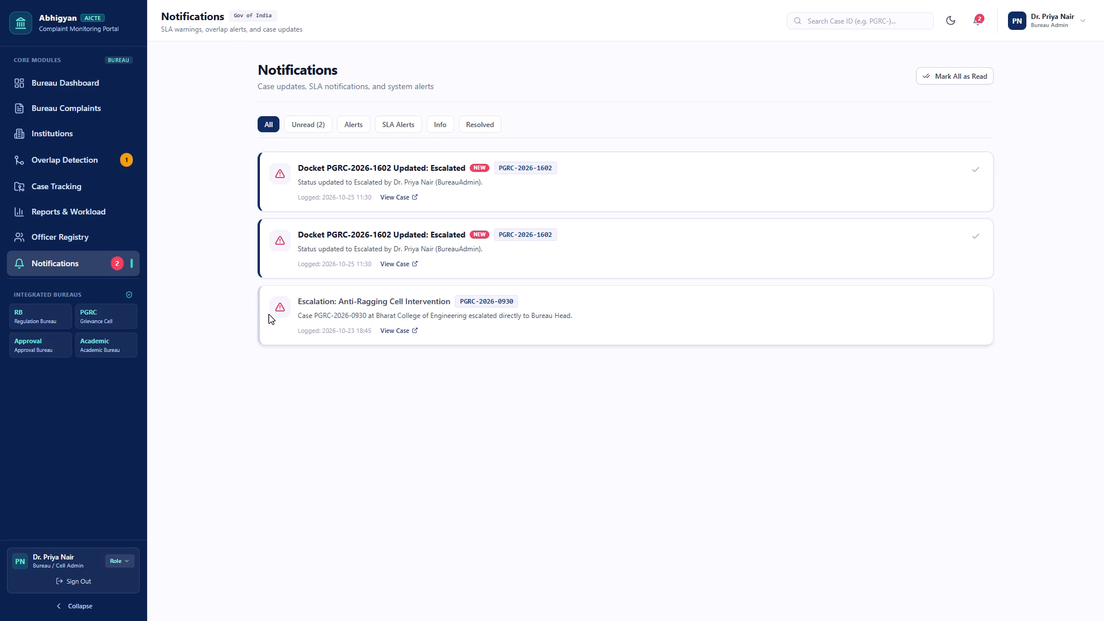
Switch to OBS Studio and stop the Bureau Admin walkthrough recording.
{"action": "key", "text": "alt+Tab"}
{"action": "key", "text": "alt+Tab"}
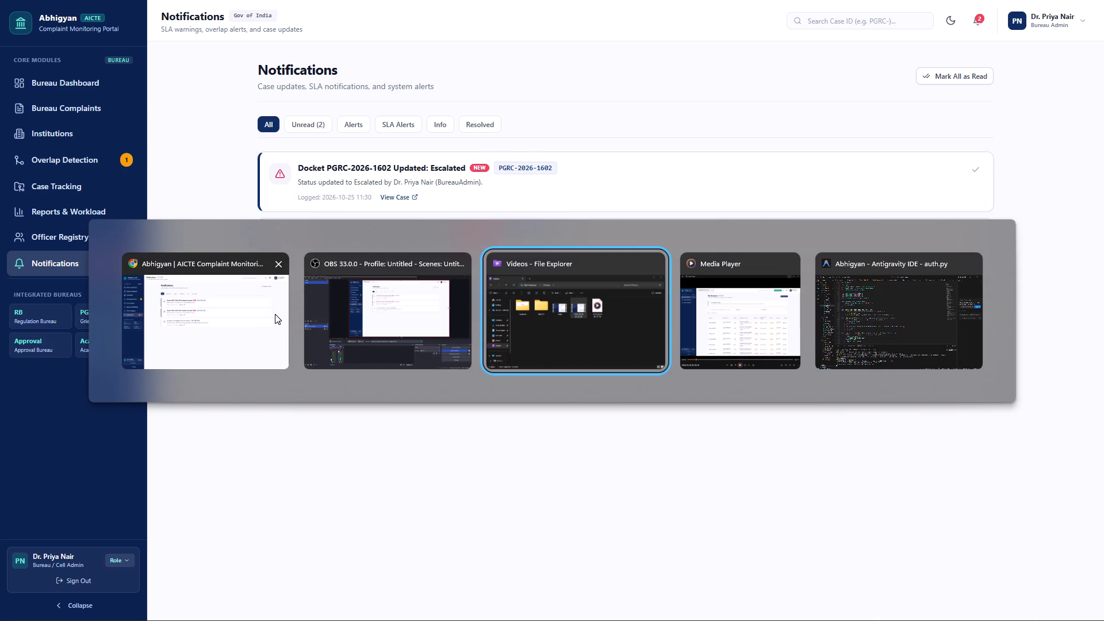
{"action": "left_click", "coordinate": [358, 291], "text": "alt"}
{"action": "left_click", "coordinate": [1036, 490]}
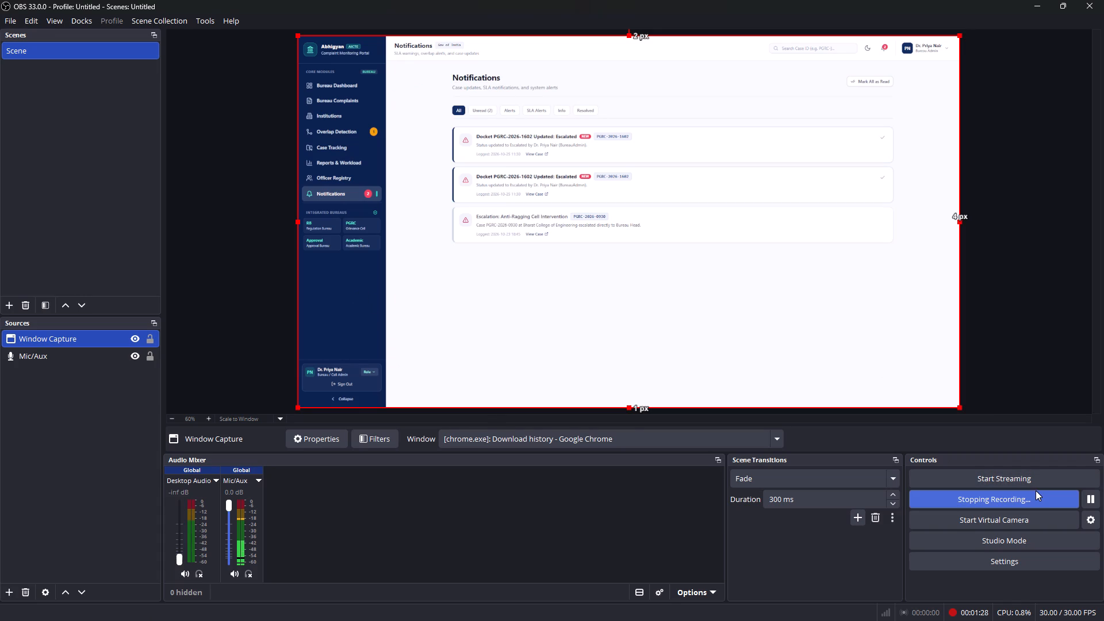
{"action": "key", "text": "alt+Tab"}
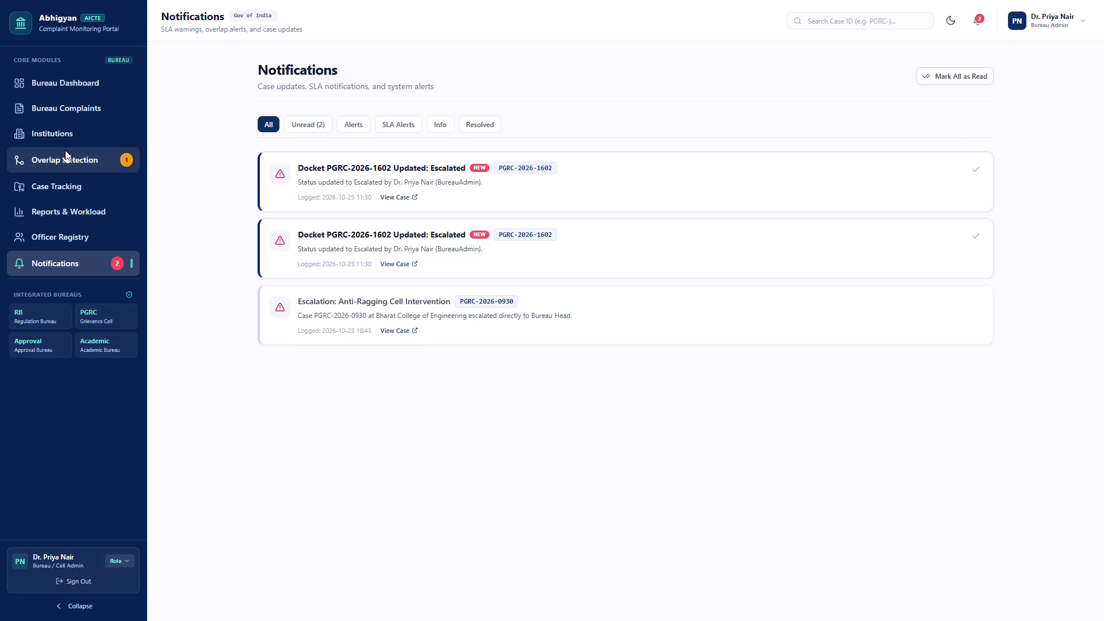
{"action": "left_click", "coordinate": [80, 191]}
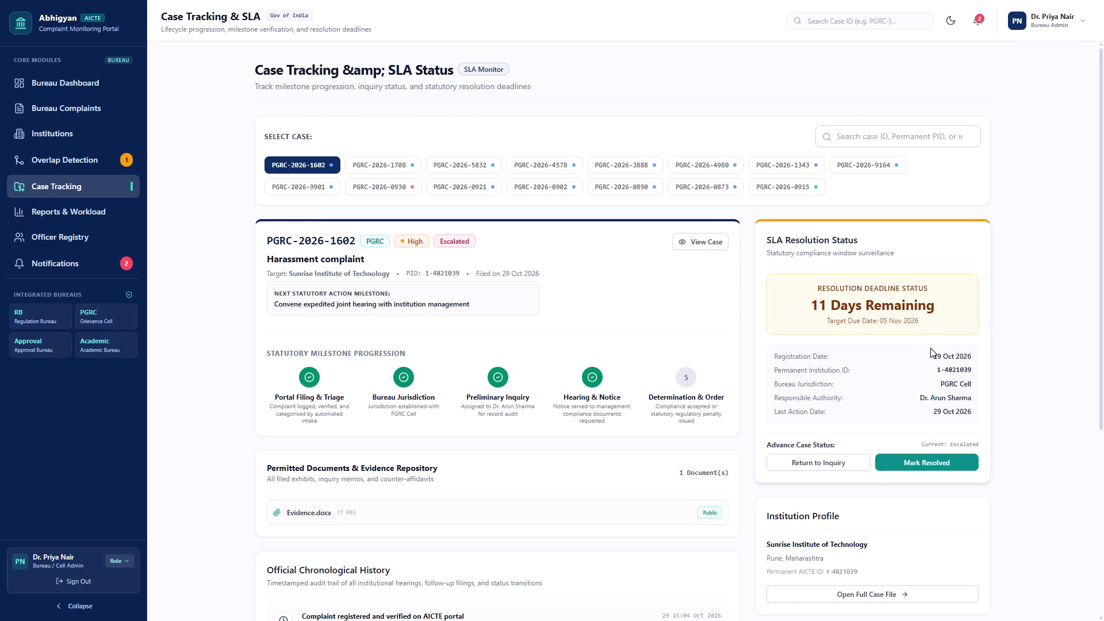
{"action": "left_click", "coordinate": [819, 464]}
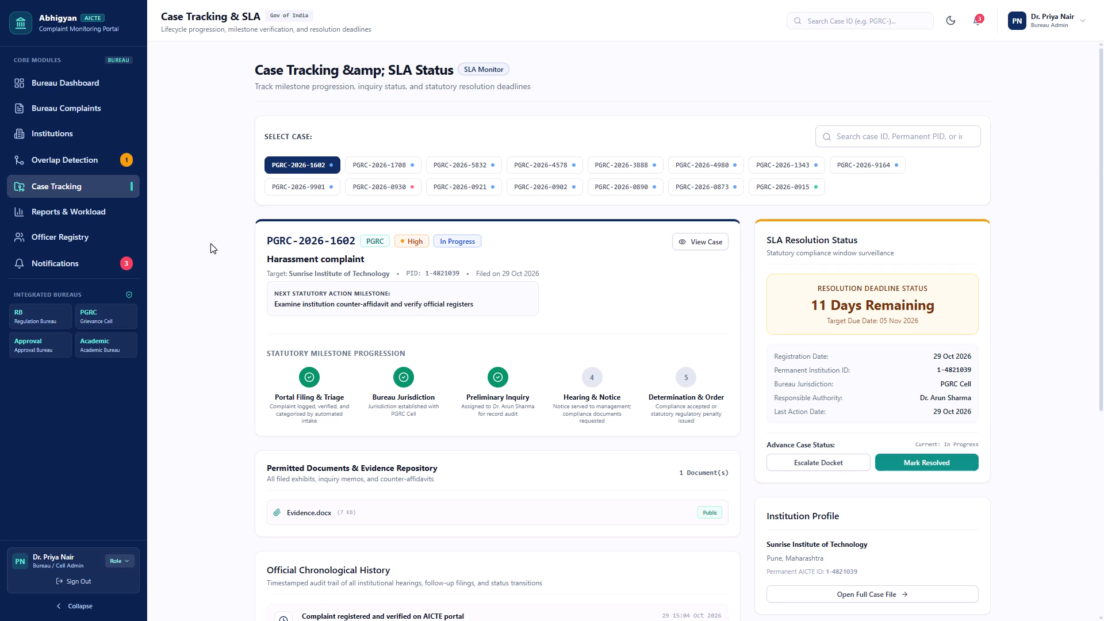
{"action": "scroll", "coordinate": [448, 314], "scroll_direction": "down", "scroll_amount": 9}
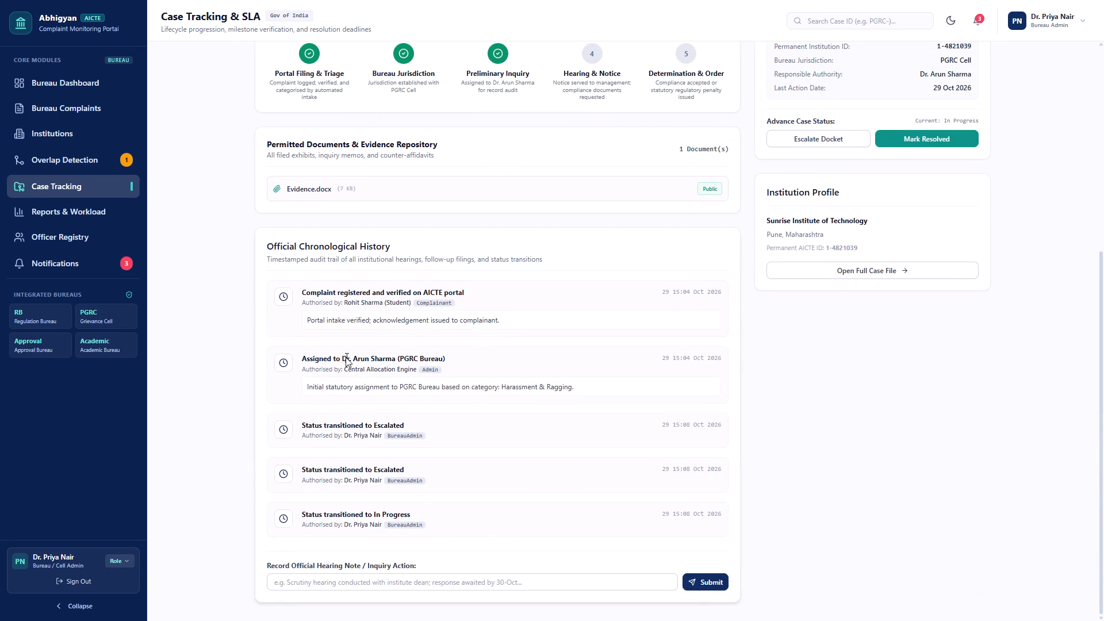
{"action": "scroll", "coordinate": [434, 307], "scroll_direction": "up", "scroll_amount": 5}
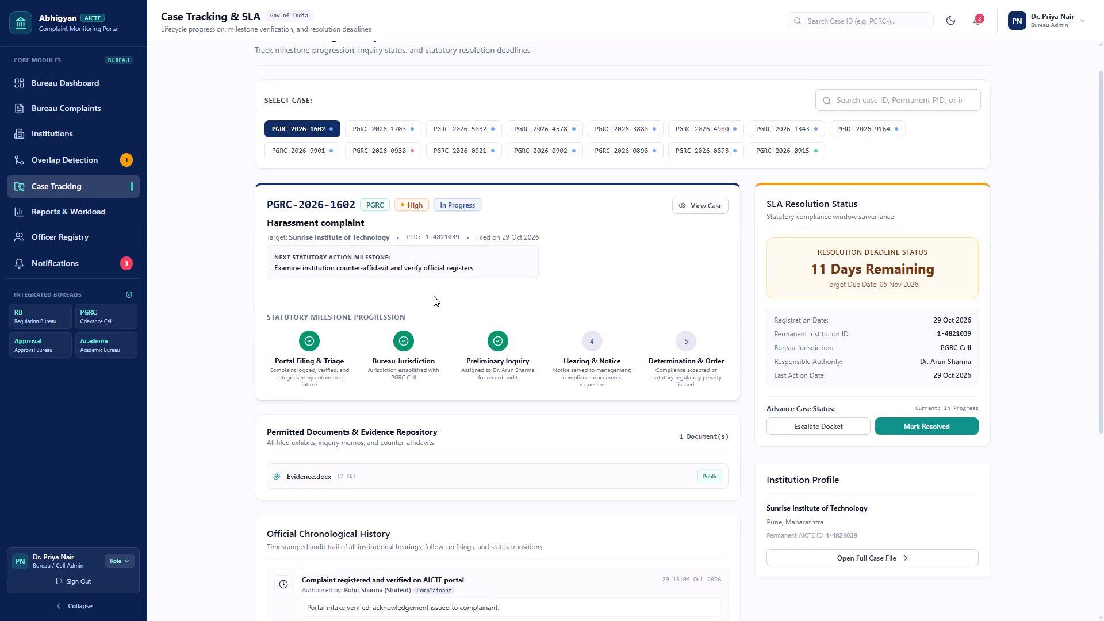
{"action": "scroll", "coordinate": [435, 296], "scroll_direction": "up", "scroll_amount": 3}
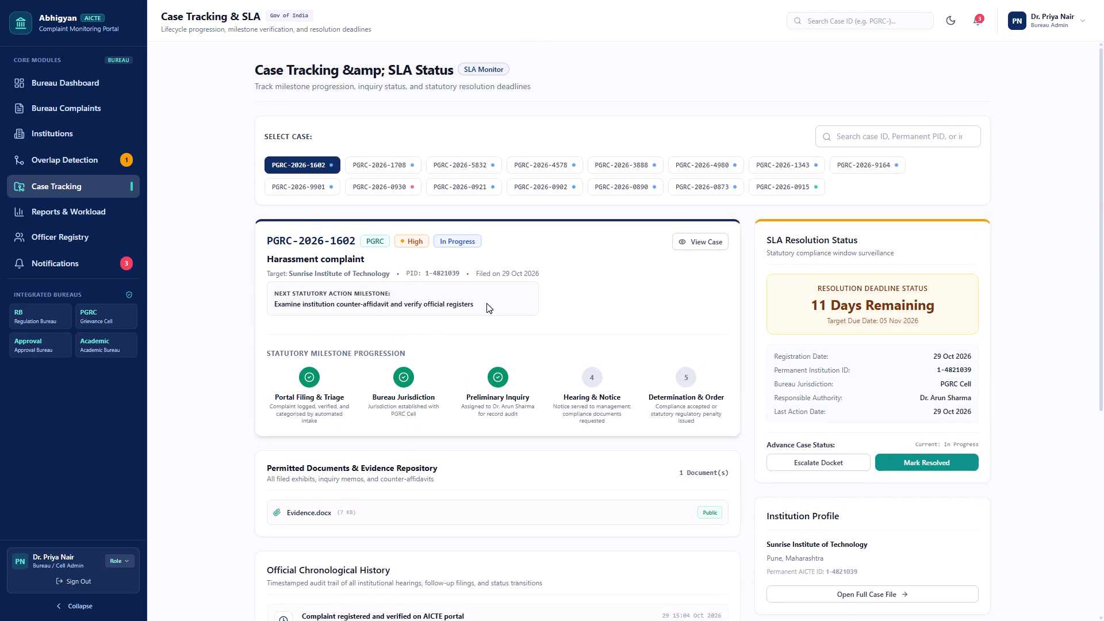
{"action": "key", "text": "alt+Tab"}
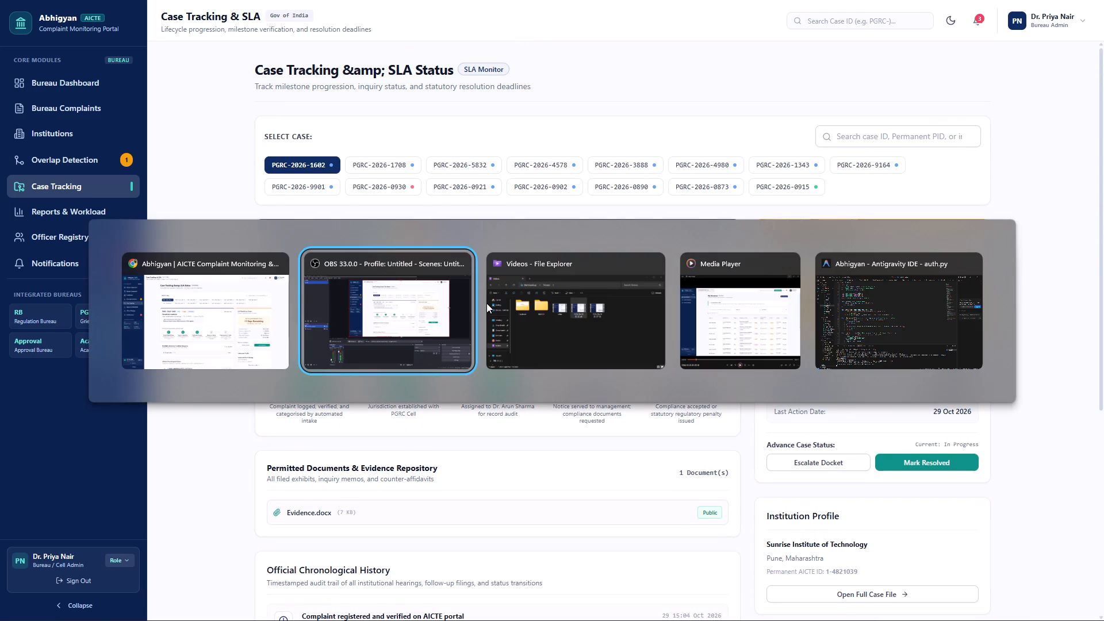
{"action": "left_click", "coordinate": [558, 327], "text": "alt"}
{"action": "double_click", "coordinate": [549, 264]}
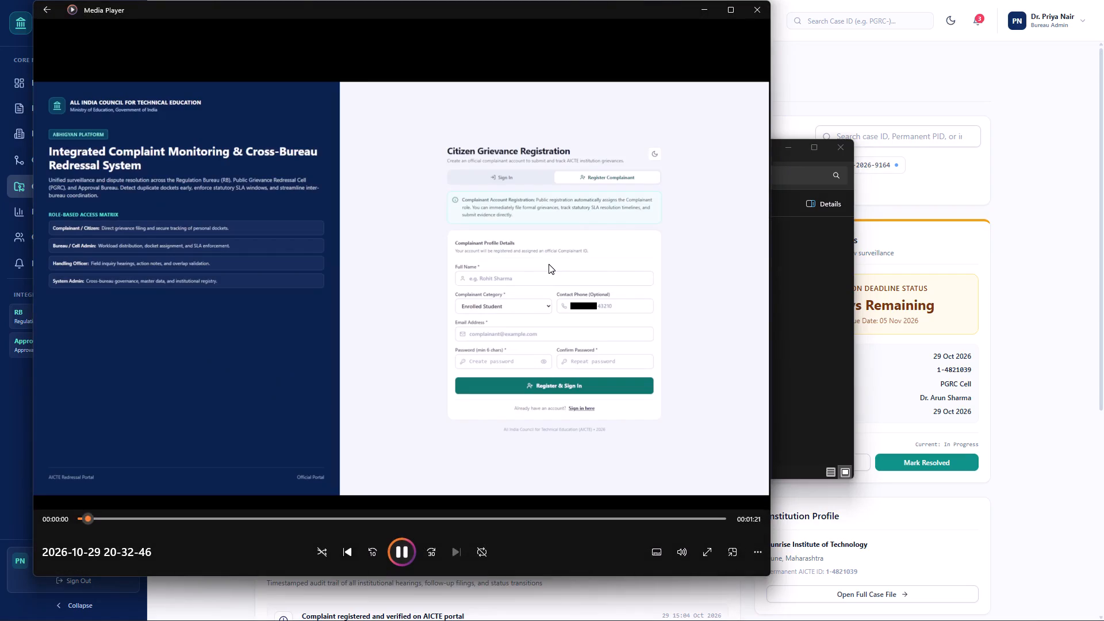
{"action": "left_click", "coordinate": [329, 519]}
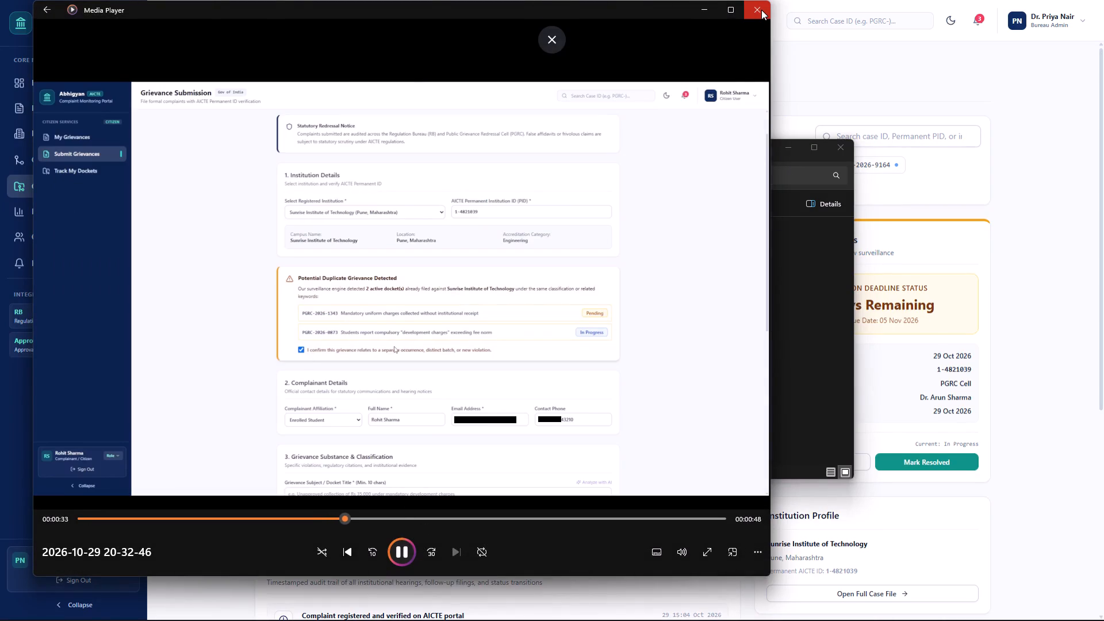
{"action": "left_click", "coordinate": [761, 10]}
{"action": "left_click", "coordinate": [543, 280]}
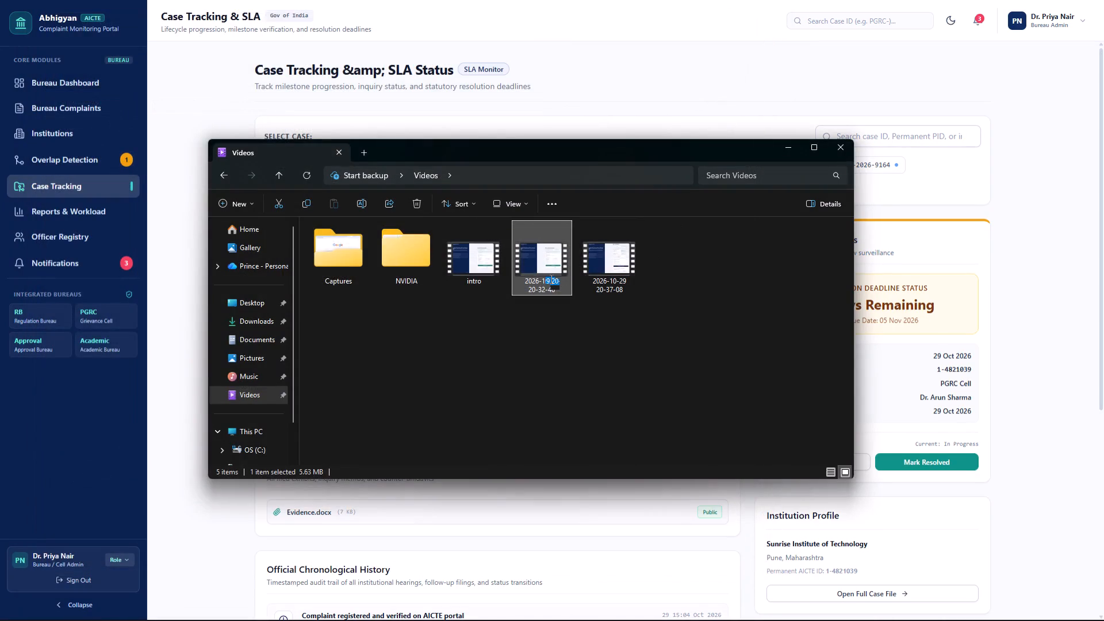
{"action": "key", "text": "F2"}
{"action": "type", "text": "User"}
{"action": "key", "text": "Return"}
{"action": "left_click", "coordinate": [614, 283]}
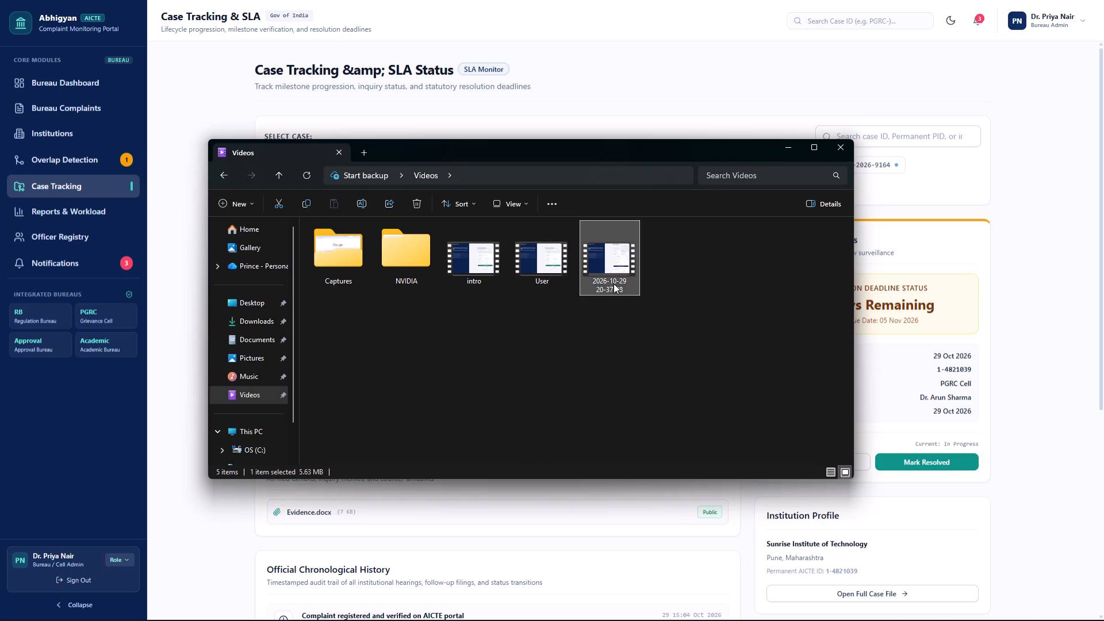
{"action": "key", "text": "F2"}
{"action": "type", "text": "bu"}
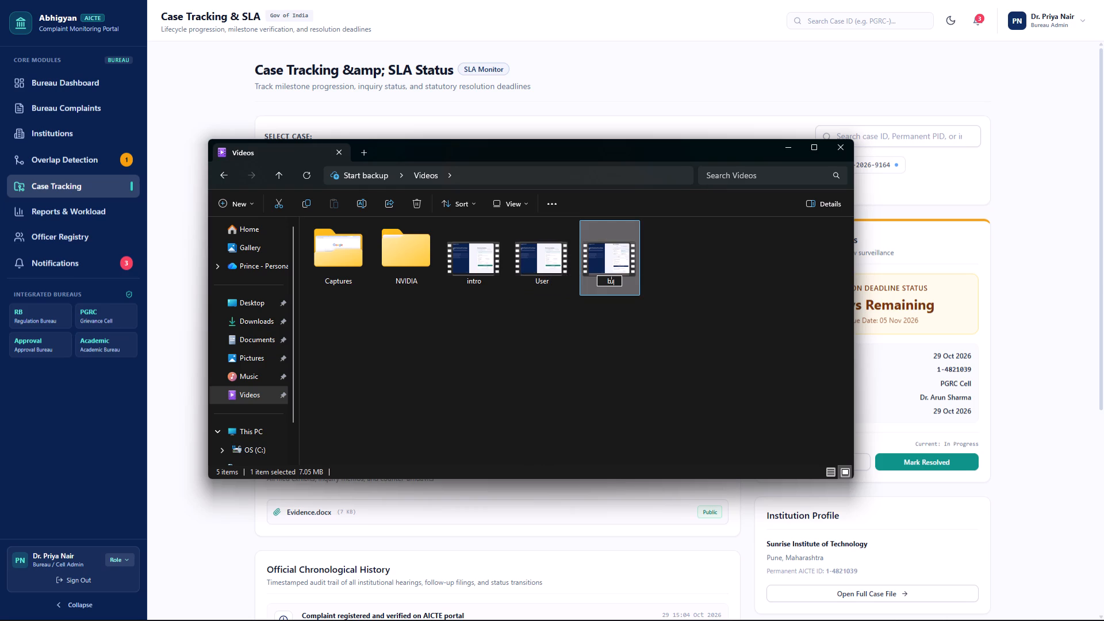
{"action": "type", "text": "ro"}
{"action": "key", "text": "BackSpace"}
{"action": "type", "text": "eo"}
{"action": "left_click", "coordinate": [556, 308]}
{"action": "left_click", "coordinate": [783, 144]}
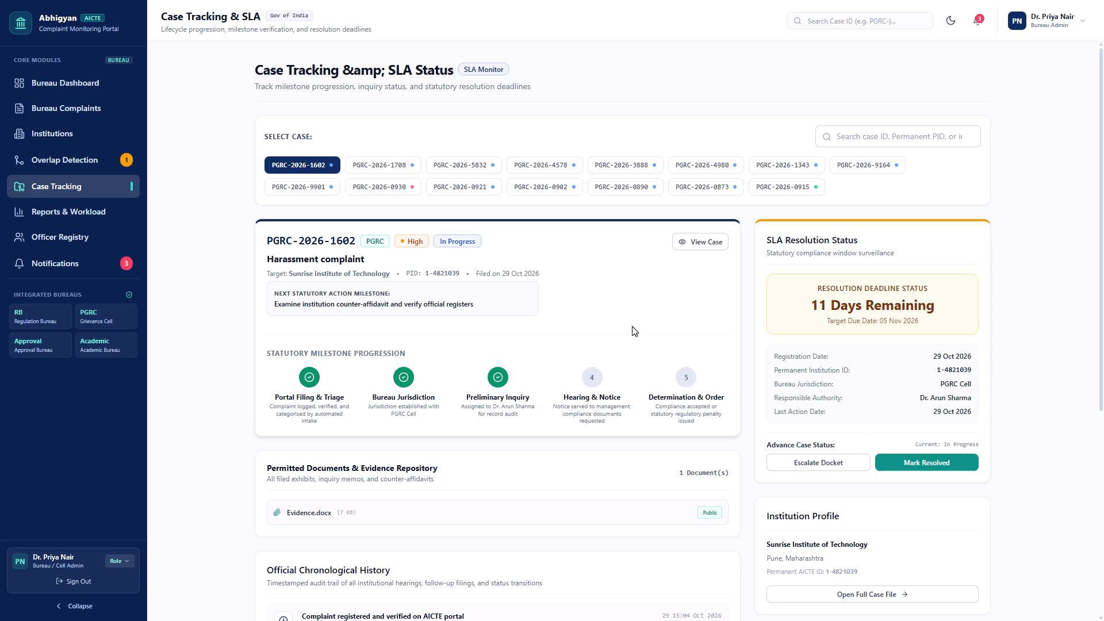
{"action": "left_click", "coordinate": [378, 163]}
{"action": "left_click", "coordinate": [452, 163]}
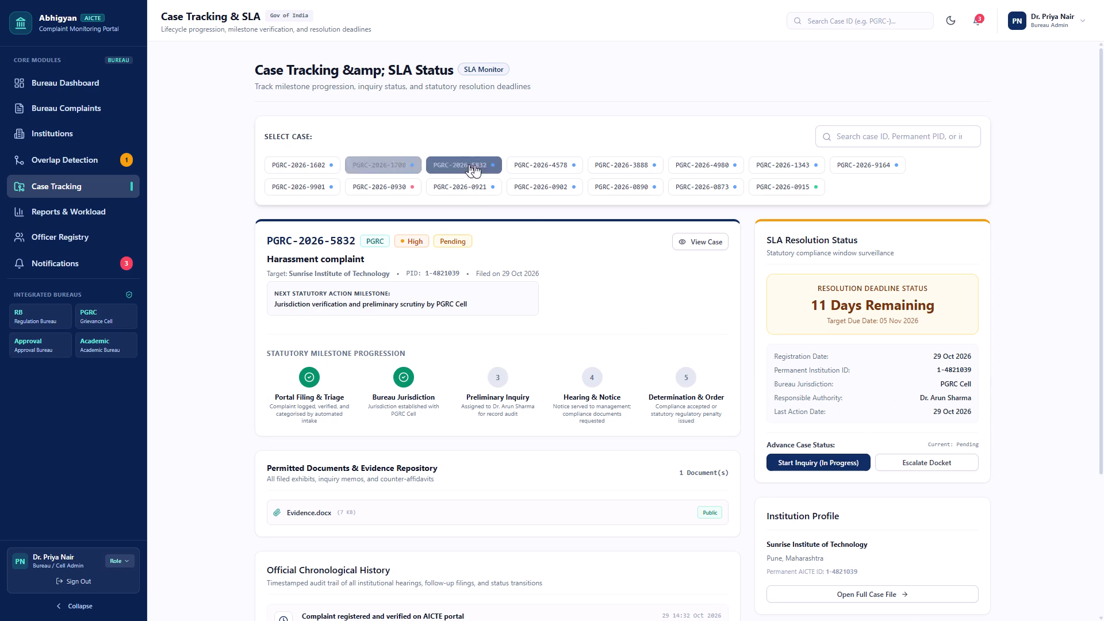
{"action": "left_click", "coordinate": [525, 167]}
{"action": "left_click", "coordinate": [679, 168]}
{"action": "left_click", "coordinate": [626, 172]}
{"action": "left_click", "coordinate": [753, 165]}
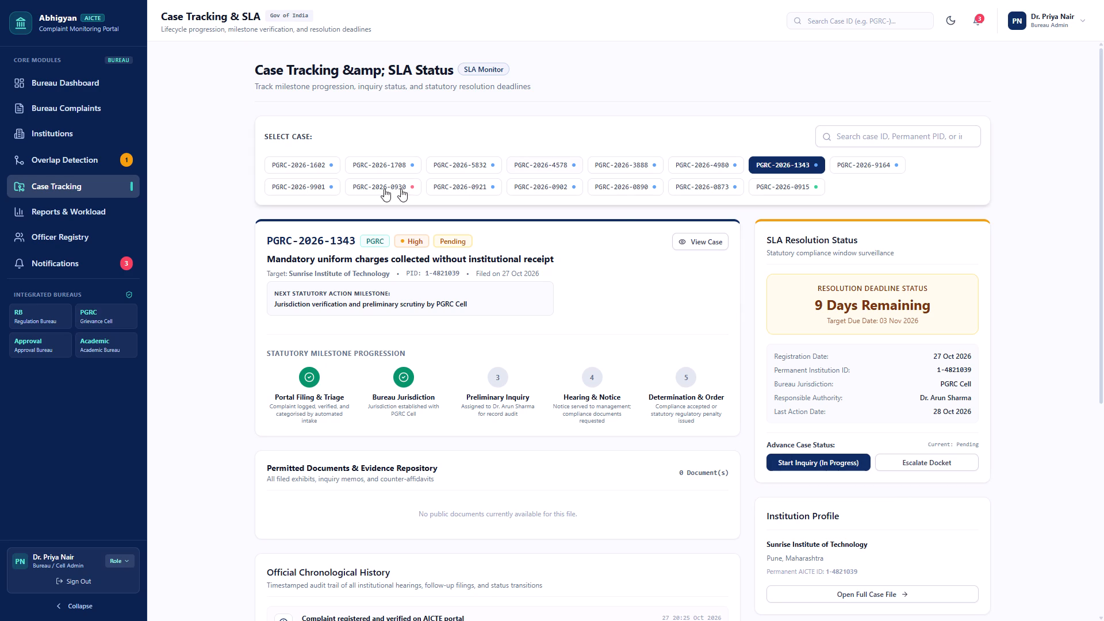
{"action": "left_click", "coordinate": [281, 161]}
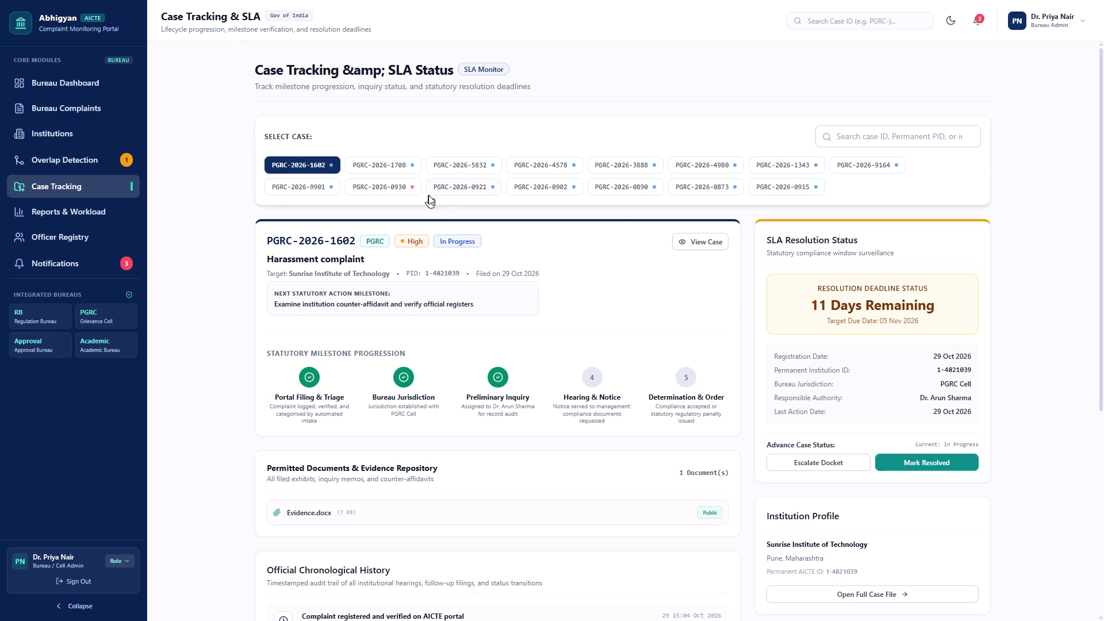
Switch to OBS Studio and start recording a new clip.
{"action": "key", "text": "alt+Tab"}
{"action": "left_click", "coordinate": [630, 291], "text": "alt"}
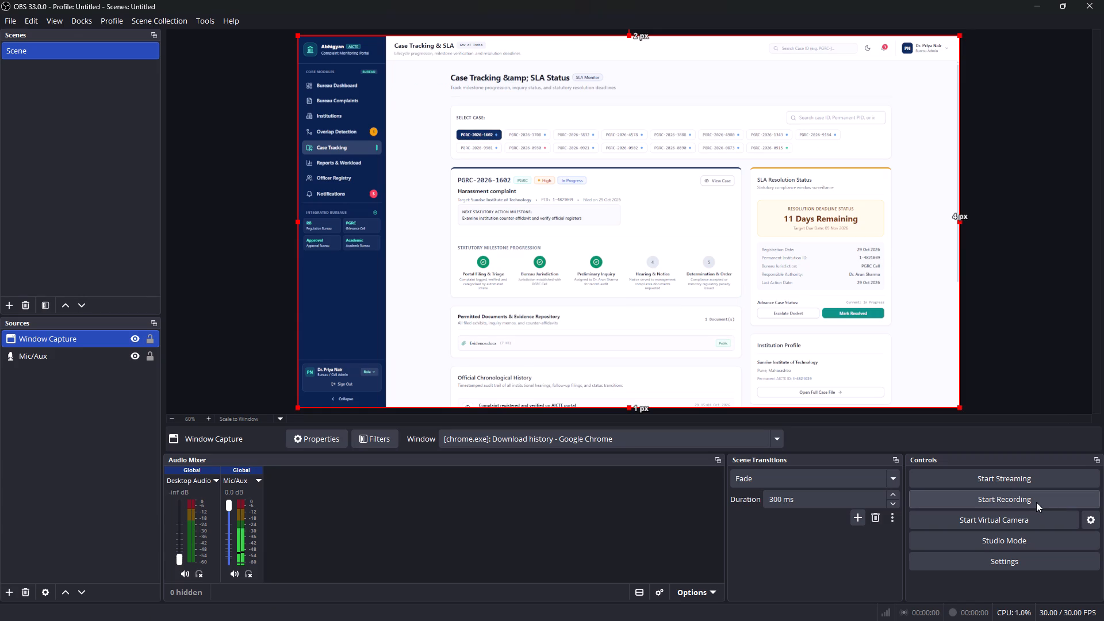
{"action": "left_click", "coordinate": [1036, 502]}
{"action": "key", "text": "alt+Tab"}
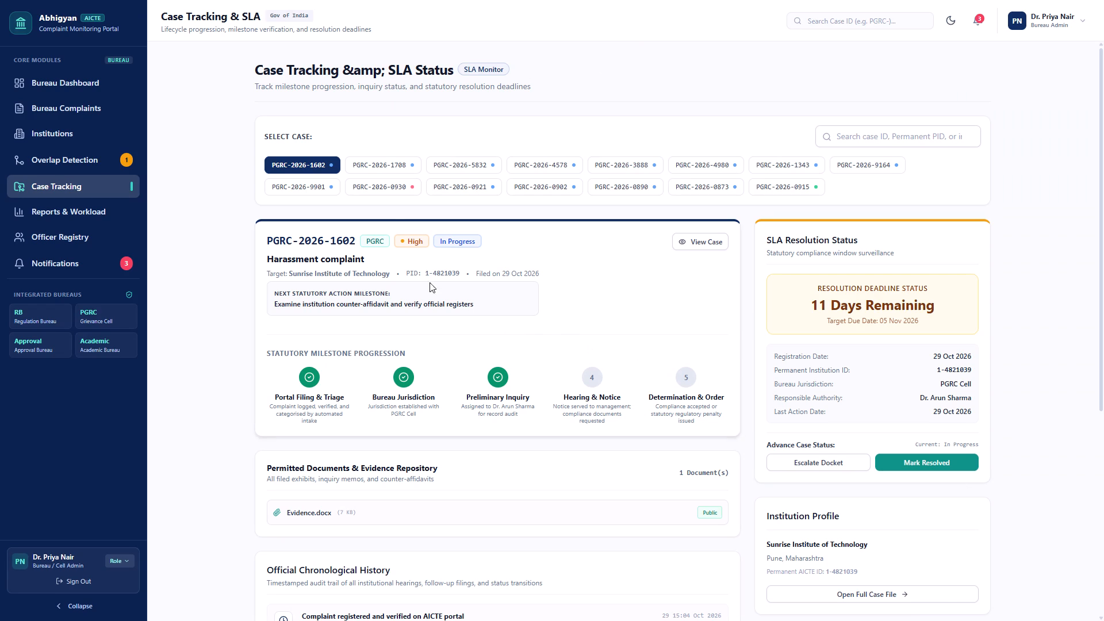
{"action": "left_click", "coordinate": [362, 166]}
{"action": "left_click", "coordinate": [489, 166]}
{"action": "left_click", "coordinate": [567, 168]}
{"action": "left_click", "coordinate": [738, 158]}
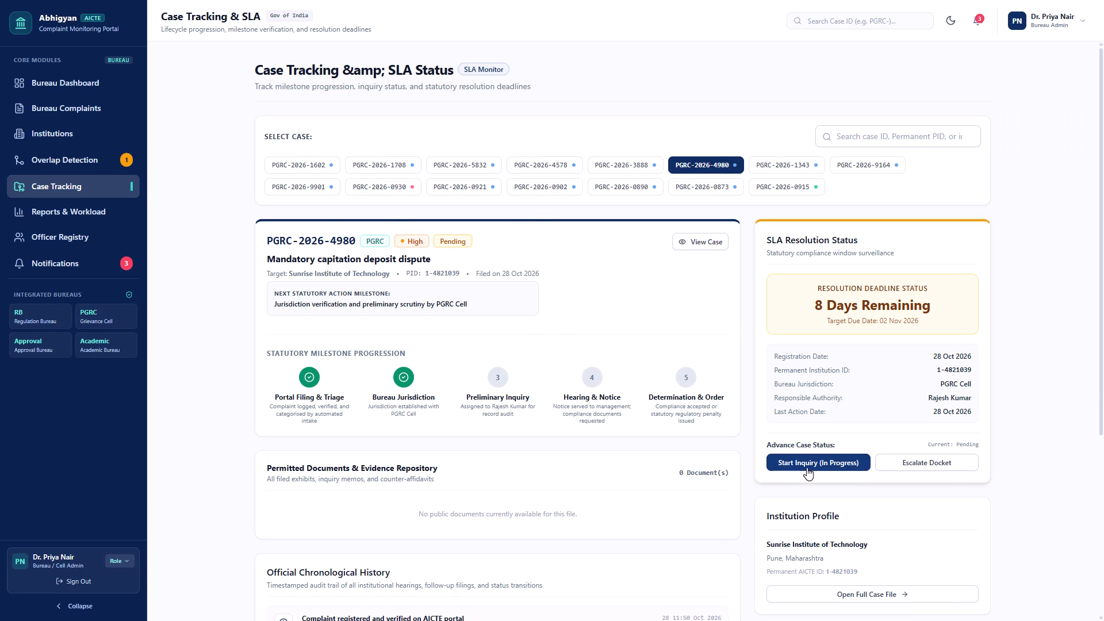
{"action": "left_click", "coordinate": [917, 461]}
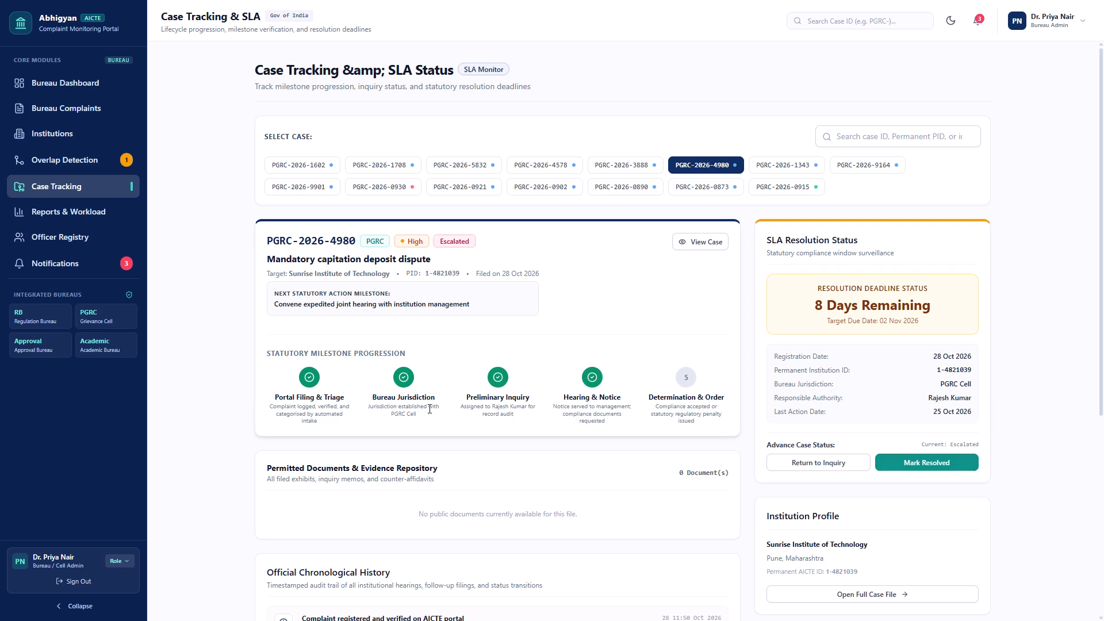
Switch to OBS Studio and stop recording the case tracking clip.
{"action": "key", "text": "alt+Tab"}
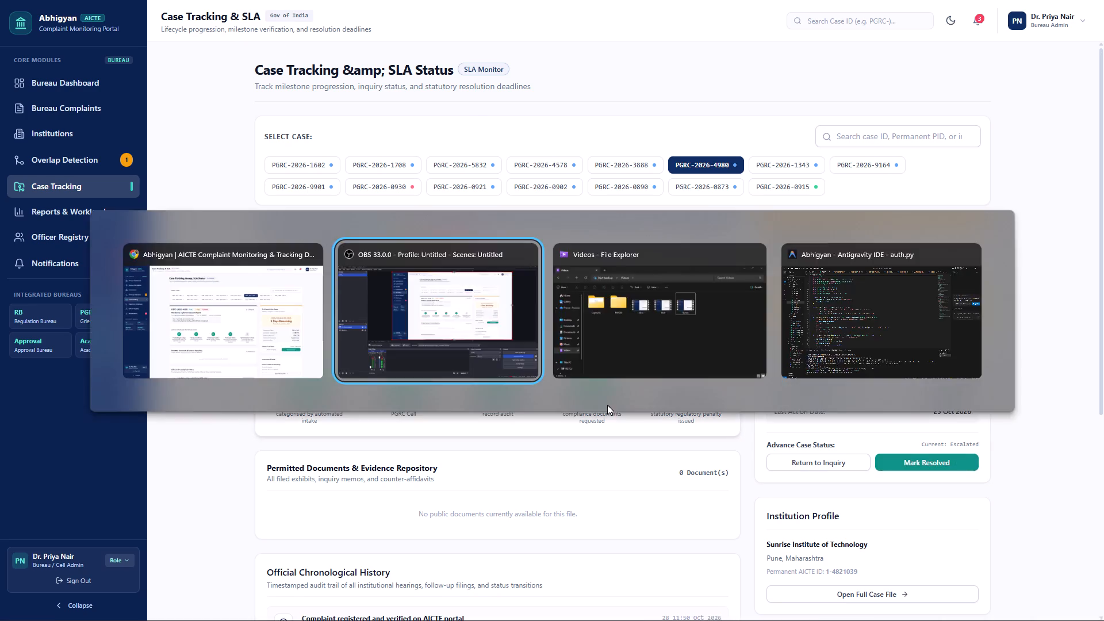
{"action": "left_click", "coordinate": [1018, 493]}
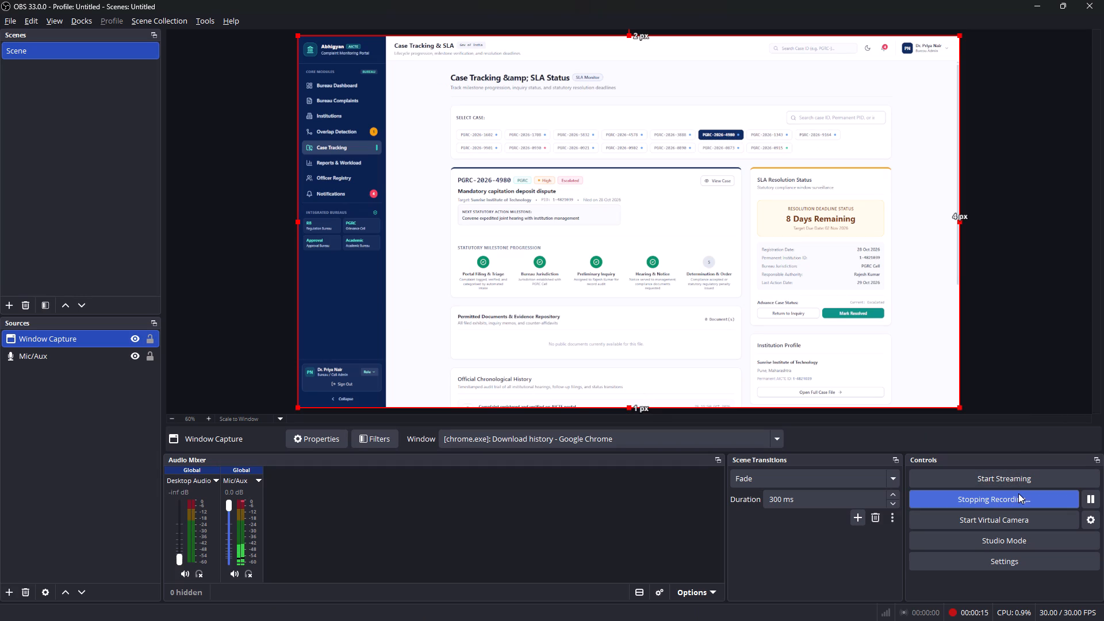
{"action": "key", "text": "alt+Tab"}
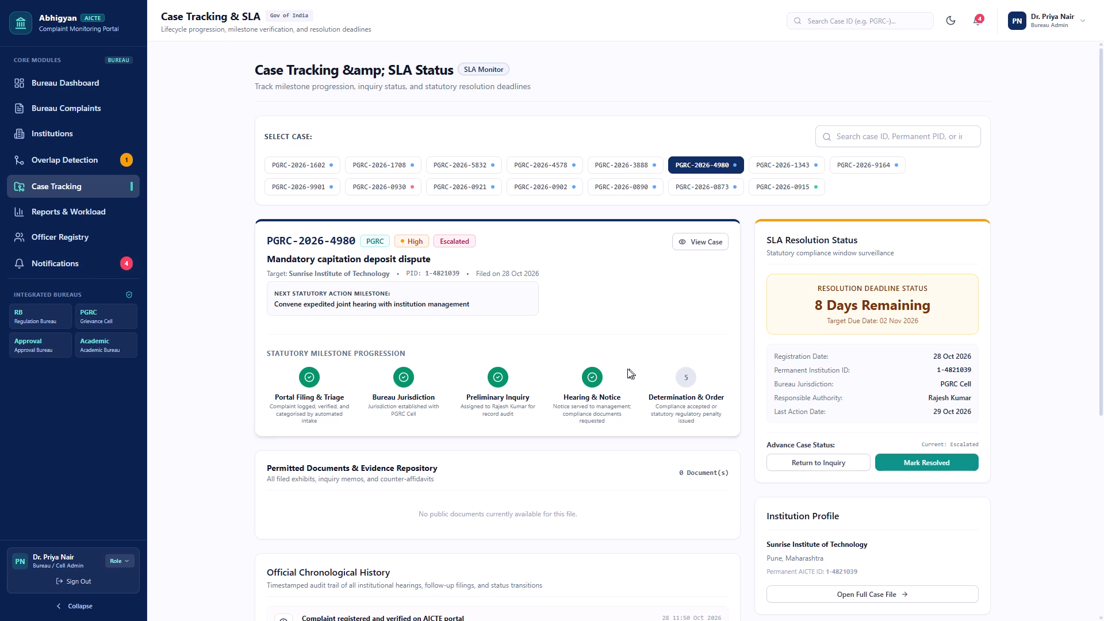
{"action": "key", "text": "alt+Tab"}
{"action": "left_click", "coordinate": [739, 321], "text": "alt"}
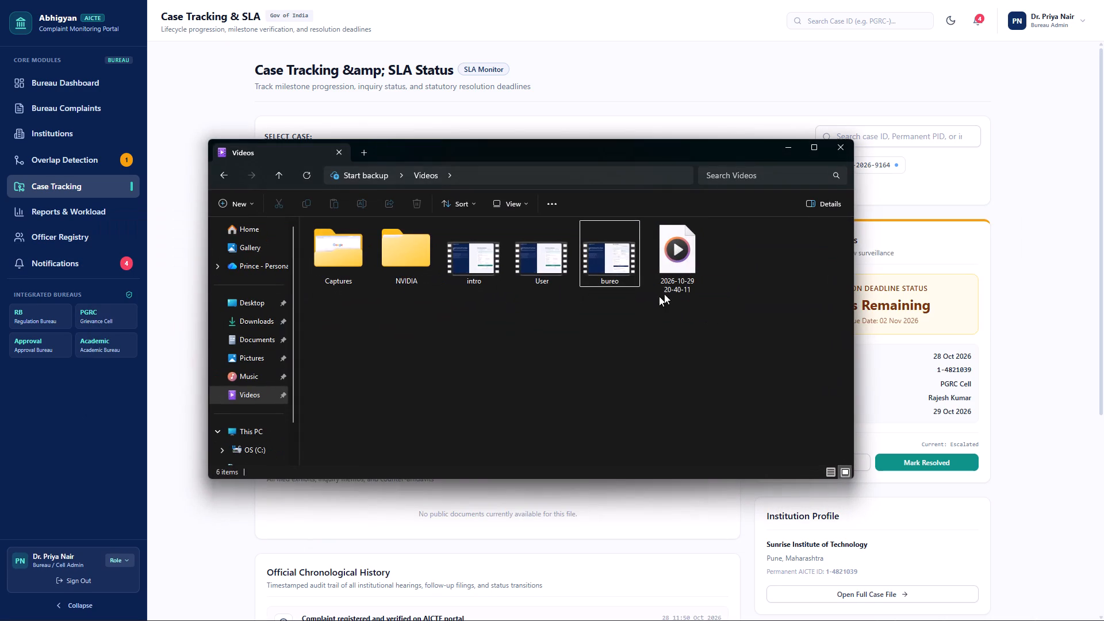
{"action": "left_click", "coordinate": [672, 288]}
{"action": "key", "text": "F2"}
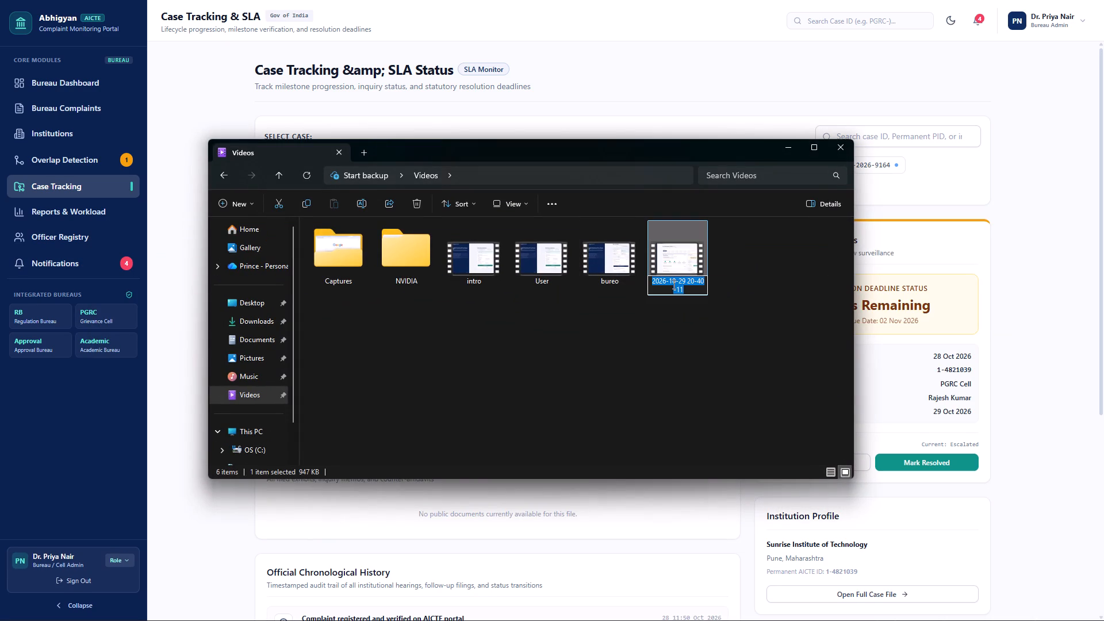
{"action": "type", "text": "case tracking bureo"}
{"action": "key", "text": "Return"}
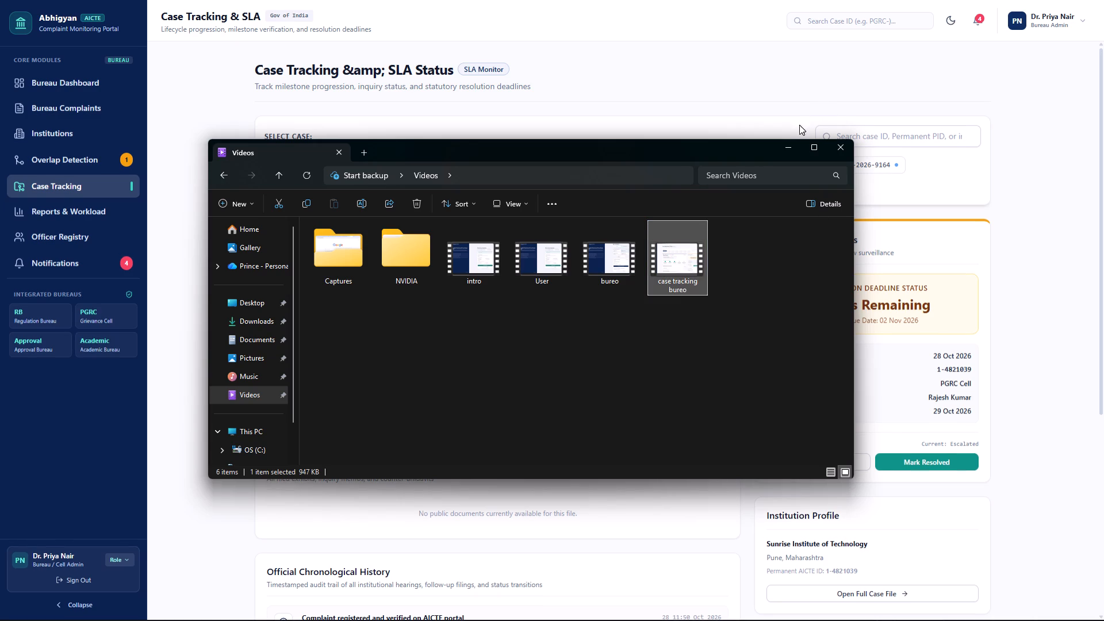
{"action": "left_click", "coordinate": [787, 141]}
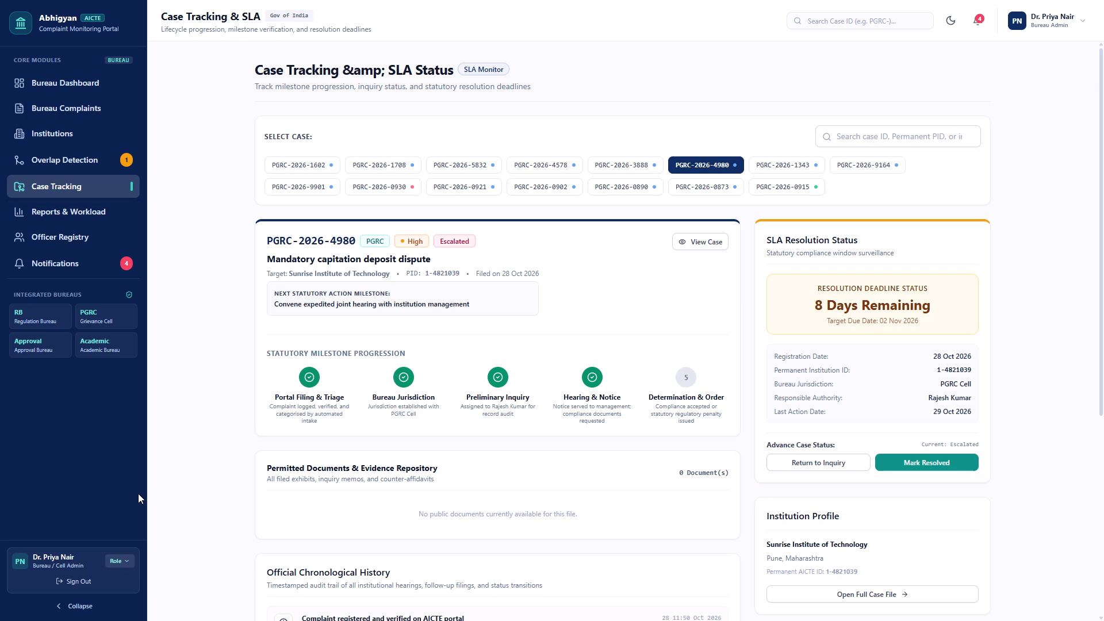
Sign out of the Bureau / Cell Admin account in the portal.
{"action": "left_click", "coordinate": [54, 584]}
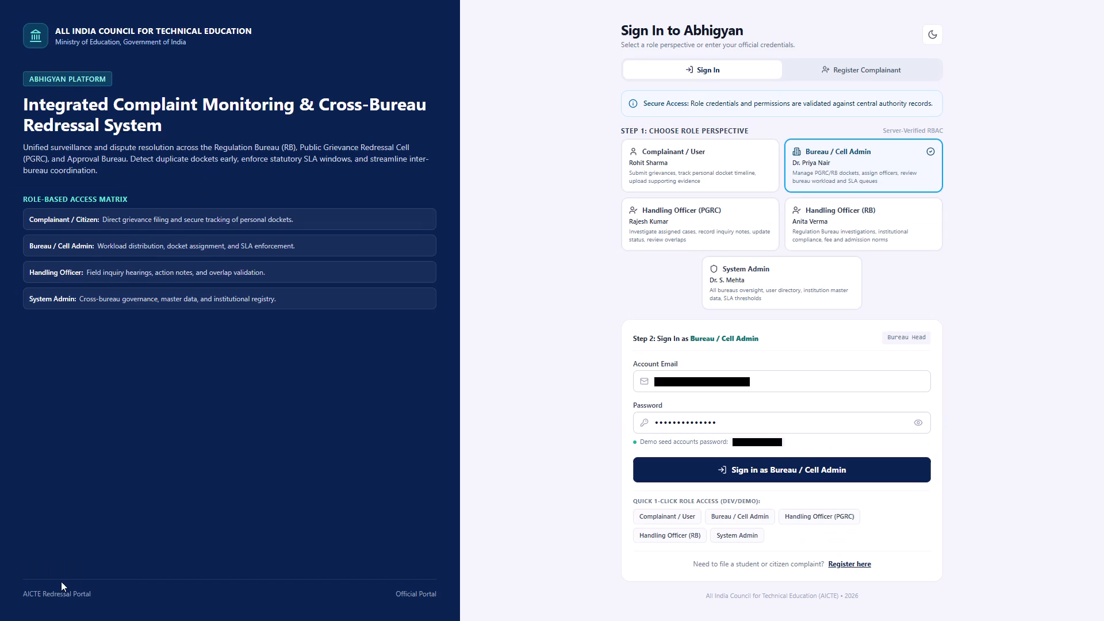
Sign in to the portal as Handling Officer (PGRC).
{"action": "left_click", "coordinate": [678, 227]}
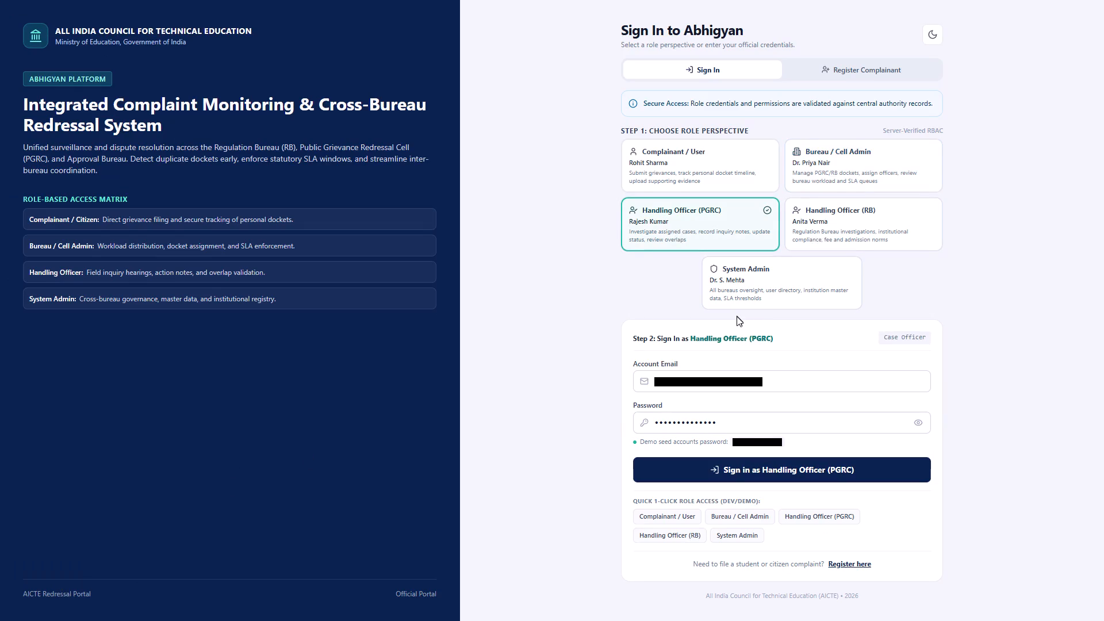
{"action": "left_click", "coordinate": [727, 464]}
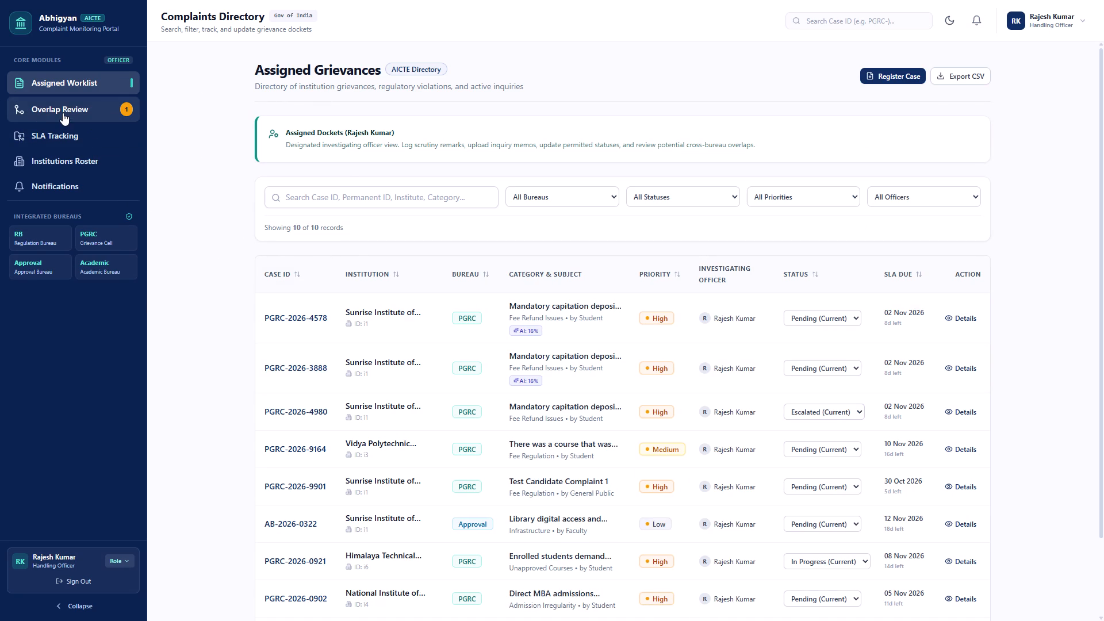
Preview the PGRC officer's Assigned Worklist, Overlap Review, SLA Tracking and Institutions Roster pages, and sign out.
{"action": "scroll", "coordinate": [315, 267], "scroll_direction": "down", "scroll_amount": 3}
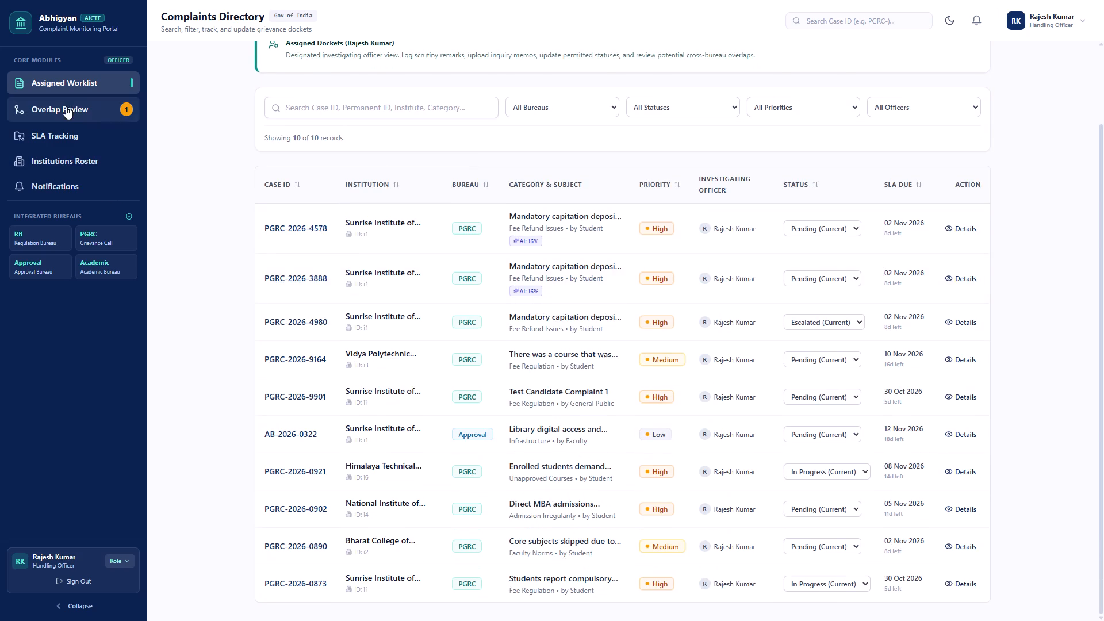
{"action": "left_click", "coordinate": [66, 102]}
{"action": "scroll", "coordinate": [597, 232], "scroll_direction": "down", "scroll_amount": 5}
{"action": "scroll", "coordinate": [451, 296], "scroll_direction": "up", "scroll_amount": 2}
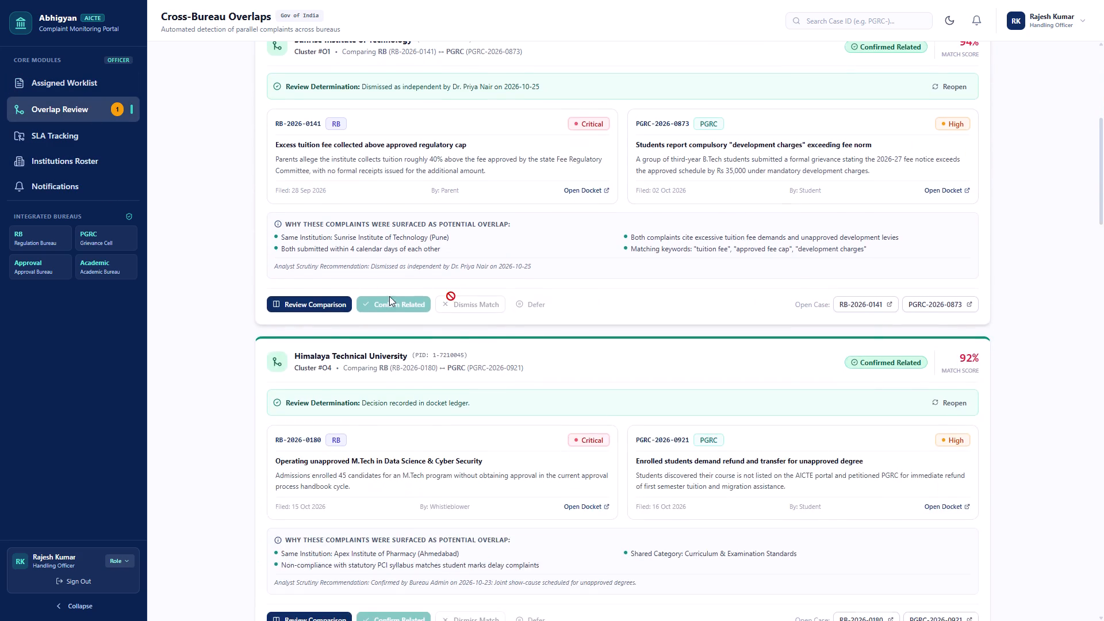
{"action": "scroll", "coordinate": [389, 296], "scroll_direction": "up", "scroll_amount": 3}
{"action": "scroll", "coordinate": [75, 164], "scroll_direction": "up", "scroll_amount": 4}
{"action": "scroll", "coordinate": [766, 206], "scroll_direction": "up", "scroll_amount": 3}
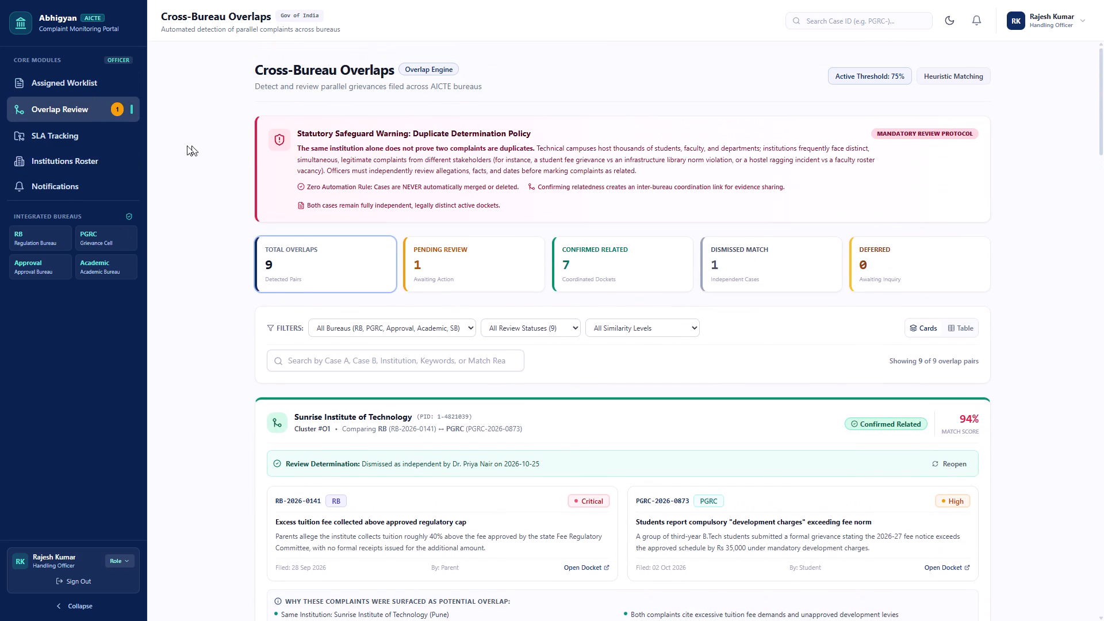
{"action": "left_click", "coordinate": [112, 133]}
{"action": "left_click", "coordinate": [106, 118]}
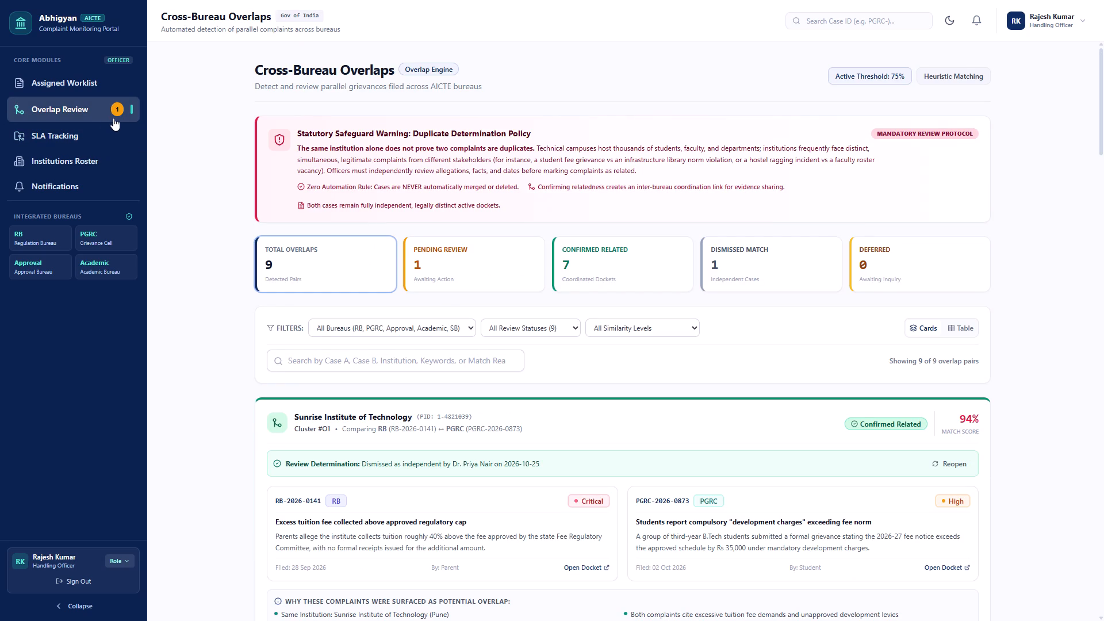
{"action": "left_click", "coordinate": [106, 129]}
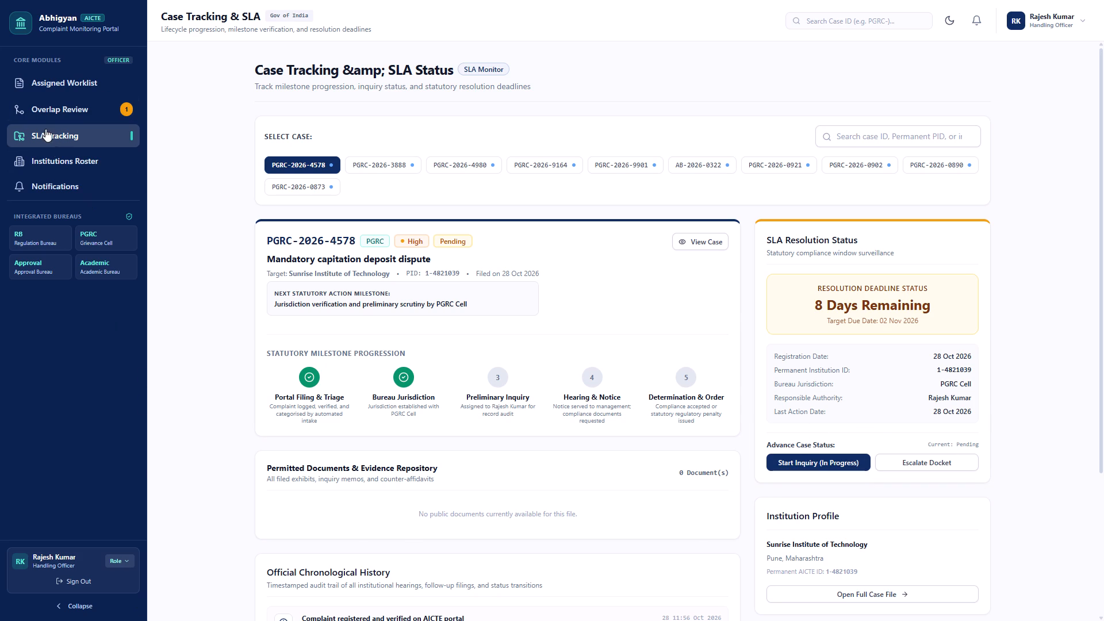
{"action": "left_click", "coordinate": [67, 157]}
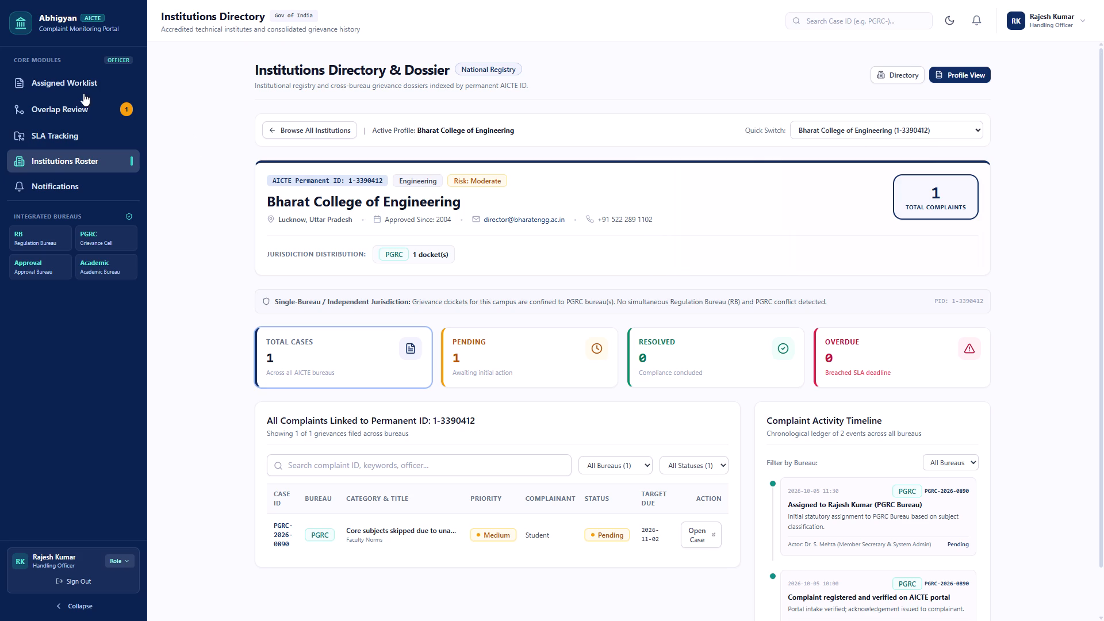
{"action": "left_click", "coordinate": [51, 582]}
Switch to OBS Studio and start recording the Handling Officer (PGRC) clip.
{"action": "key", "text": "alt+Tab"}
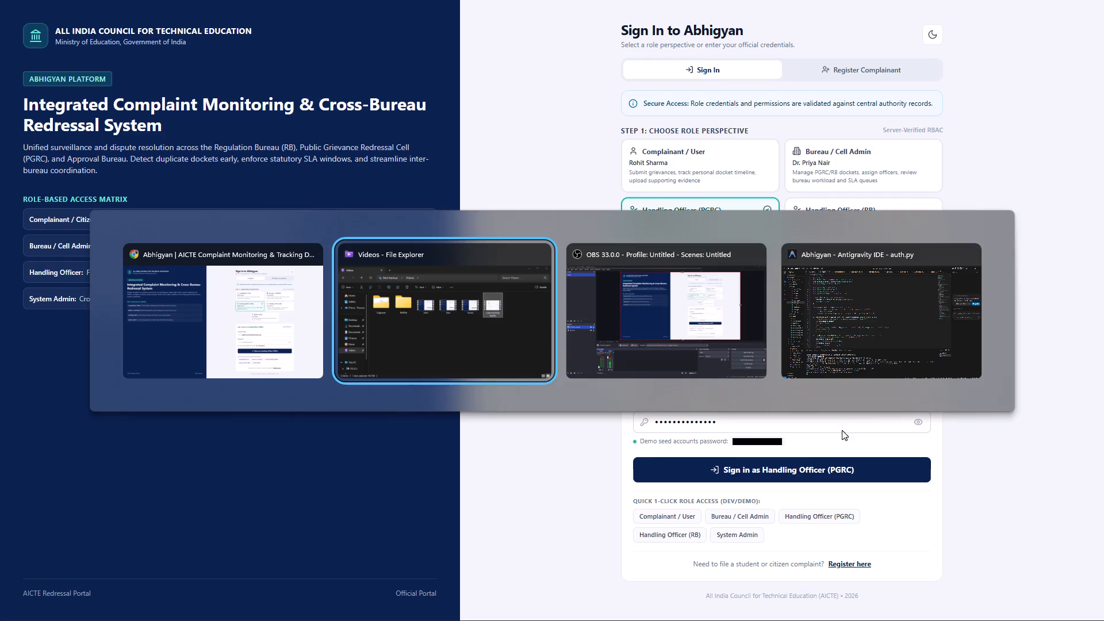
{"action": "left_click", "coordinate": [695, 337], "text": "alt"}
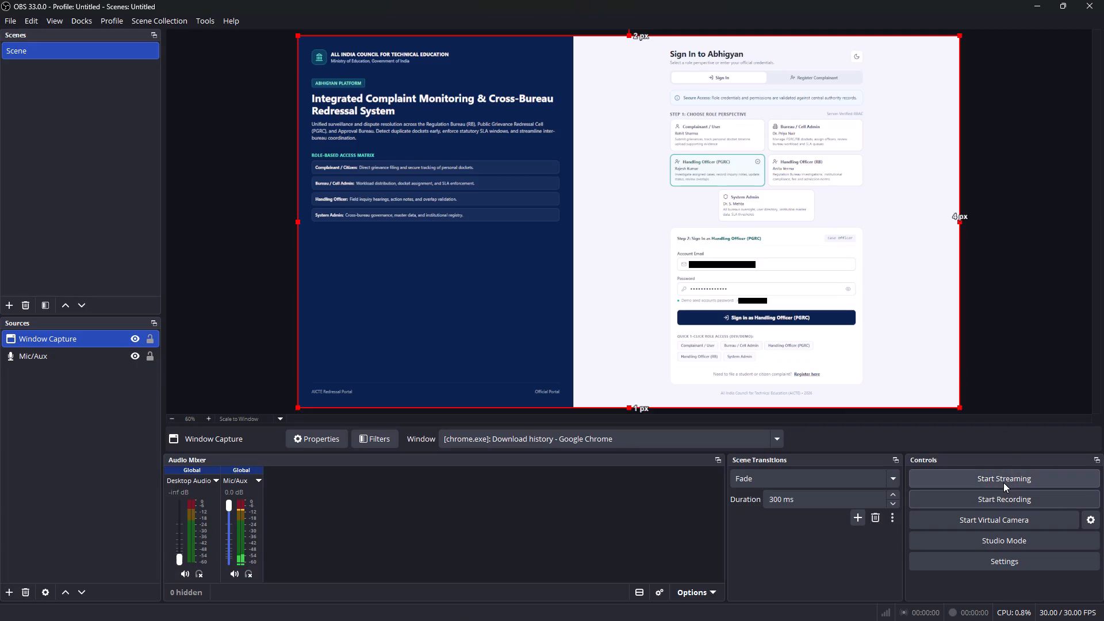
{"action": "left_click", "coordinate": [1015, 497]}
Switch back to the portal in Chrome and sign in as Handling Officer (PGRC).
{"action": "key", "text": "alt+Tab"}
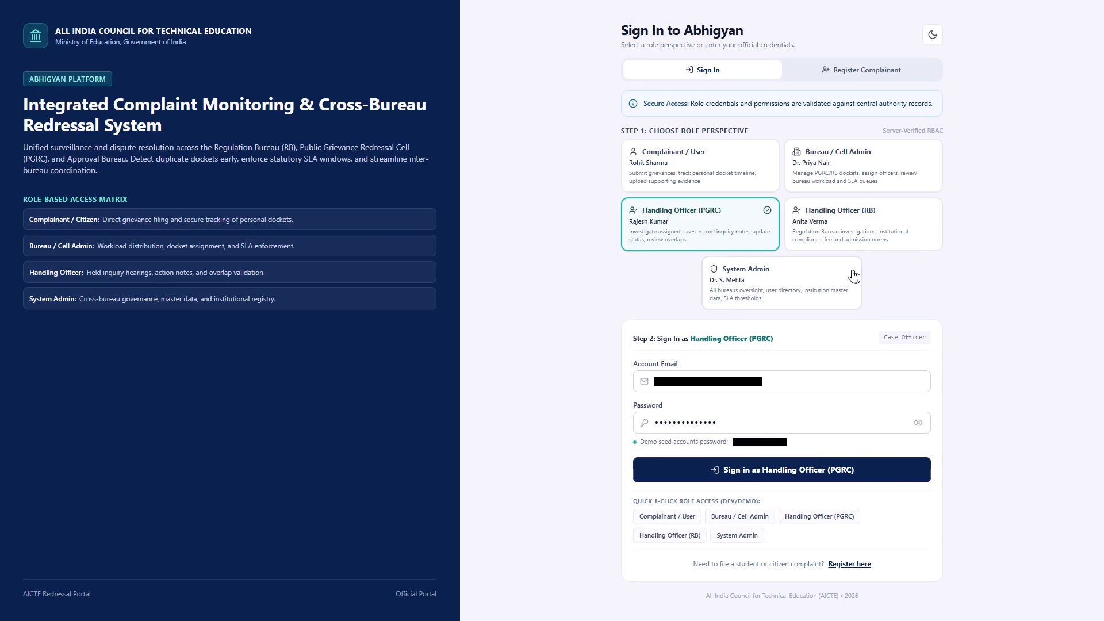
{"action": "left_click", "coordinate": [793, 476]}
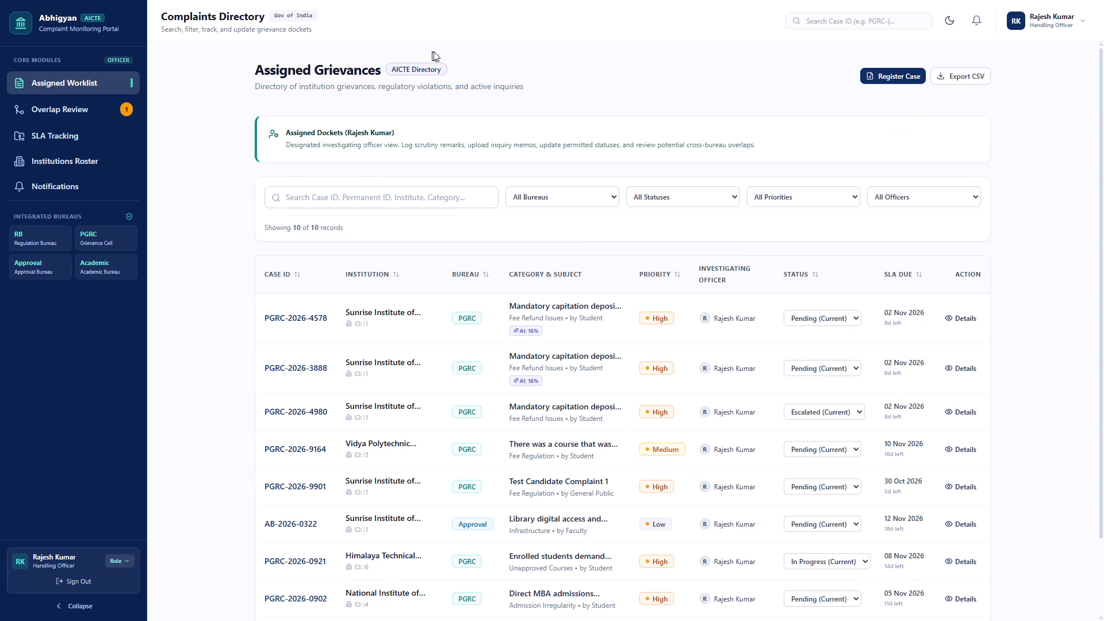
Show the PGRC officer's assigned grievances and the cross-bureau overlap cards for the recording.
{"action": "scroll", "coordinate": [620, 306], "scroll_direction": "down", "scroll_amount": 4}
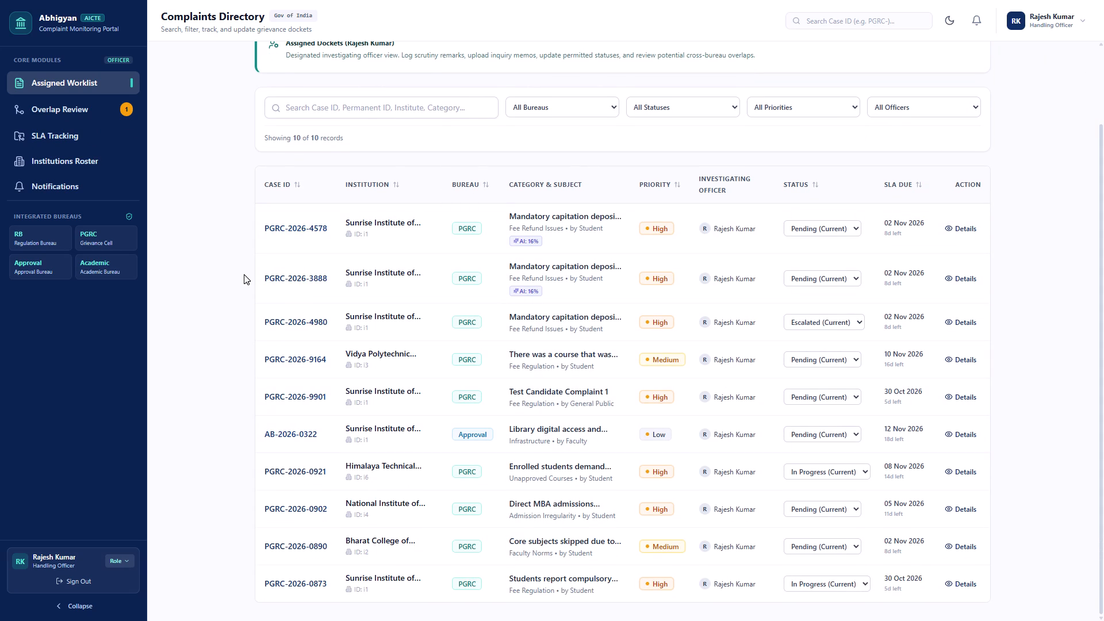
{"action": "left_click", "coordinate": [102, 112]}
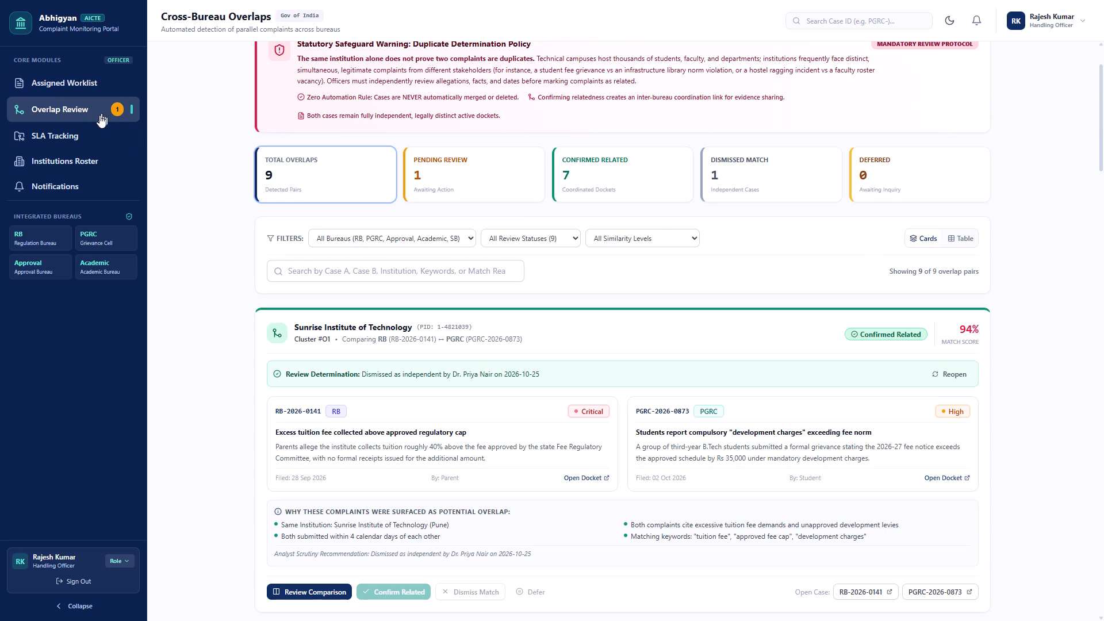
{"action": "scroll", "coordinate": [711, 223], "scroll_direction": "down", "scroll_amount": 4}
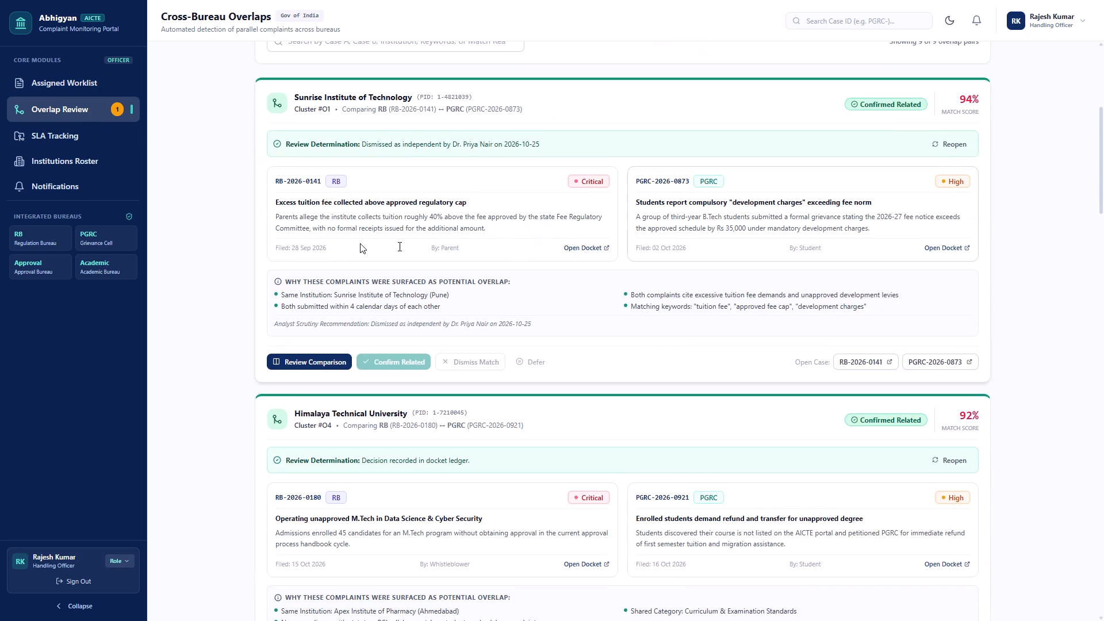
{"action": "scroll", "coordinate": [352, 243], "scroll_direction": "up", "scroll_amount": 5}
{"action": "scroll", "coordinate": [651, 284], "scroll_direction": "down", "scroll_amount": 3}
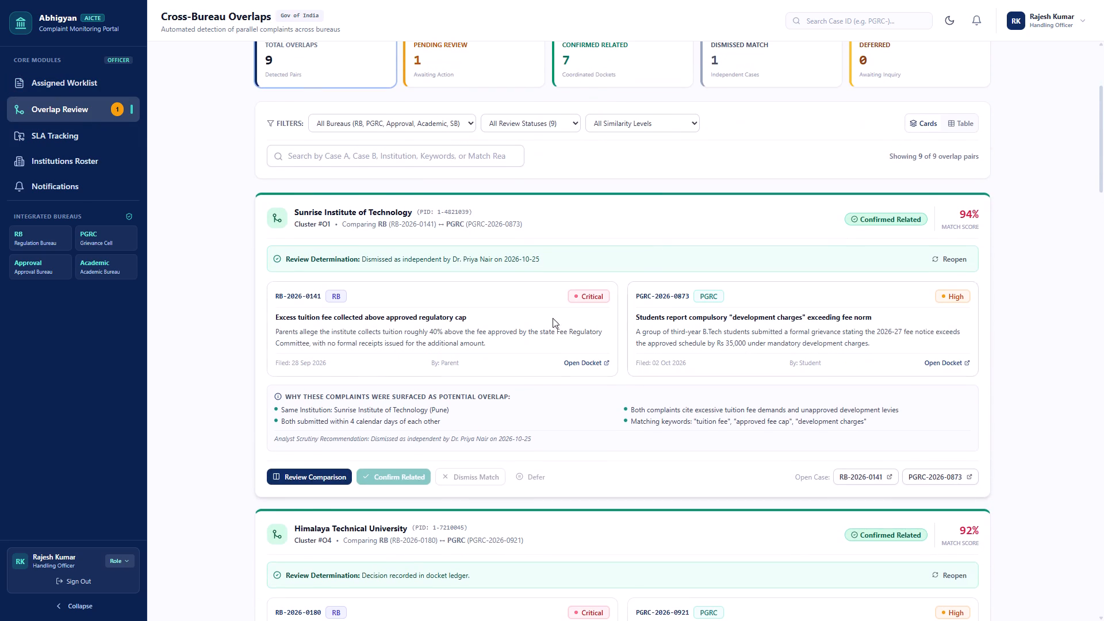
{"action": "left_click", "coordinate": [37, 132]}
{"action": "scroll", "coordinate": [363, 159], "scroll_direction": "up", "scroll_amount": 5}
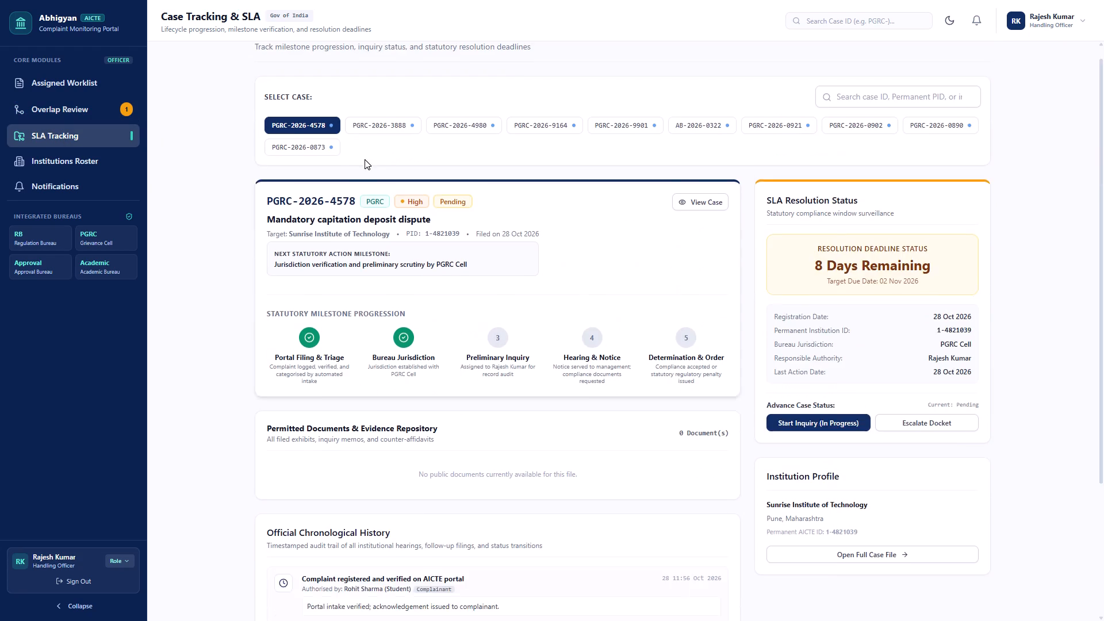
{"action": "left_click", "coordinate": [393, 165]}
{"action": "left_click", "coordinate": [542, 166]}
{"action": "scroll", "coordinate": [735, 241], "scroll_direction": "down", "scroll_amount": 2}
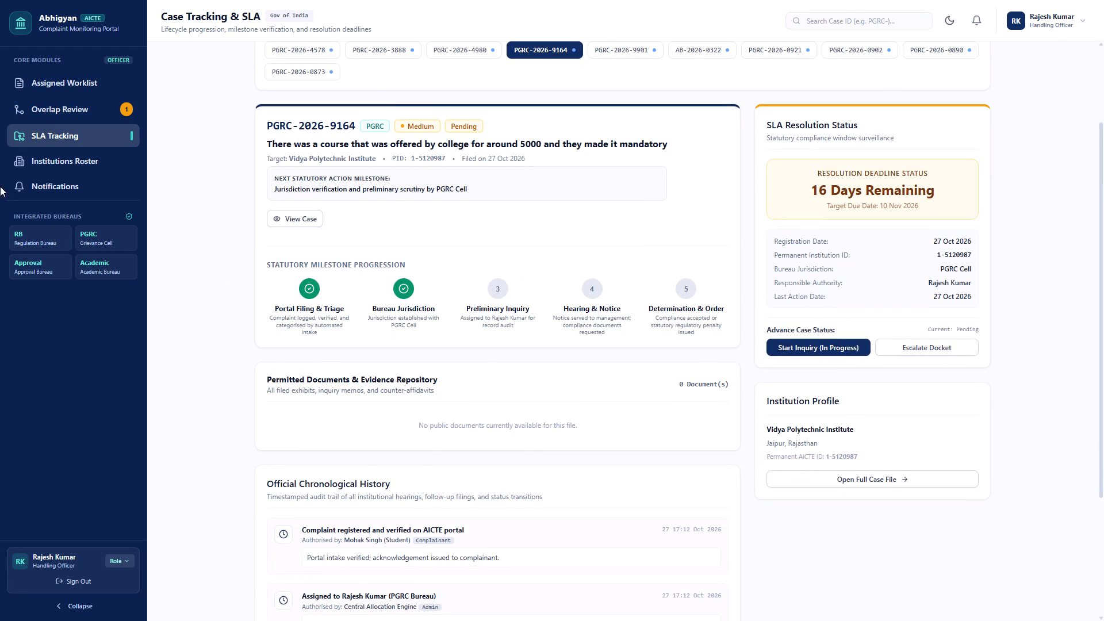
Show the Institutions Roster and the Notifications page of the PGRC officer.
{"action": "left_click", "coordinate": [46, 167]}
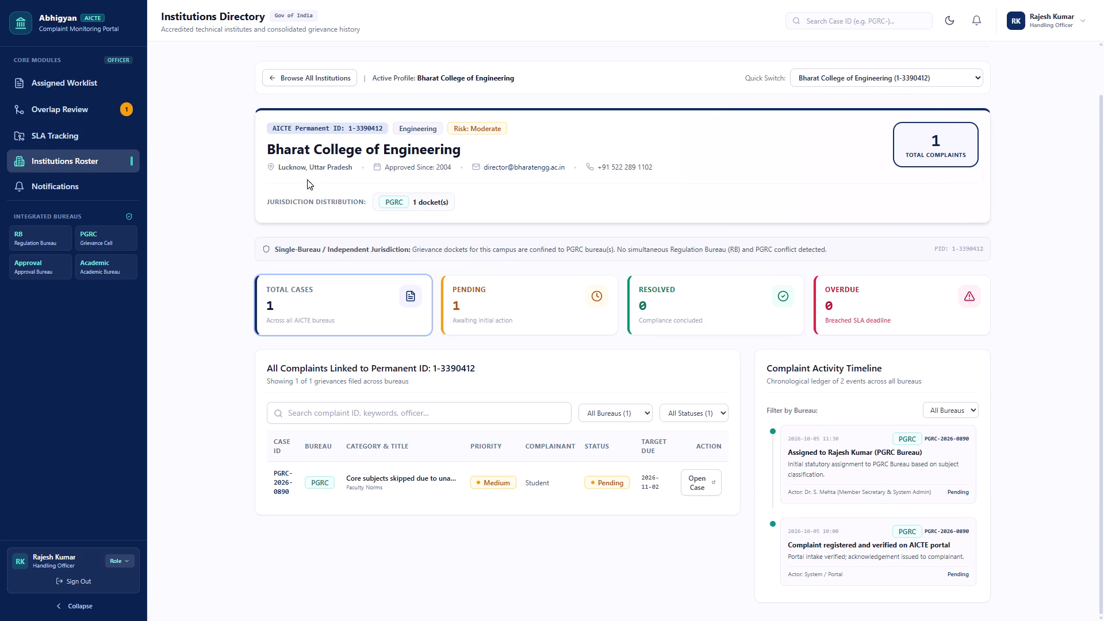
{"action": "left_click", "coordinate": [121, 188]}
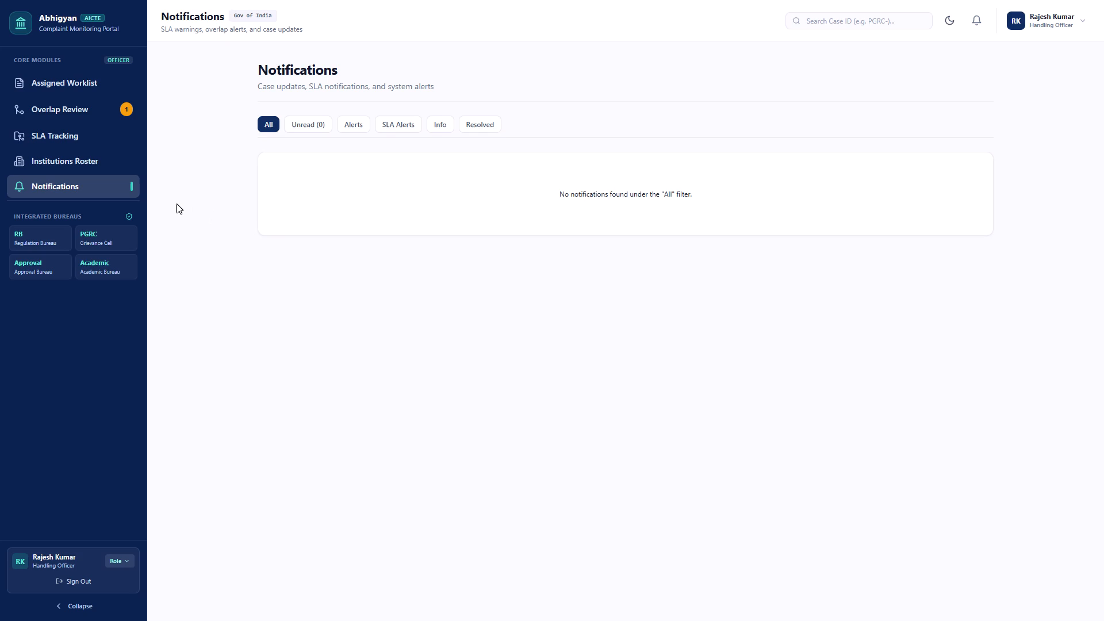
Switch to OBS Studio and stop recording the Handling Officer (PGRC) clip.
{"action": "key", "text": "alt+Tab"}
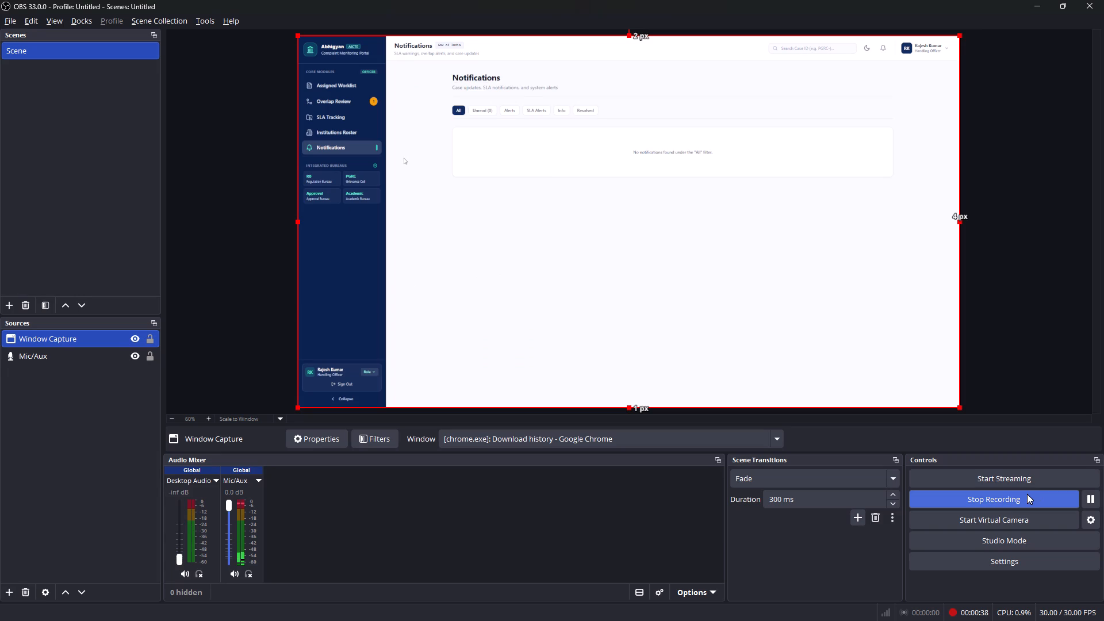
{"action": "left_click", "coordinate": [1027, 494]}
In Chrome, sign out of the PGRC officer account and choose the Handling Officer (RB) role perspective.
{"action": "key", "text": "alt+Tab"}
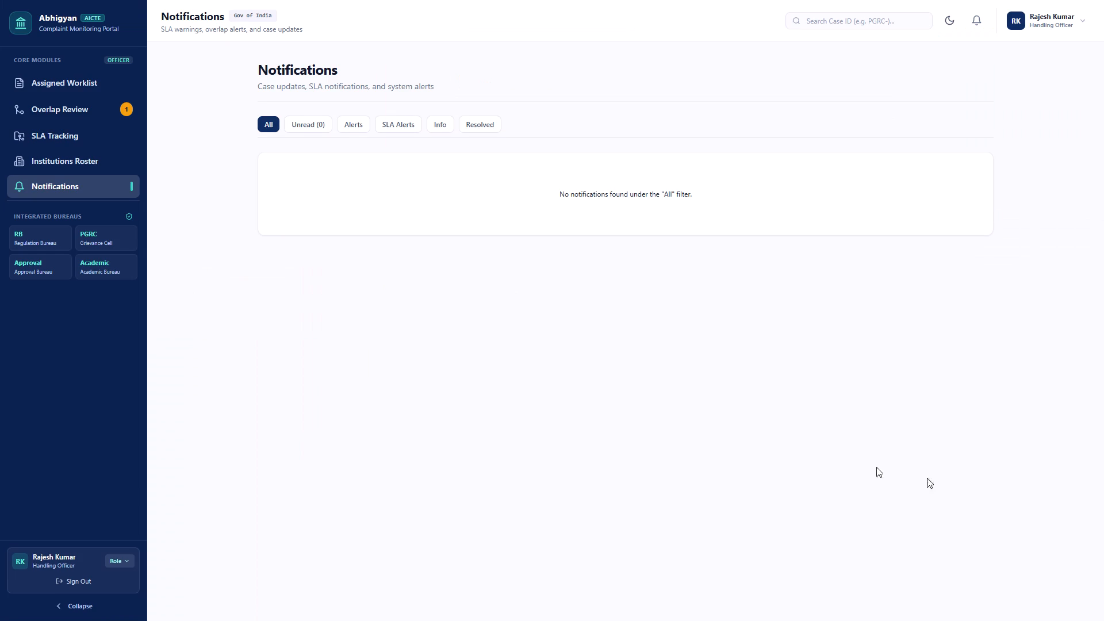
{"action": "left_click", "coordinate": [95, 582]}
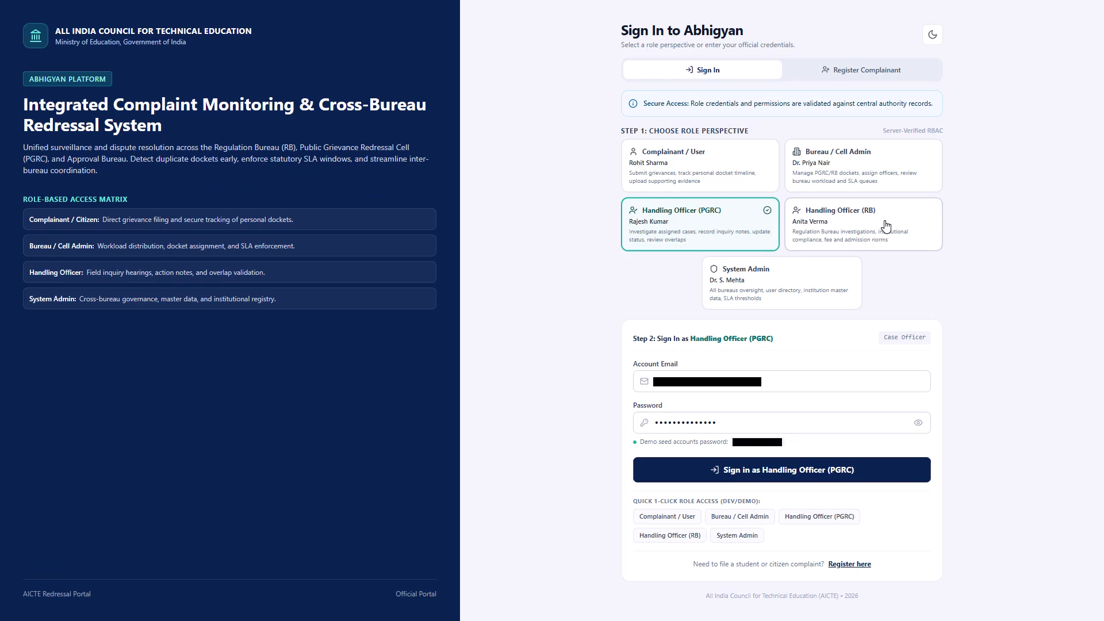
{"action": "left_click", "coordinate": [884, 220]}
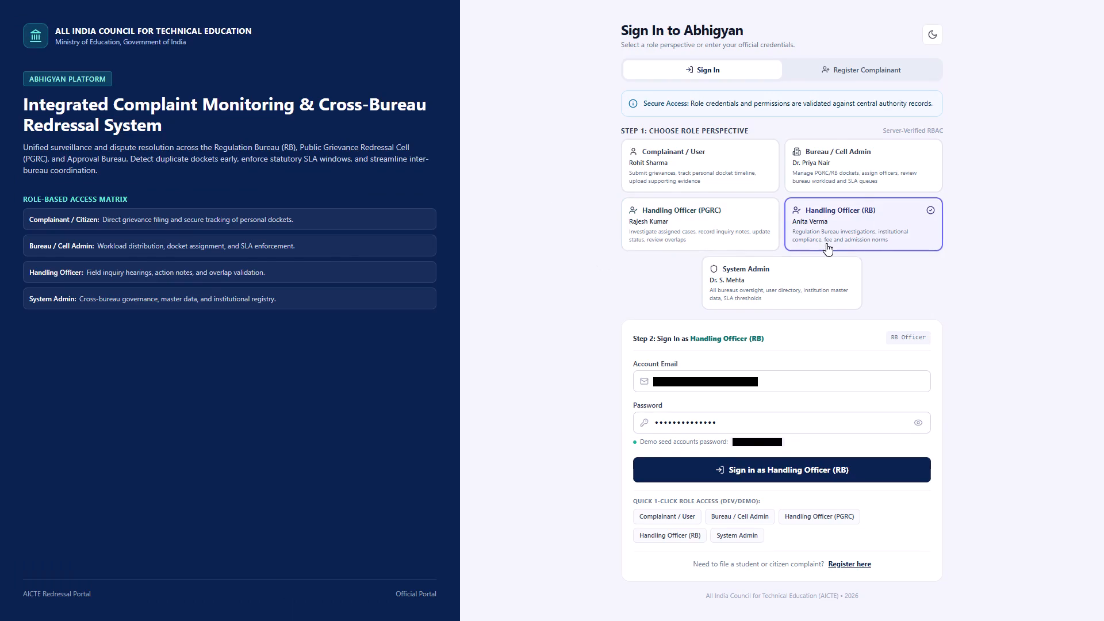
Switch to OBS Studio and start recording the Handling Officer (RB) clip.
{"action": "key", "text": "alt+Tab"}
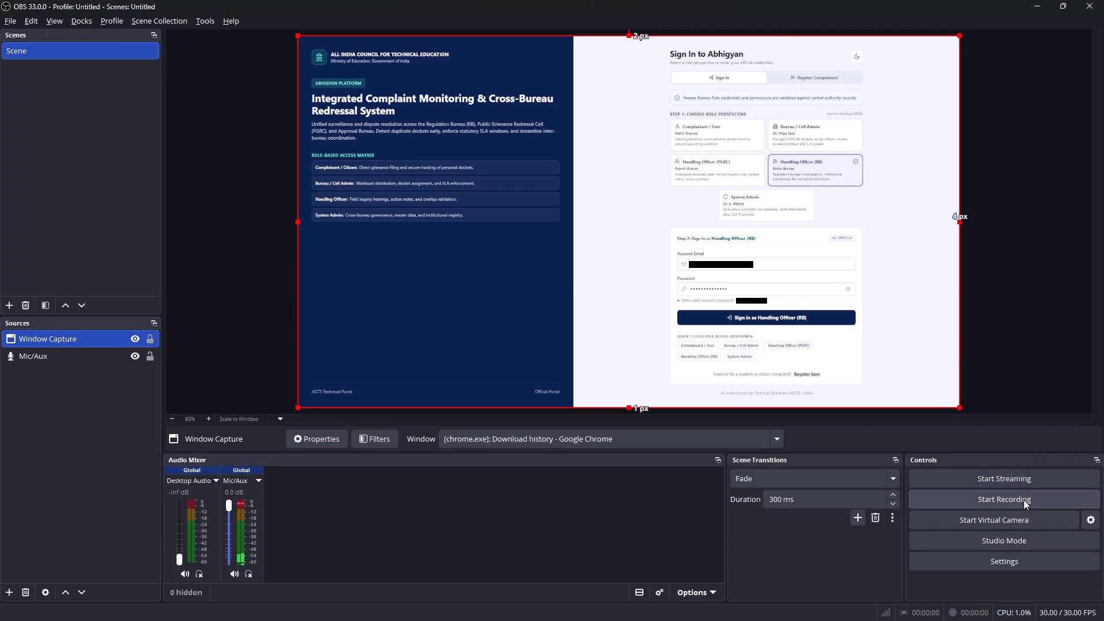
{"action": "left_click", "coordinate": [1023, 500]}
Switch back to the portal in Chrome and sign in as Handling Officer (RB).
{"action": "key", "text": "alt+Tab"}
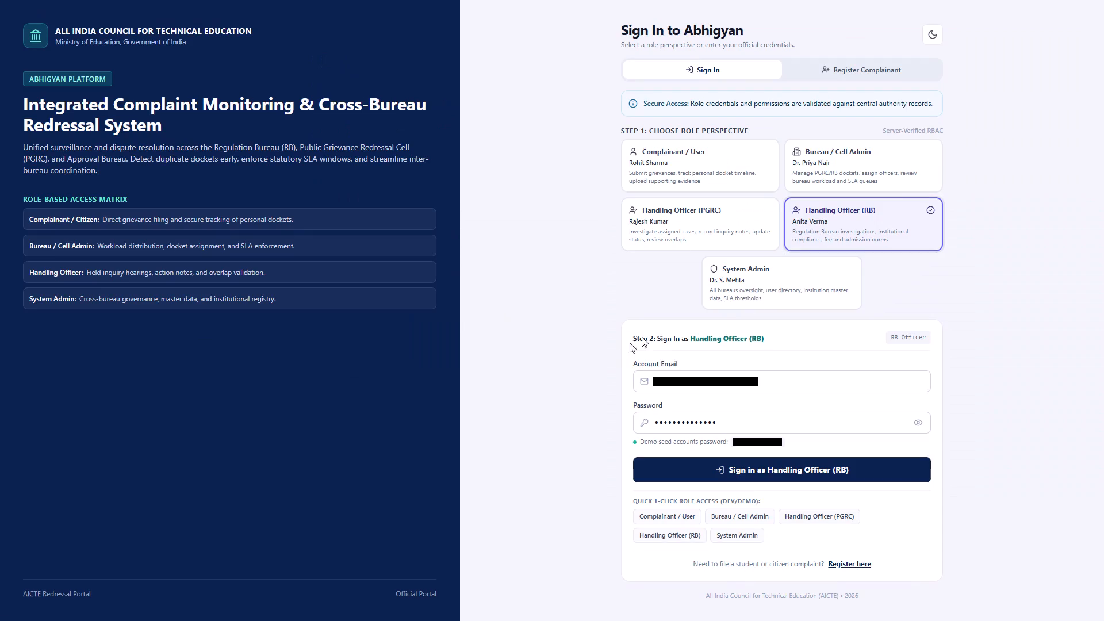
{"action": "left_click", "coordinate": [784, 472]}
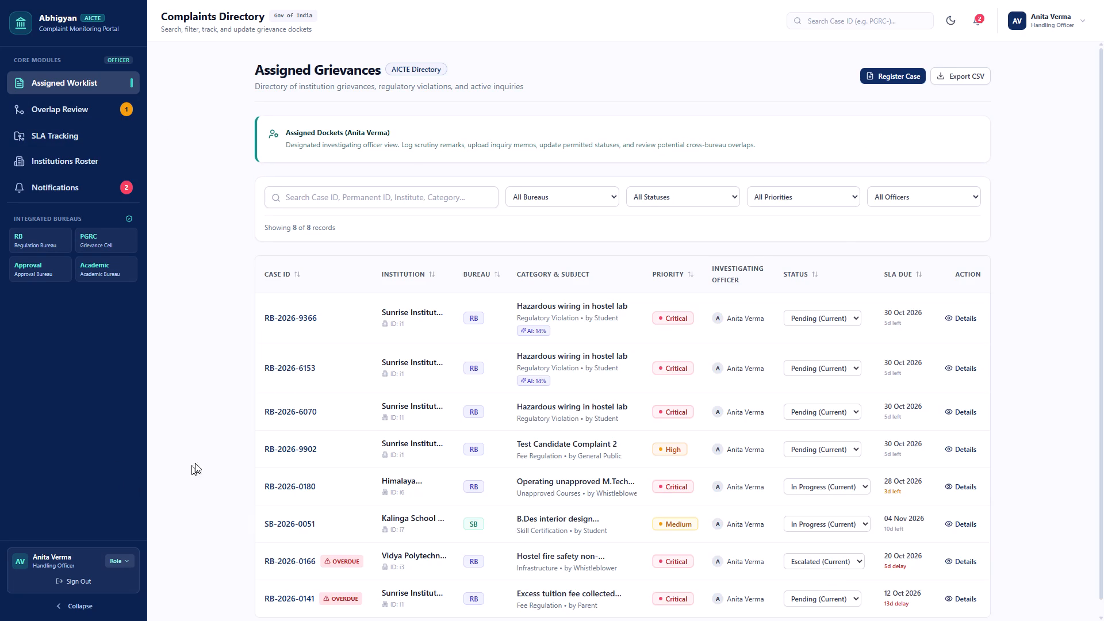
Show the RB officer's Overlap Review, SLA Tracking, Institutions Roster and Notifications pages for the recording.
{"action": "left_click", "coordinate": [106, 107]}
{"action": "left_click", "coordinate": [114, 131]}
{"action": "left_click", "coordinate": [108, 145]}
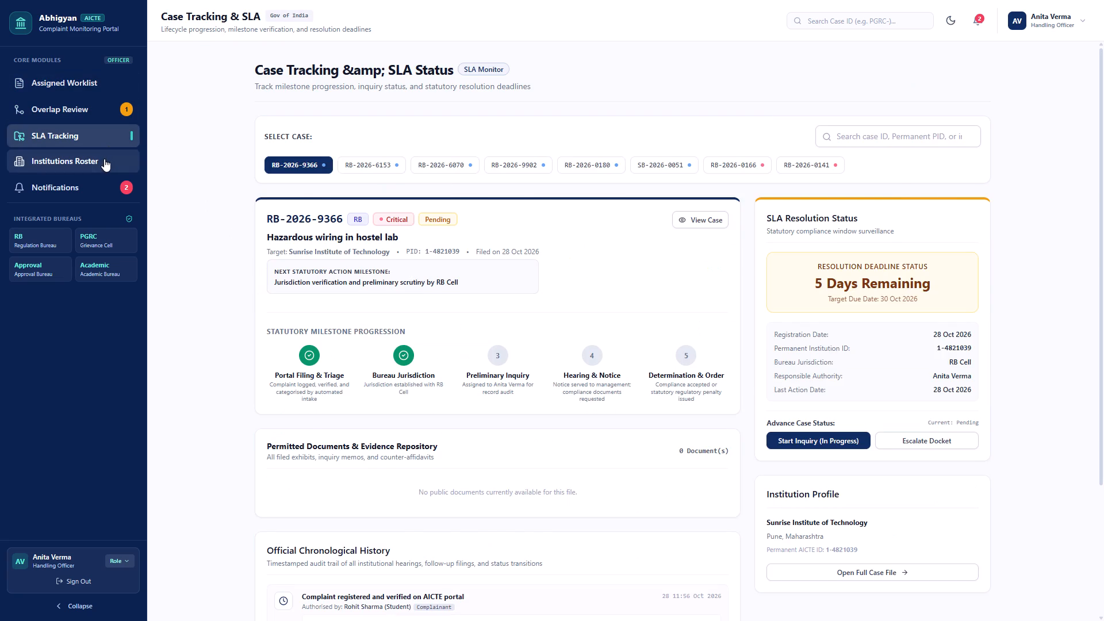
{"action": "left_click", "coordinate": [104, 159]}
{"action": "left_click", "coordinate": [99, 177]}
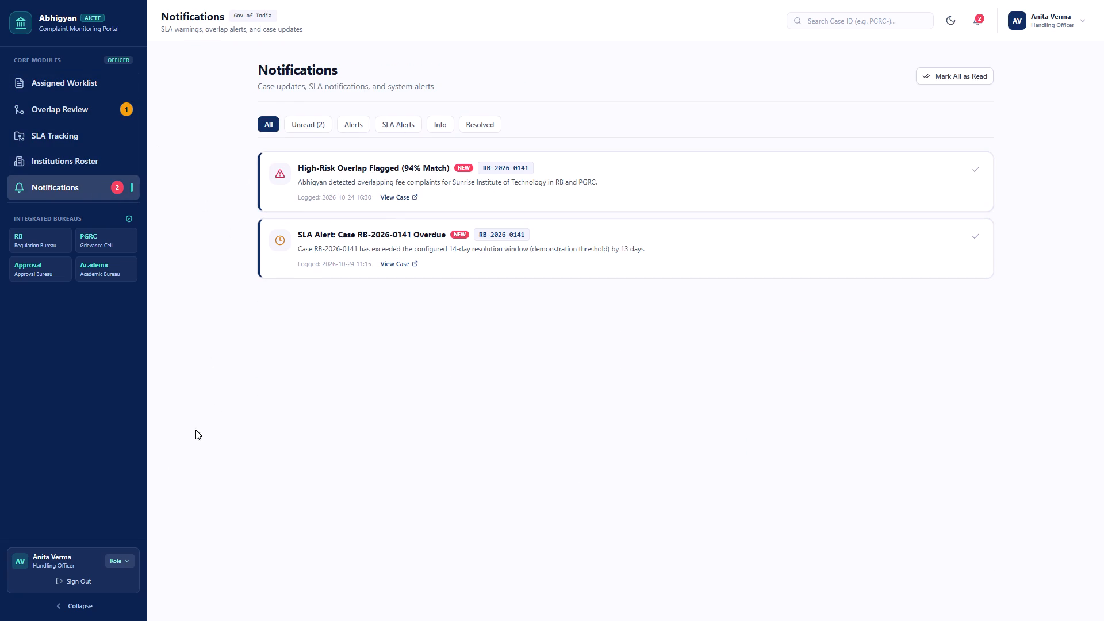
Sign out of the Handling Officer (RB) account.
{"action": "left_click", "coordinate": [89, 578]}
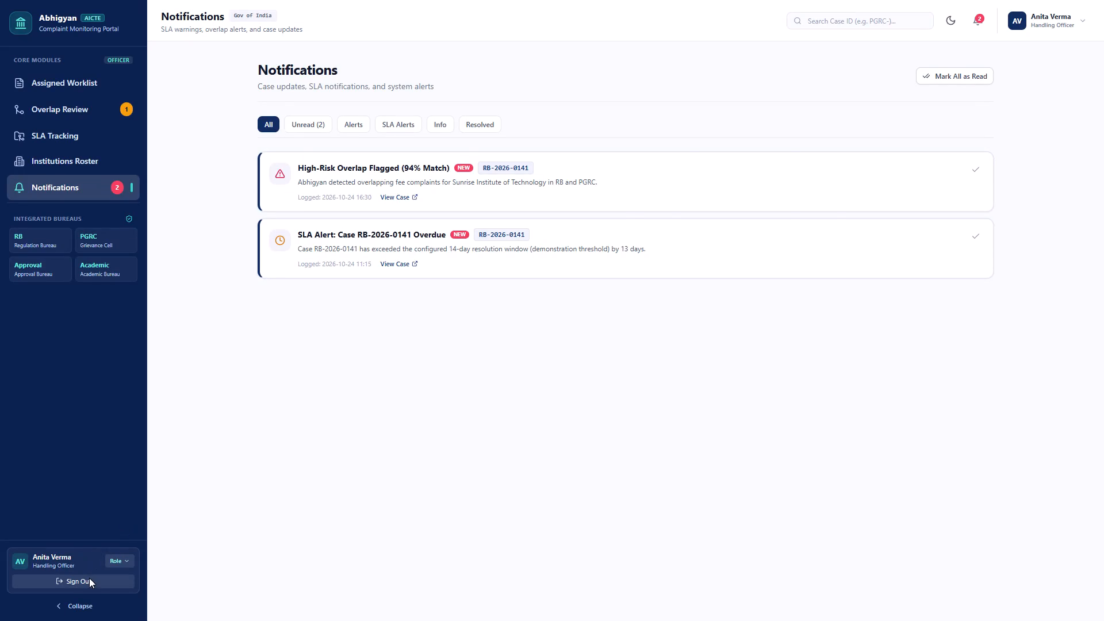
Switch to OBS Studio and stop recording the Handling Officer (RB) clip.
{"action": "key", "text": "alt+Tab"}
{"action": "left_click", "coordinate": [990, 493]}
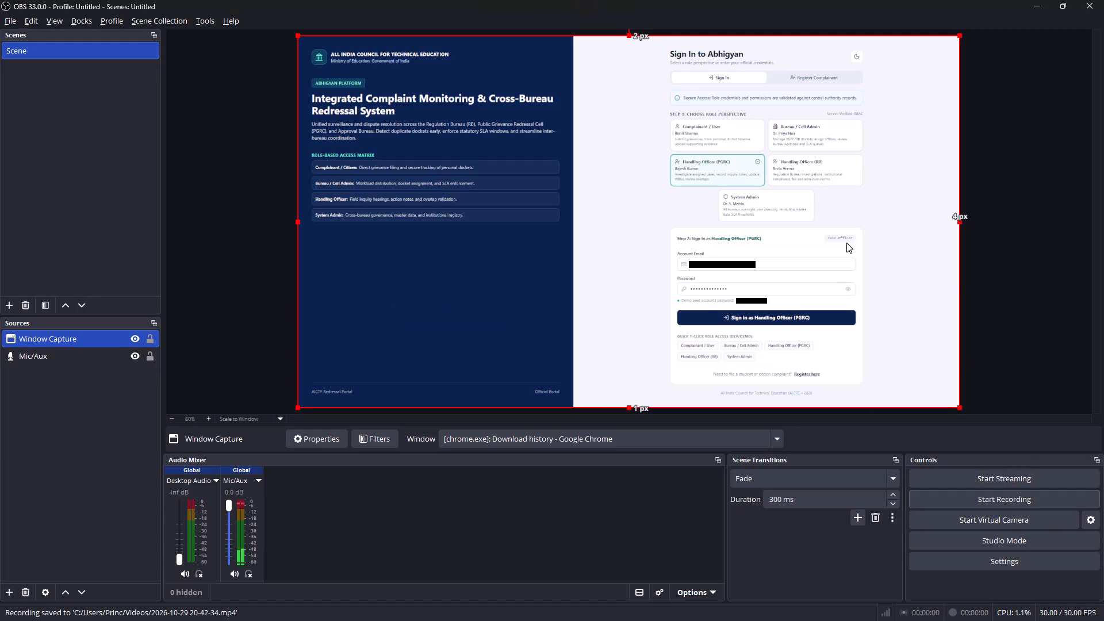
Return to the portal in Chrome and sign in as System Admin.
{"action": "key", "text": "alt+Tab"}
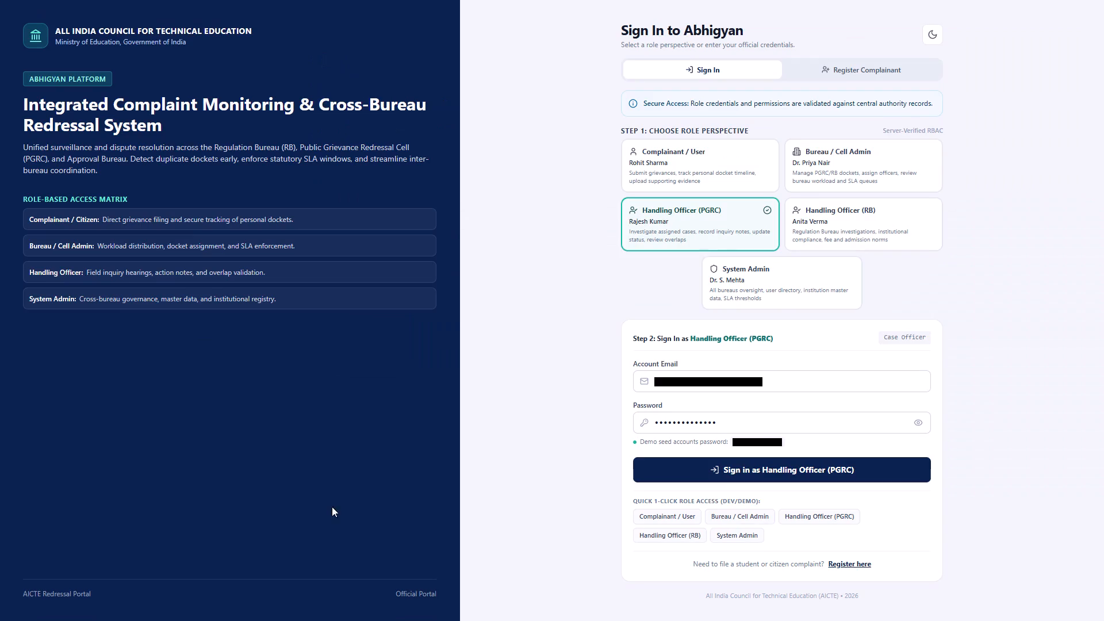
{"action": "left_click", "coordinate": [705, 287]}
{"action": "left_click", "coordinate": [787, 462]}
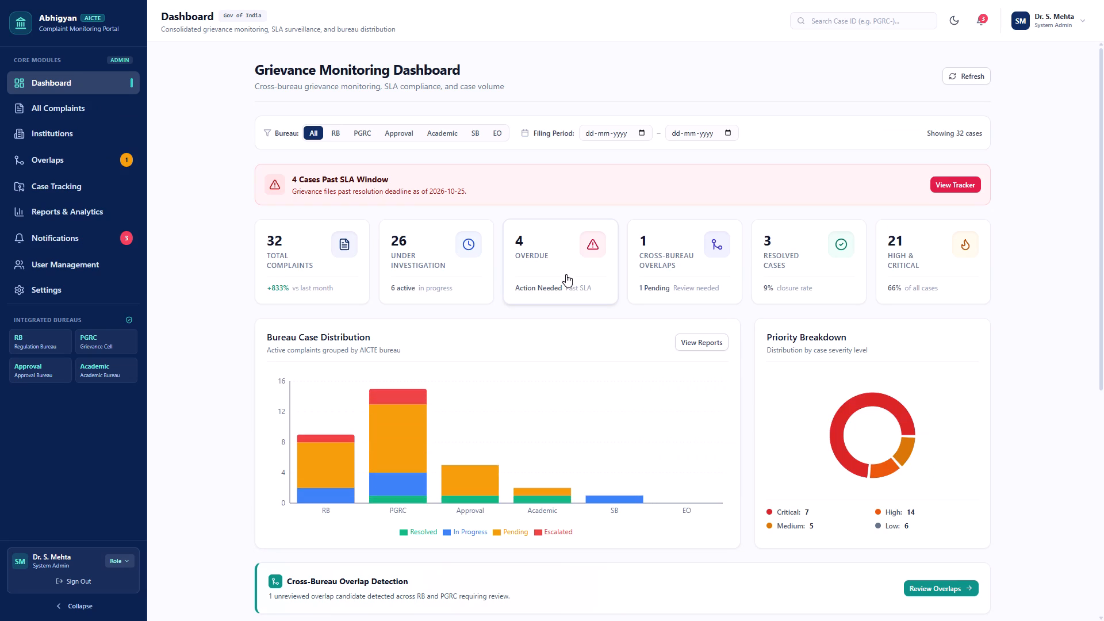
Show the admin dashboard filtered by each bureau, RB, PGRC, Approval, Academic, SB and EO, and return the filter to All.
{"action": "left_click", "coordinate": [331, 136]}
{"action": "left_click", "coordinate": [361, 137]}
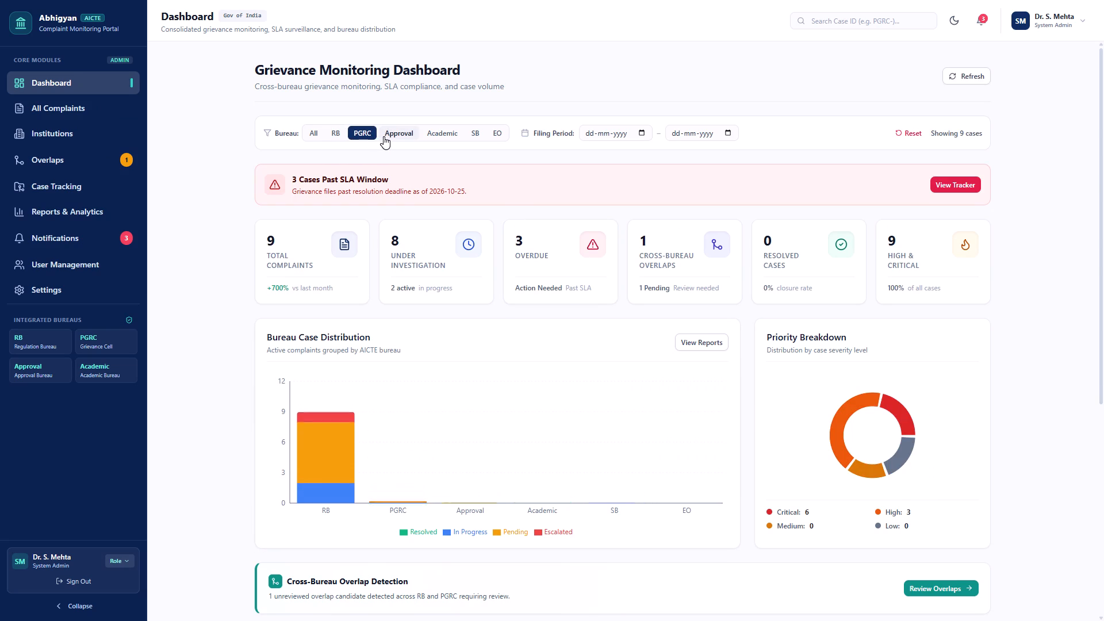
{"action": "left_click", "coordinate": [384, 136]}
{"action": "left_click", "coordinate": [428, 131]}
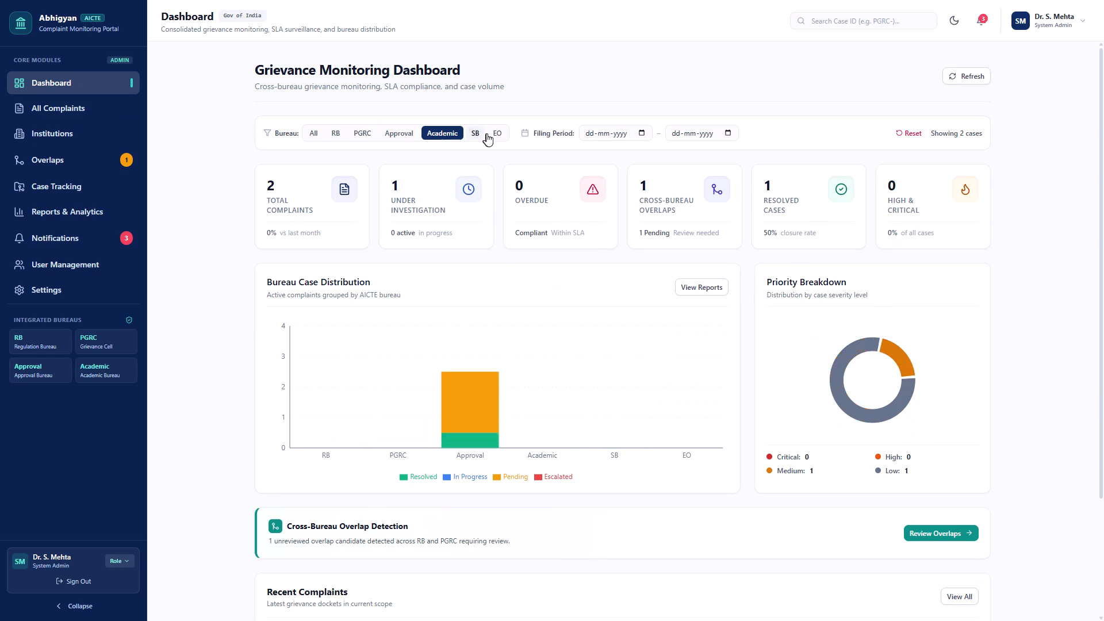
{"action": "left_click", "coordinate": [479, 135]}
{"action": "left_click", "coordinate": [488, 135]}
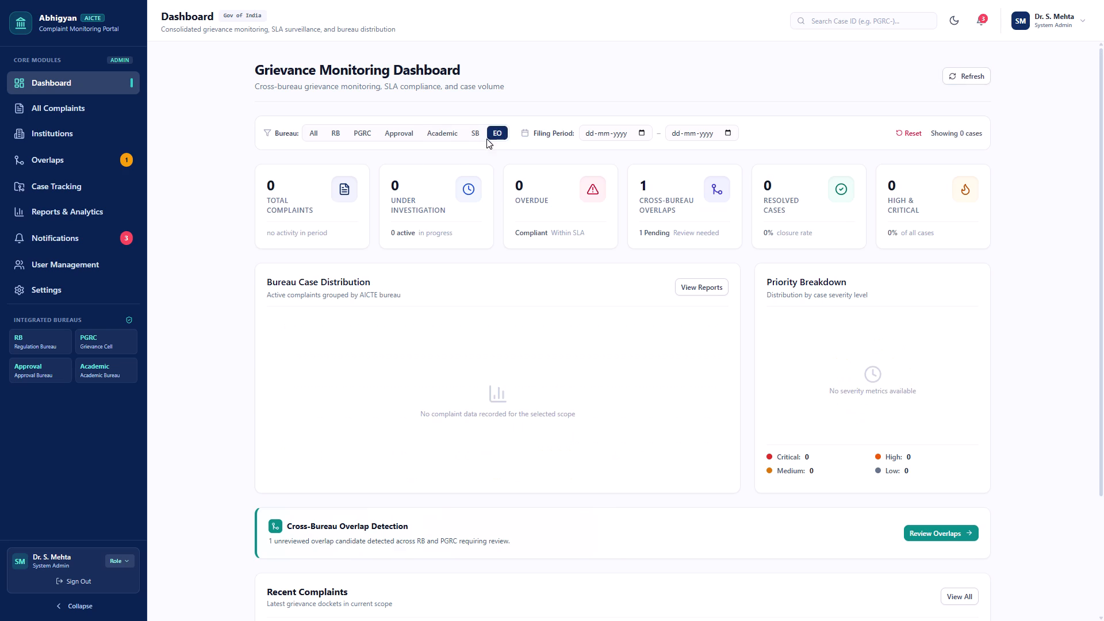
{"action": "left_click", "coordinate": [465, 131]}
{"action": "left_click", "coordinate": [480, 135]}
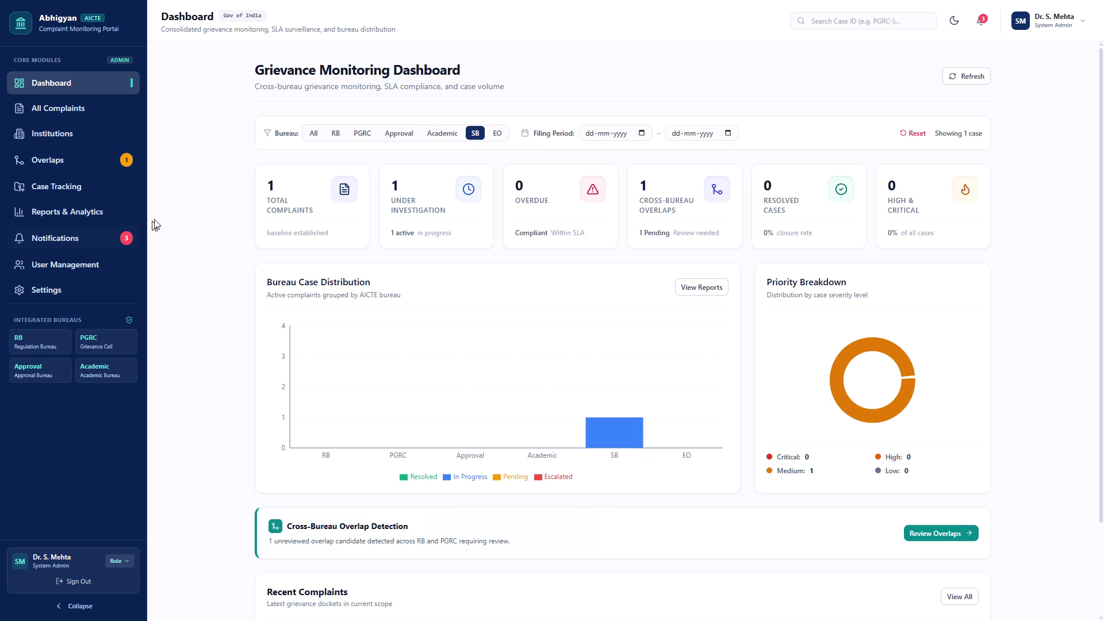
{"action": "left_click", "coordinate": [317, 134]}
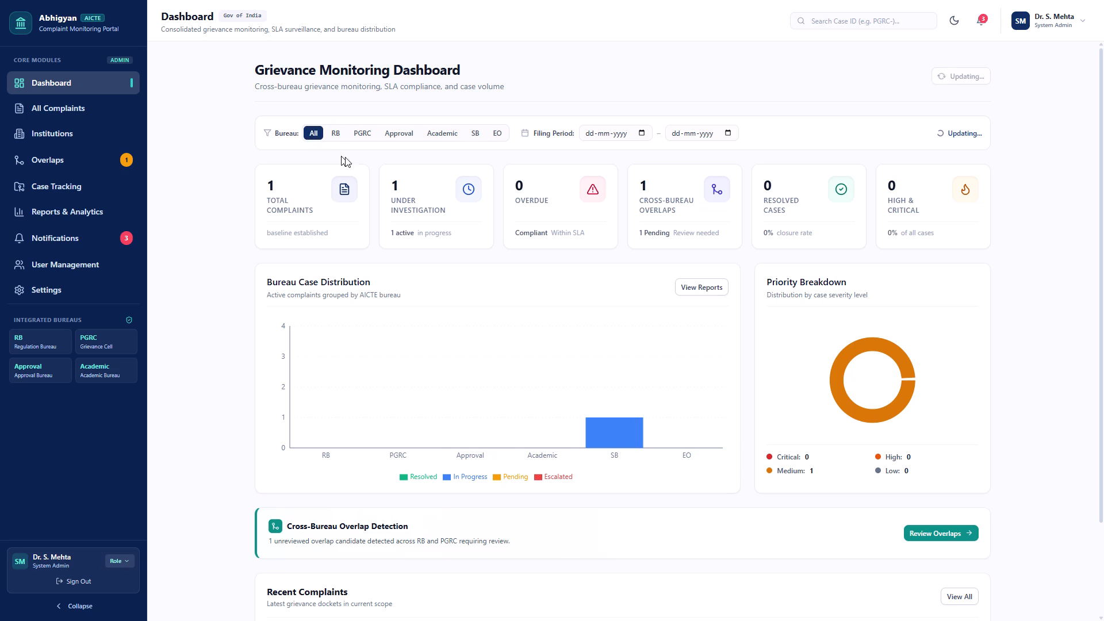
{"action": "scroll", "coordinate": [581, 207], "scroll_direction": "down", "scroll_amount": 8}
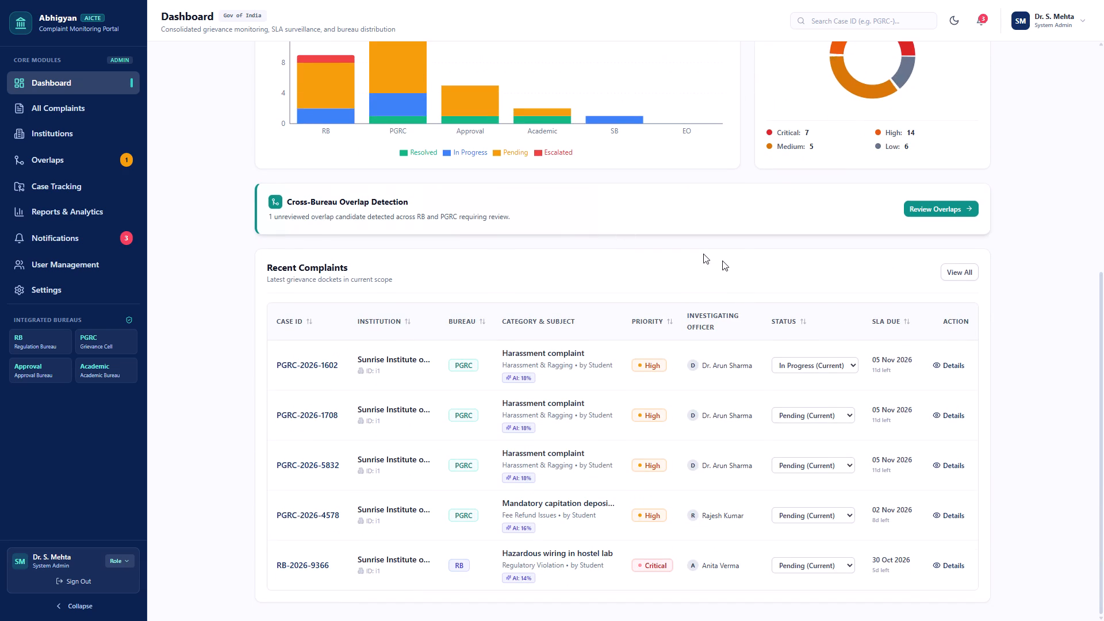
{"action": "left_click", "coordinate": [822, 360]}
{"action": "left_click", "coordinate": [1042, 369]}
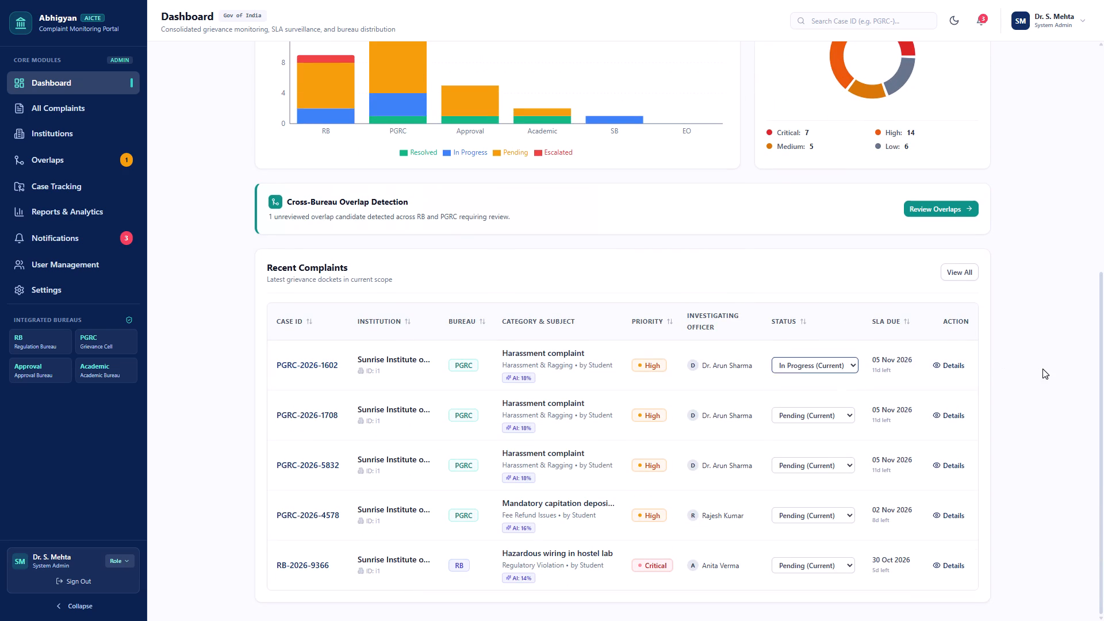
{"action": "left_click", "coordinate": [804, 366]}
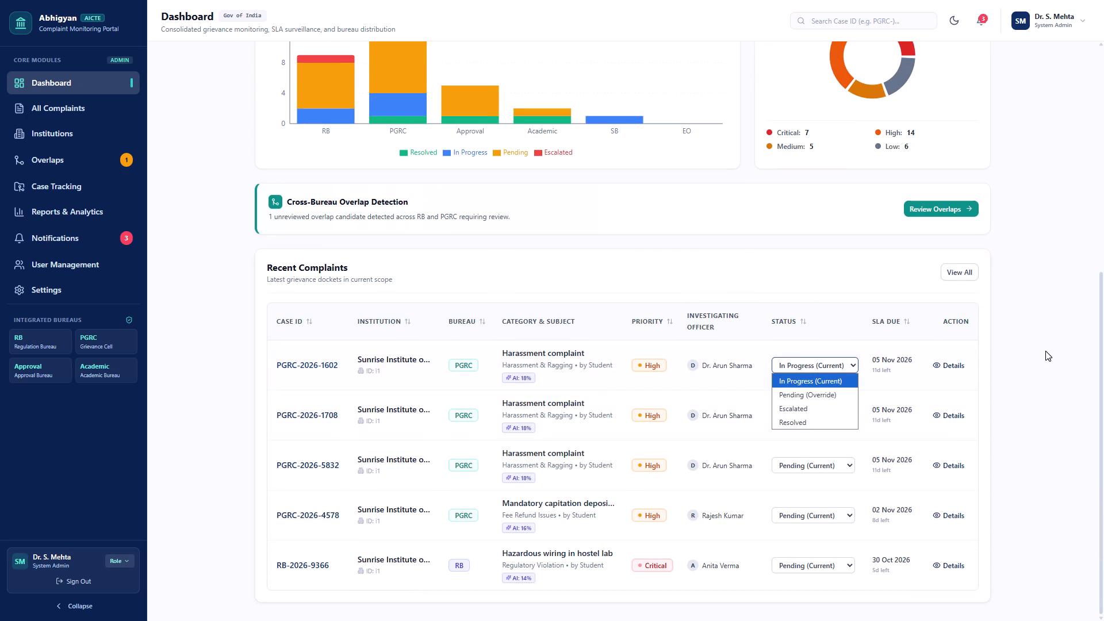
{"action": "left_click", "coordinate": [1037, 347]}
{"action": "scroll", "coordinate": [508, 306], "scroll_direction": "up", "scroll_amount": 4}
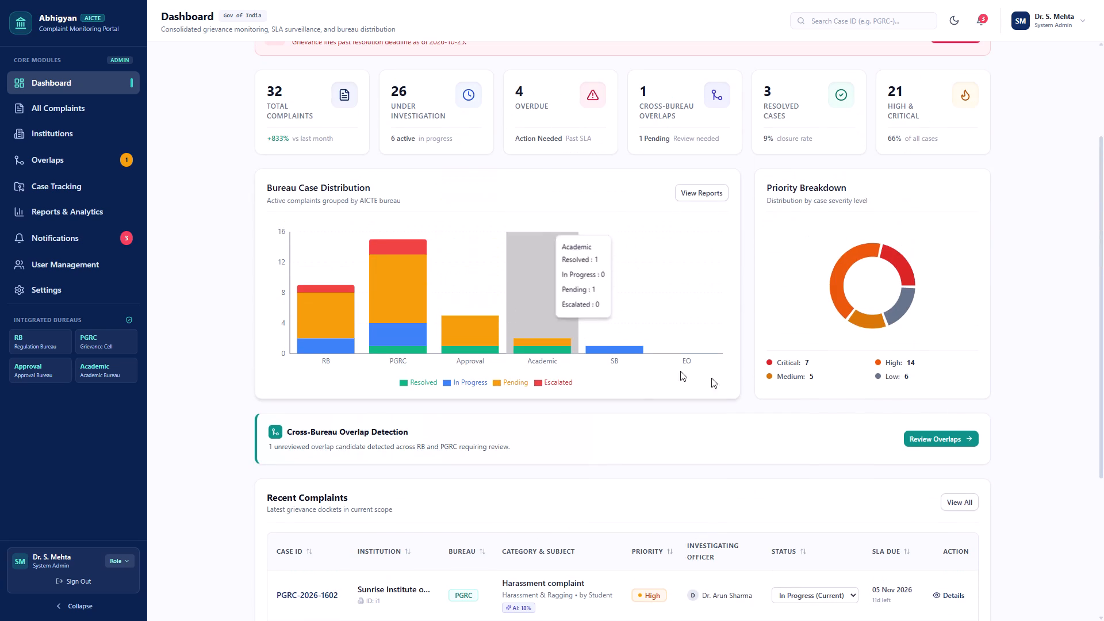
{"action": "scroll", "coordinate": [878, 325], "scroll_direction": "up", "scroll_amount": 4}
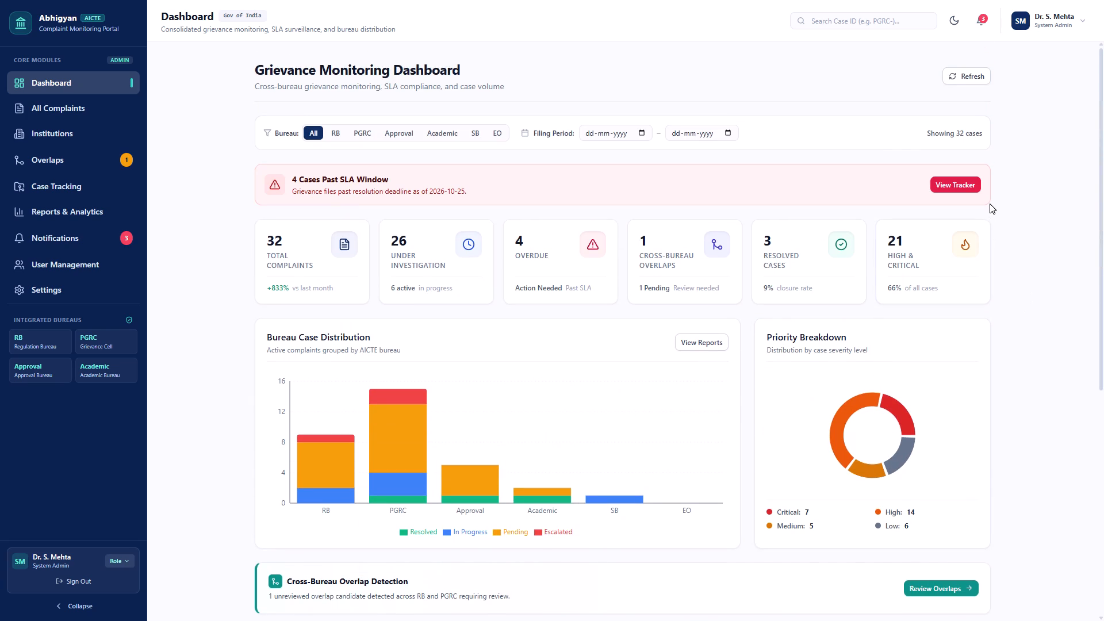
Show the full Complaints Directory available to the System Admin.
{"action": "left_click", "coordinate": [57, 116]}
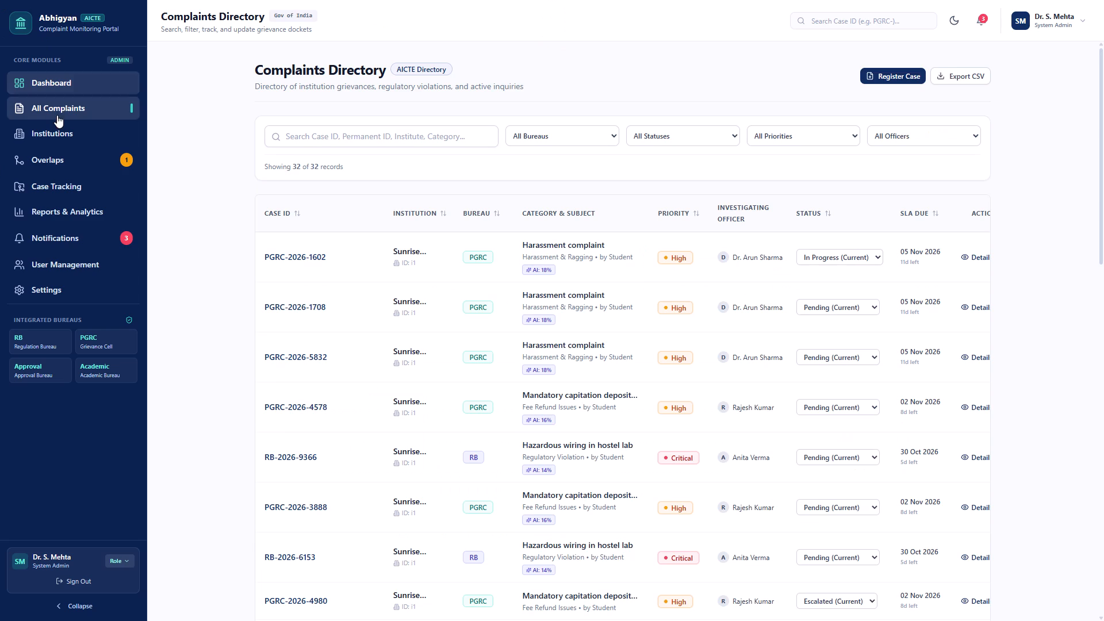
{"action": "scroll", "coordinate": [610, 258], "scroll_direction": "down", "scroll_amount": 14}
{"action": "scroll", "coordinate": [612, 295], "scroll_direction": "up", "scroll_amount": 19}
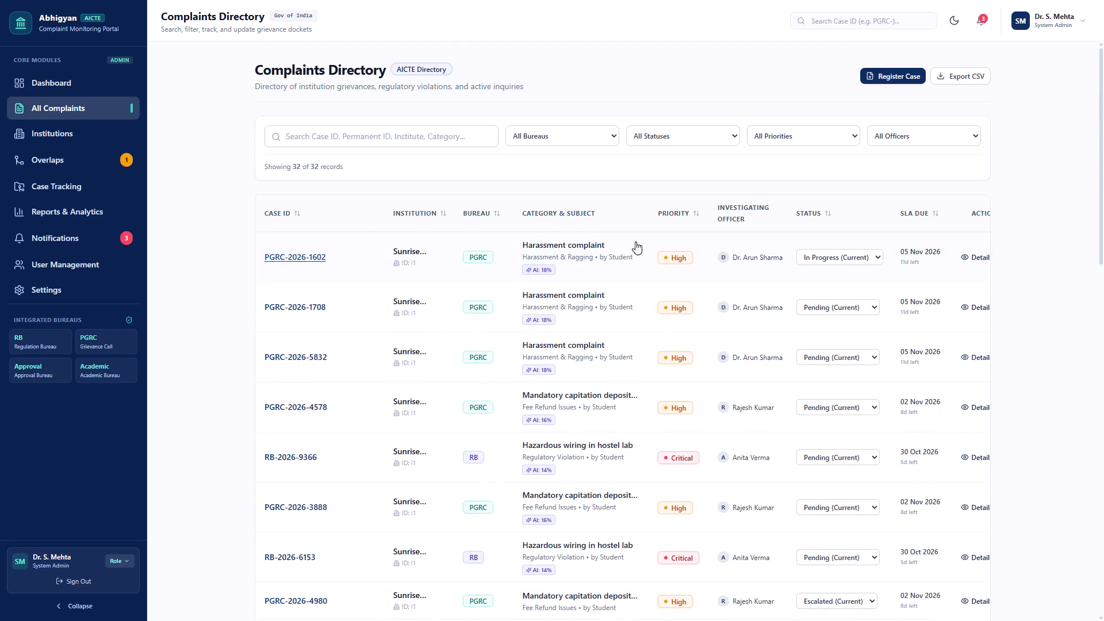
{"action": "left_click", "coordinate": [56, 120]}
Show the Institutions Directory, switching the profile to National Institute of Management Studies and on to Sunrise Institute of Technology.
{"action": "left_click", "coordinate": [61, 131]}
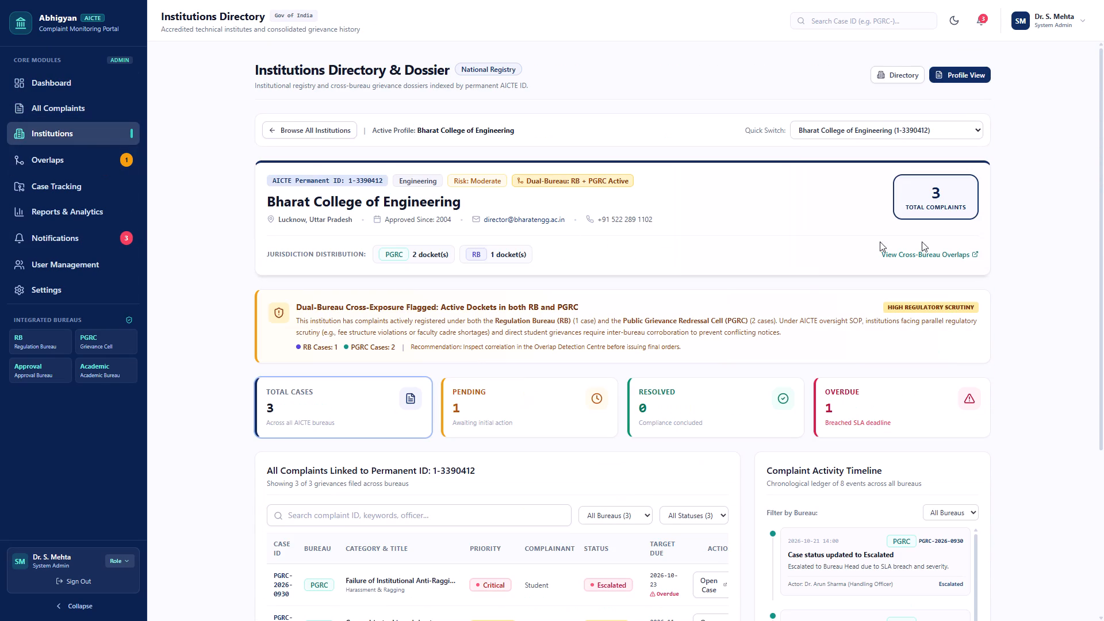
{"action": "left_click", "coordinate": [886, 126]}
{"action": "left_click", "coordinate": [863, 149]}
{"action": "left_click", "coordinate": [879, 133]}
{"action": "left_click", "coordinate": [884, 183]}
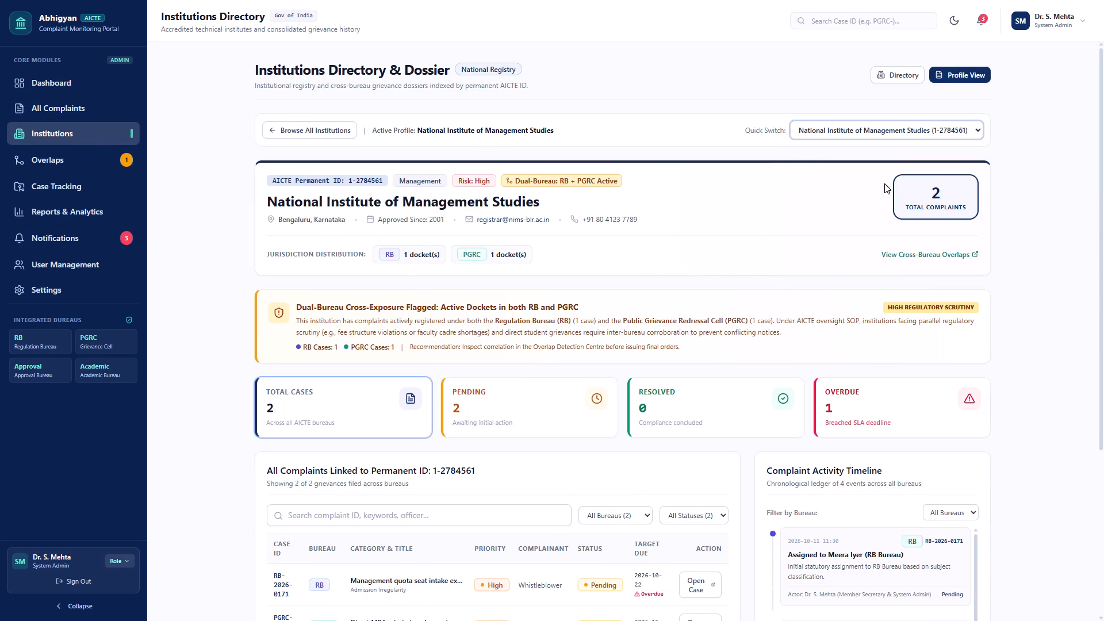
{"action": "left_click", "coordinate": [882, 133]}
{"action": "left_click", "coordinate": [879, 141]}
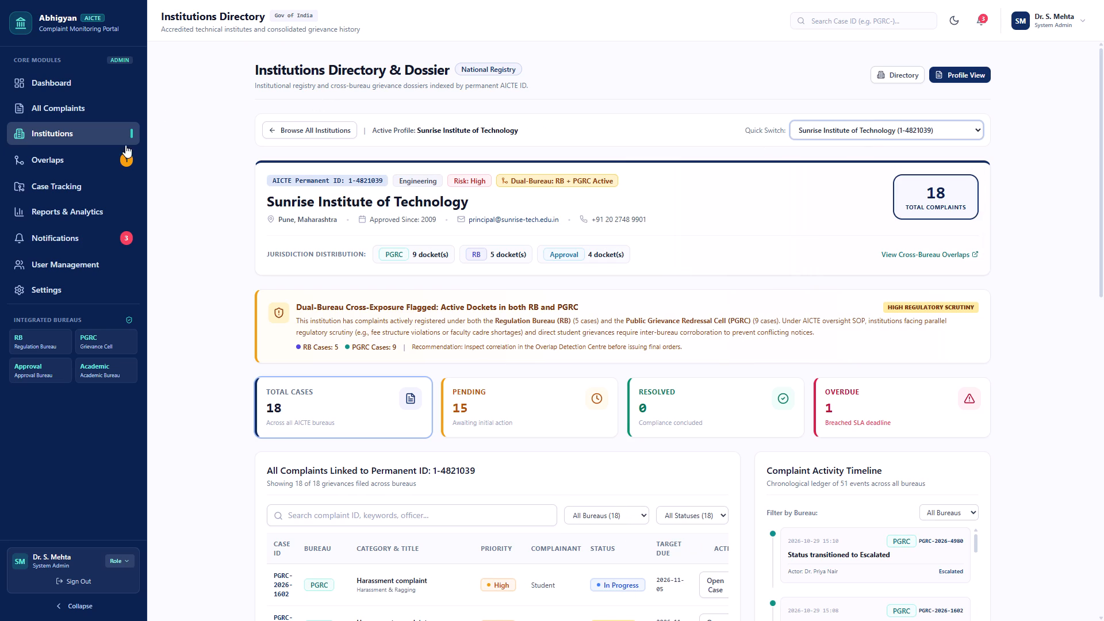
{"action": "scroll", "coordinate": [547, 422], "scroll_direction": "down", "scroll_amount": 3}
{"action": "scroll", "coordinate": [551, 402], "scroll_direction": "up", "scroll_amount": 4}
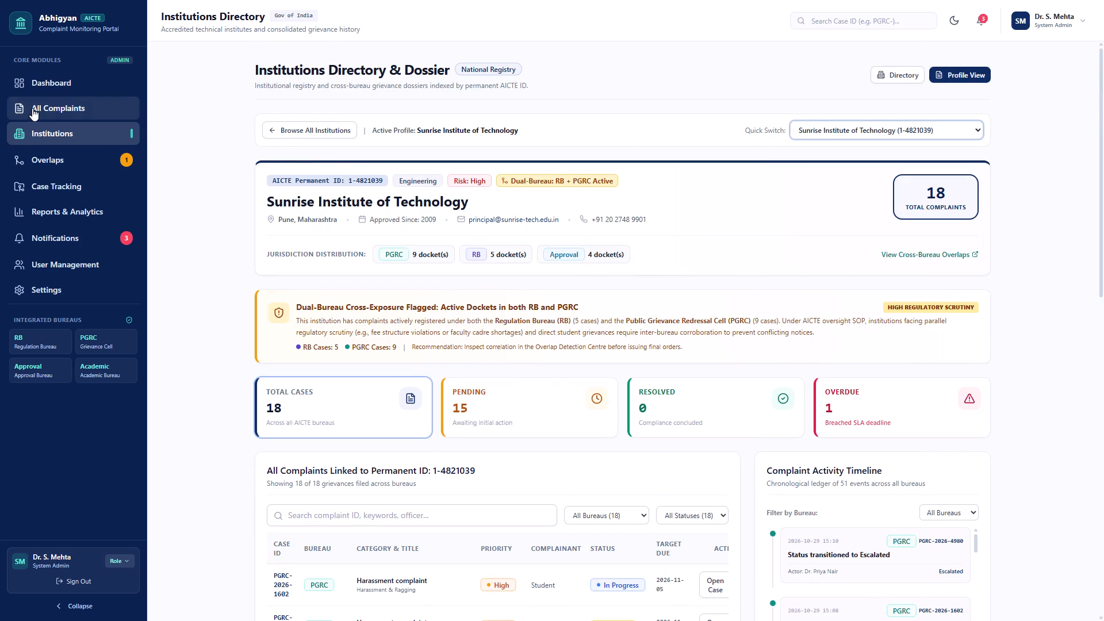
{"action": "left_click", "coordinate": [32, 108]}
{"action": "left_click", "coordinate": [314, 251]}
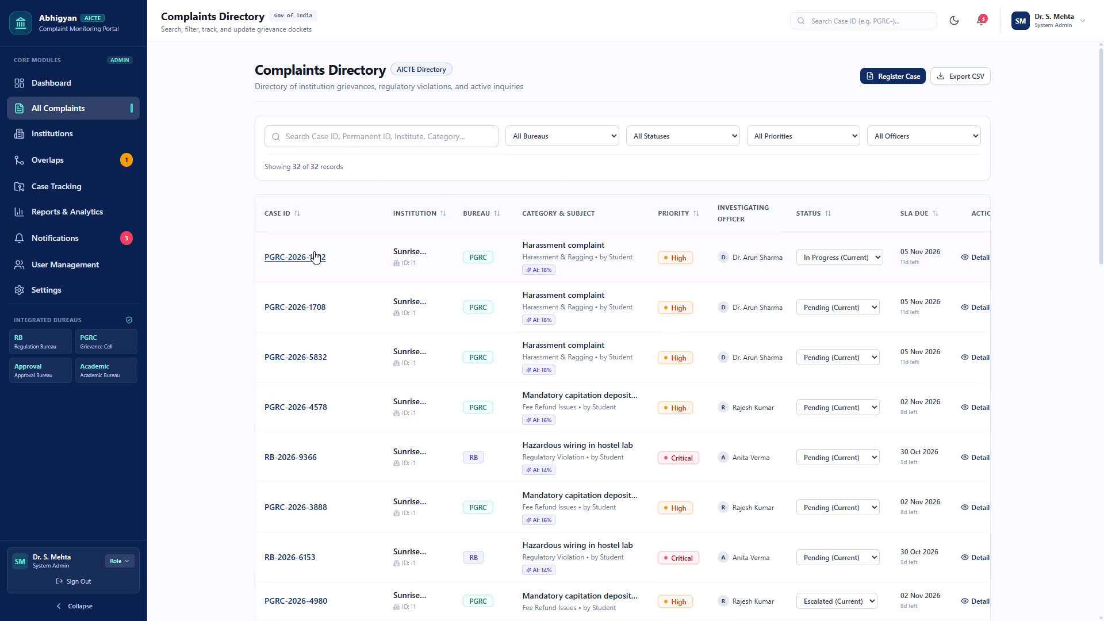
{"action": "scroll", "coordinate": [1029, 301], "scroll_direction": "down", "scroll_amount": 3}
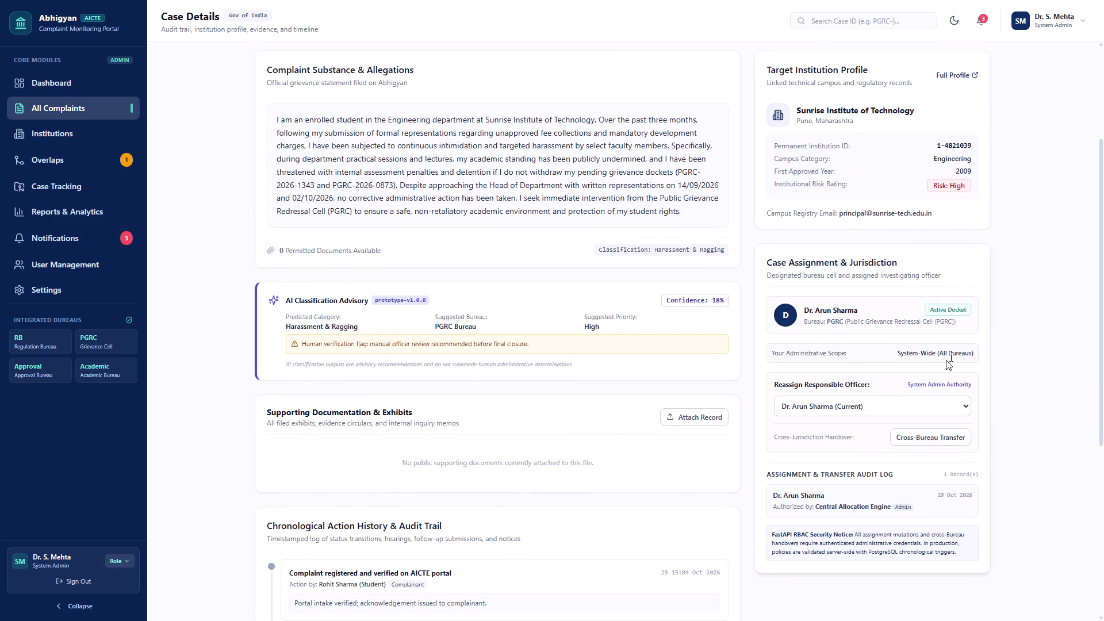
{"action": "left_click", "coordinate": [918, 406]}
{"action": "left_click", "coordinate": [943, 404]}
{"action": "scroll", "coordinate": [1041, 399], "scroll_direction": "down", "scroll_amount": 2}
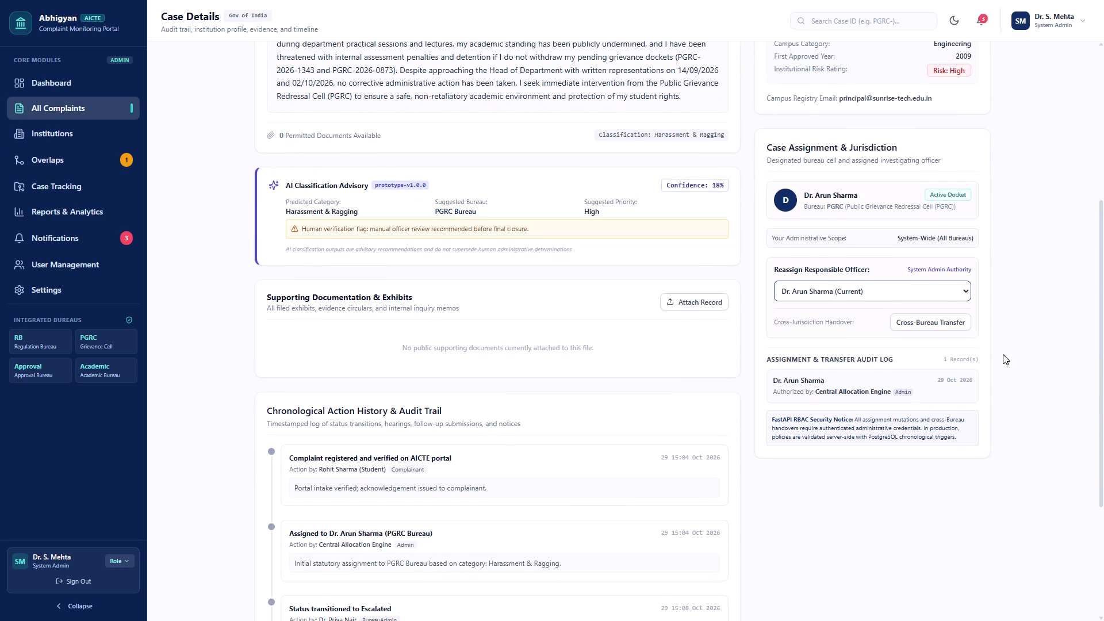
{"action": "left_click", "coordinate": [874, 293]}
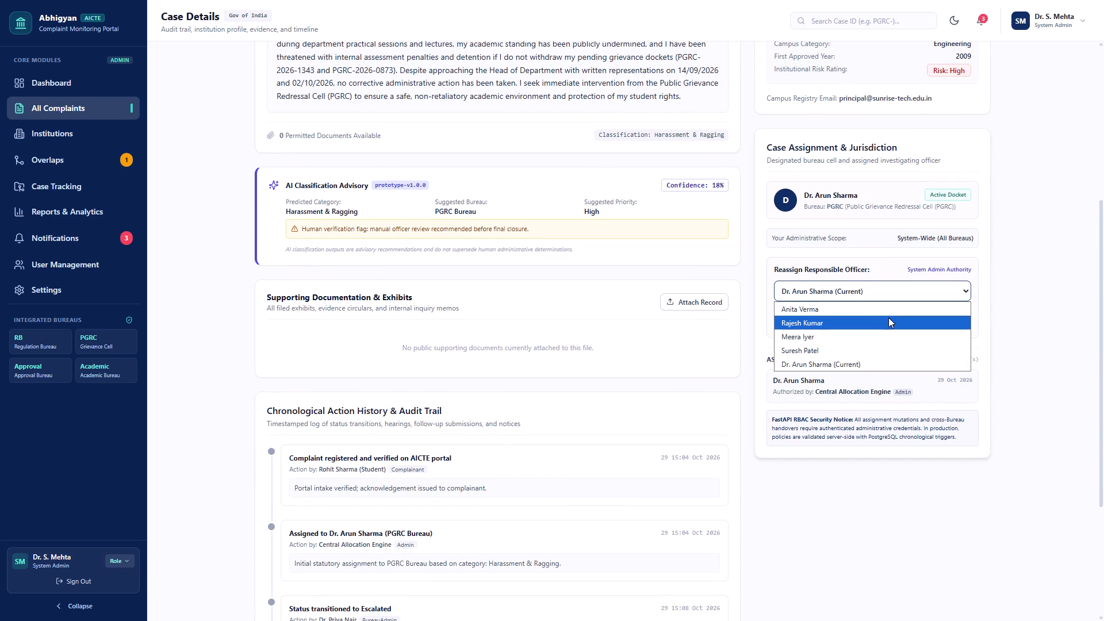
{"action": "left_click", "coordinate": [972, 287]}
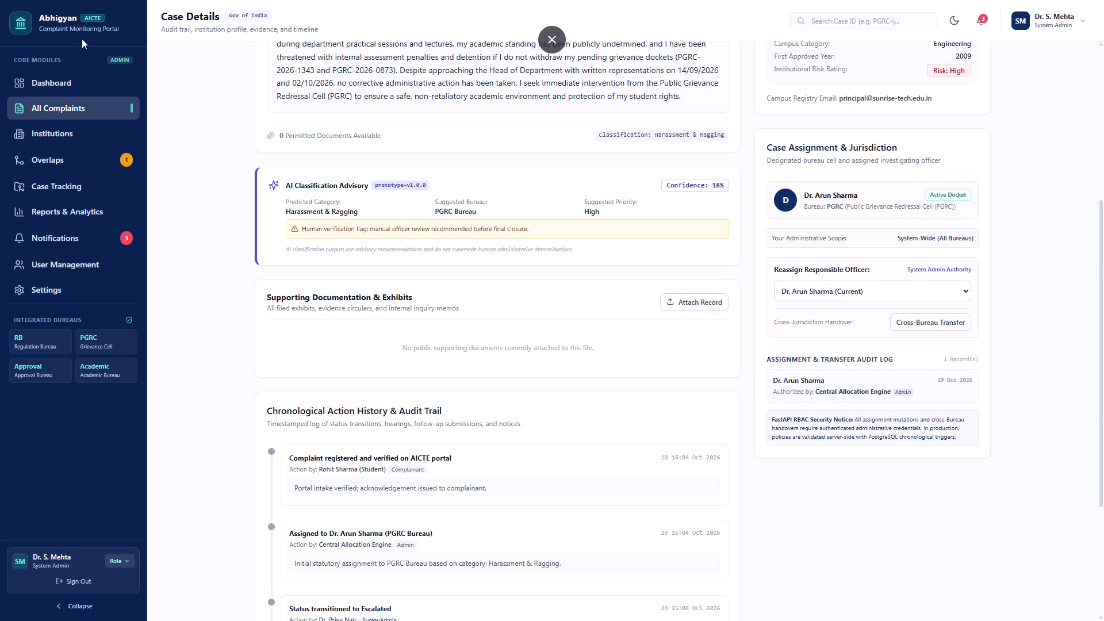
Return to the Dashboard and show the Cross-Bureau Overlaps page with its overlap pair cards.
{"action": "left_click", "coordinate": [84, 76]}
{"action": "scroll", "coordinate": [589, 437], "scroll_direction": "up", "scroll_amount": 5}
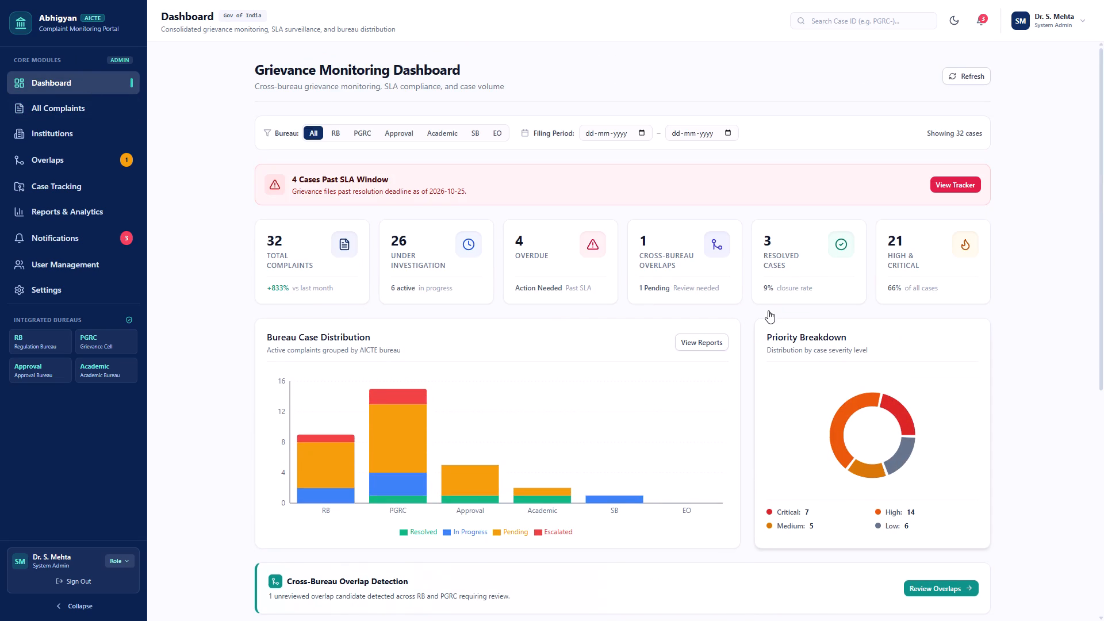
{"action": "left_click", "coordinate": [97, 164]}
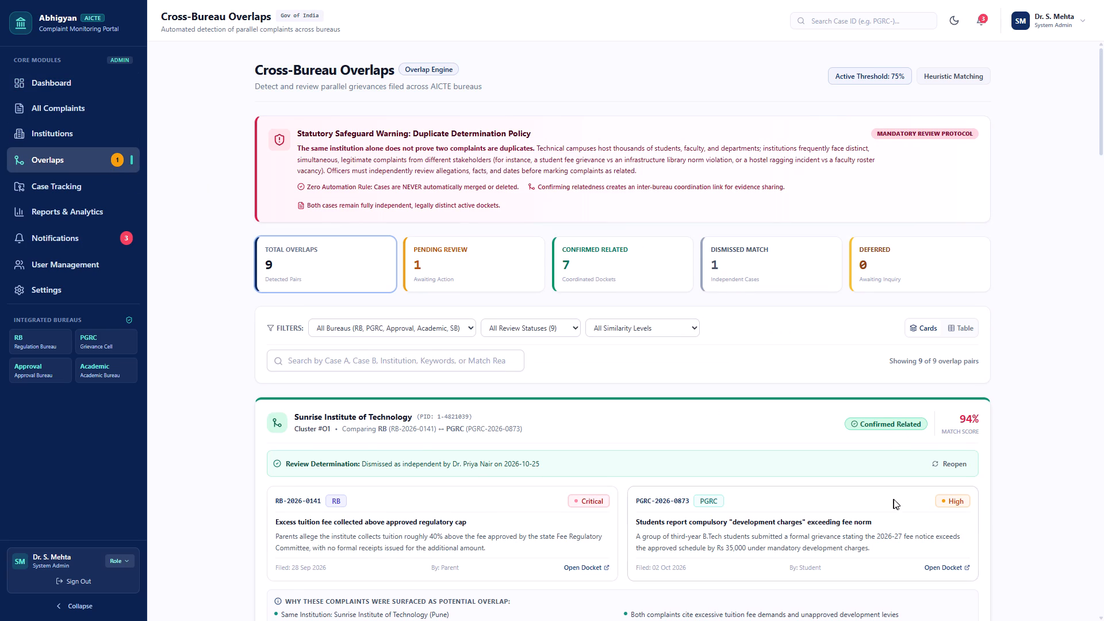
{"action": "scroll", "coordinate": [898, 498], "scroll_direction": "down", "scroll_amount": 4}
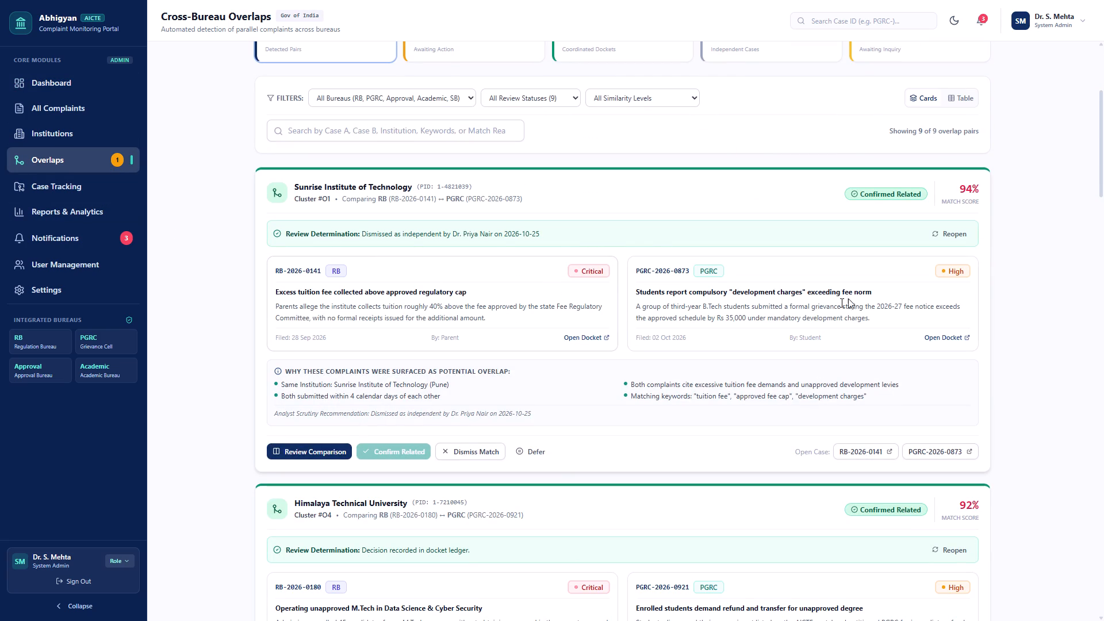
{"action": "left_click", "coordinate": [83, 187]}
{"action": "scroll", "coordinate": [792, 210], "scroll_direction": "up", "scroll_amount": 5}
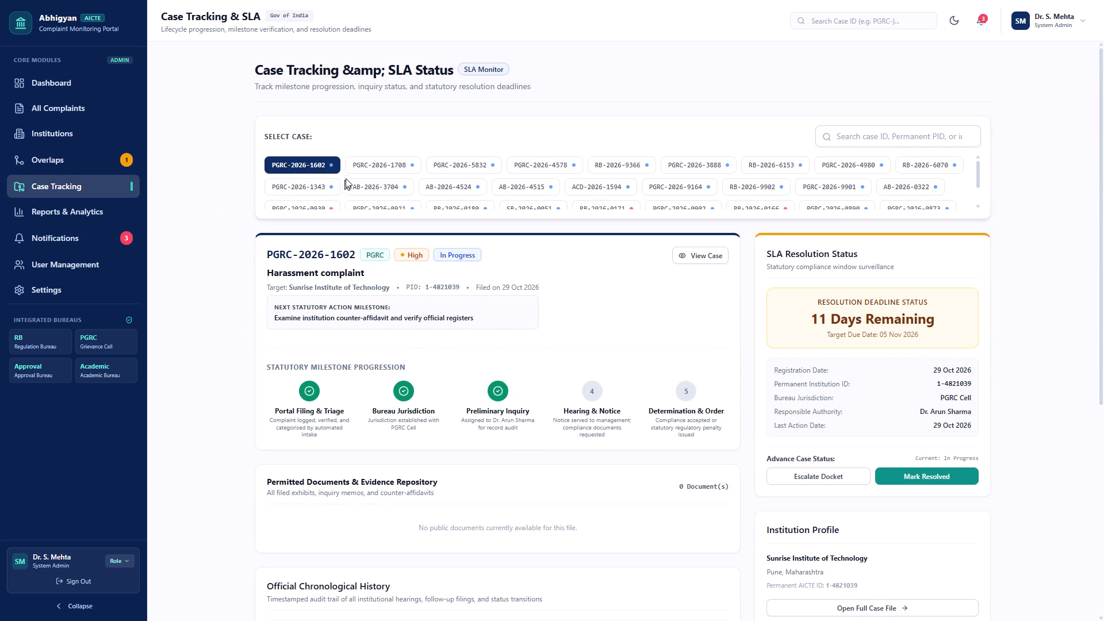
{"action": "left_click", "coordinate": [350, 176]}
{"action": "double_click", "coordinate": [394, 168]}
{"action": "left_click", "coordinate": [502, 167]}
{"action": "left_click", "coordinate": [614, 167]}
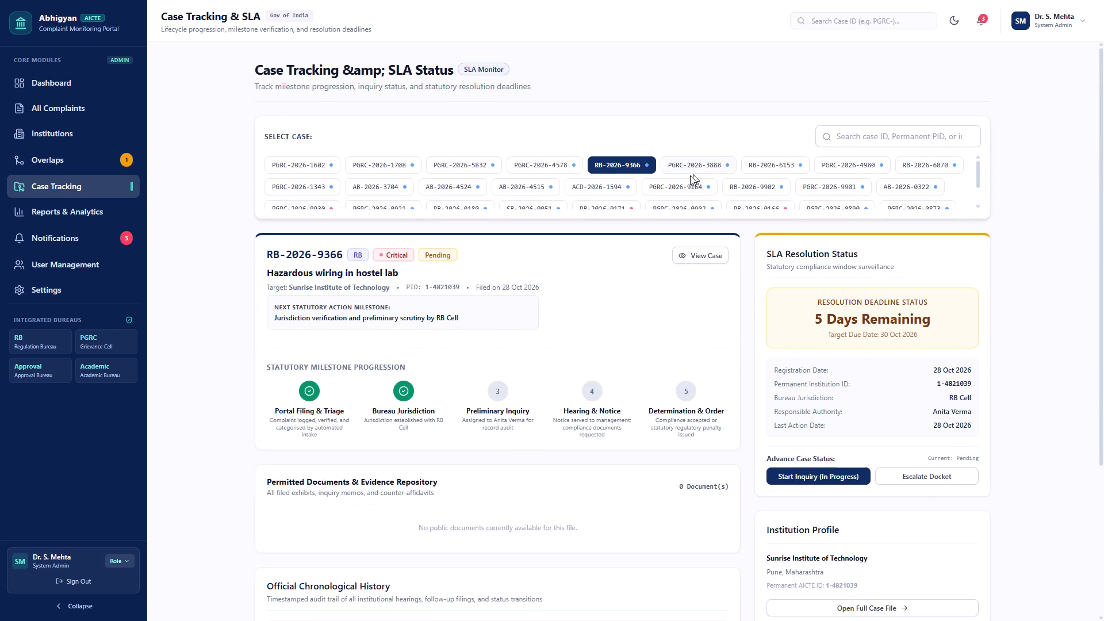
{"action": "scroll", "coordinate": [596, 191], "scroll_direction": "down", "scroll_amount": 3}
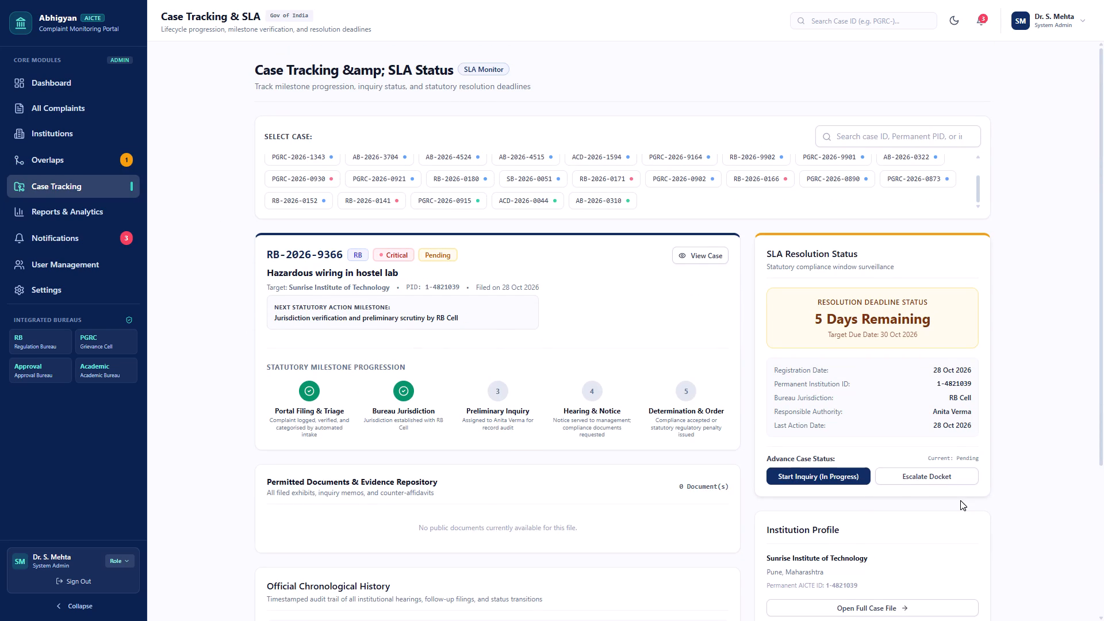
{"action": "scroll", "coordinate": [958, 499], "scroll_direction": "down", "scroll_amount": 3}
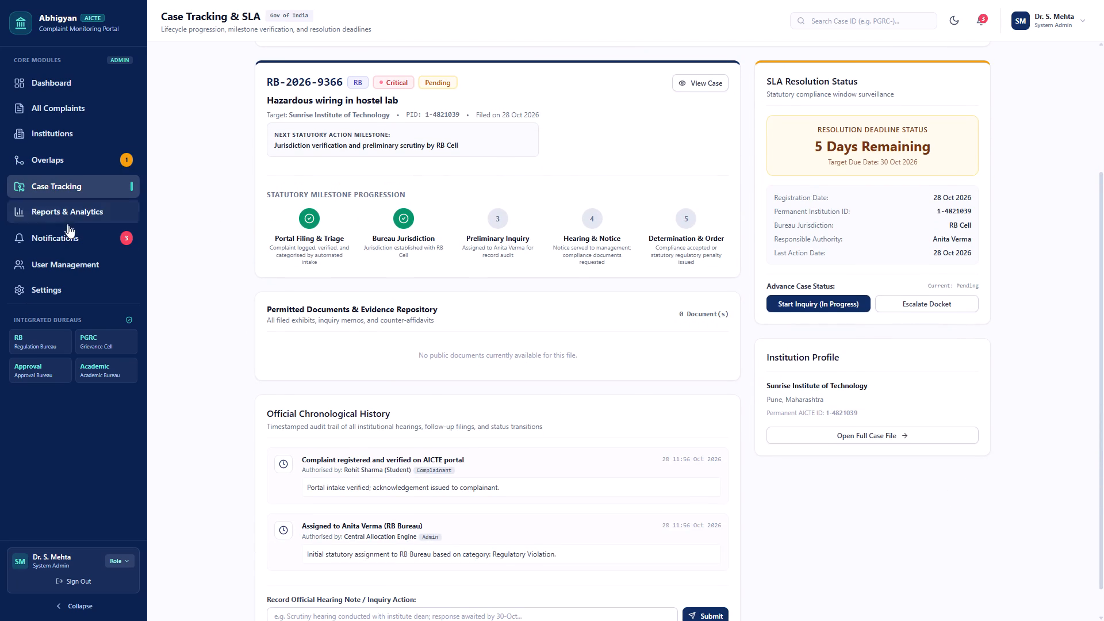
Show the Reports & Analytics page and the Notifications page.
{"action": "left_click", "coordinate": [64, 214]}
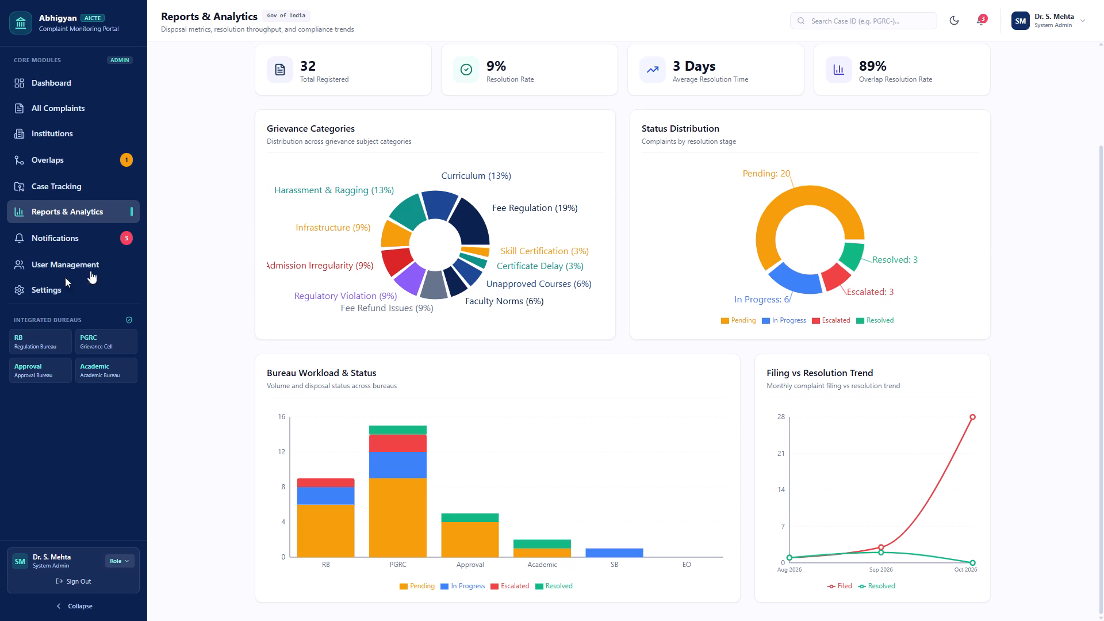
{"action": "left_click", "coordinate": [56, 240]}
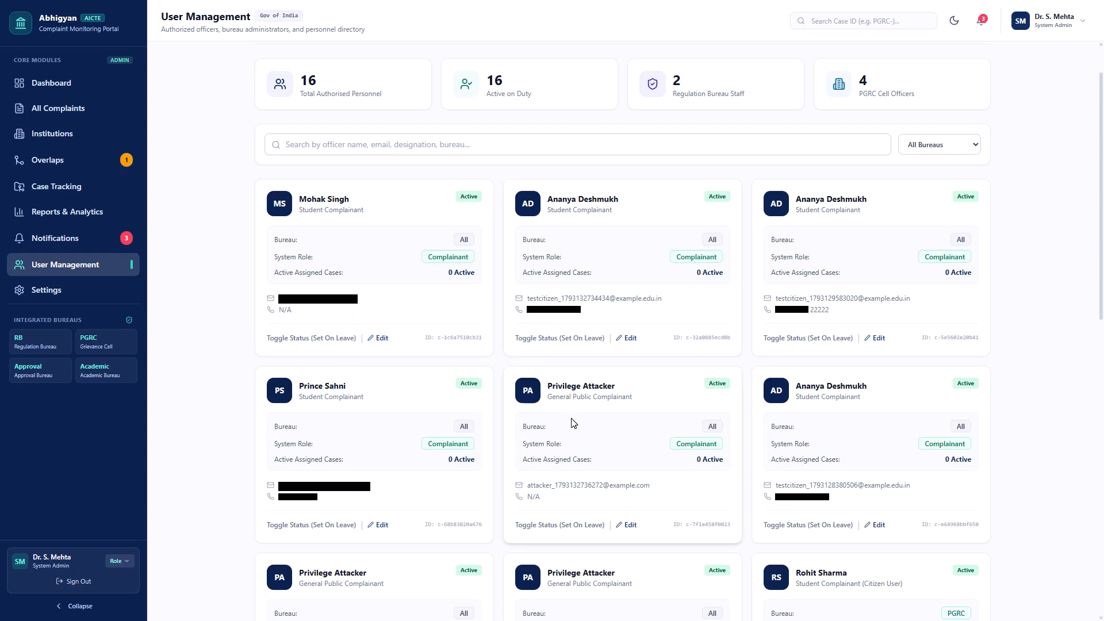
In User Management, demonstrate the duty status toggle by setting the first listed Student Complainant to On Leave and back to Active.
{"action": "left_click", "coordinate": [337, 334]}
{"action": "scroll", "coordinate": [338, 334], "scroll_direction": "up", "scroll_amount": 1}
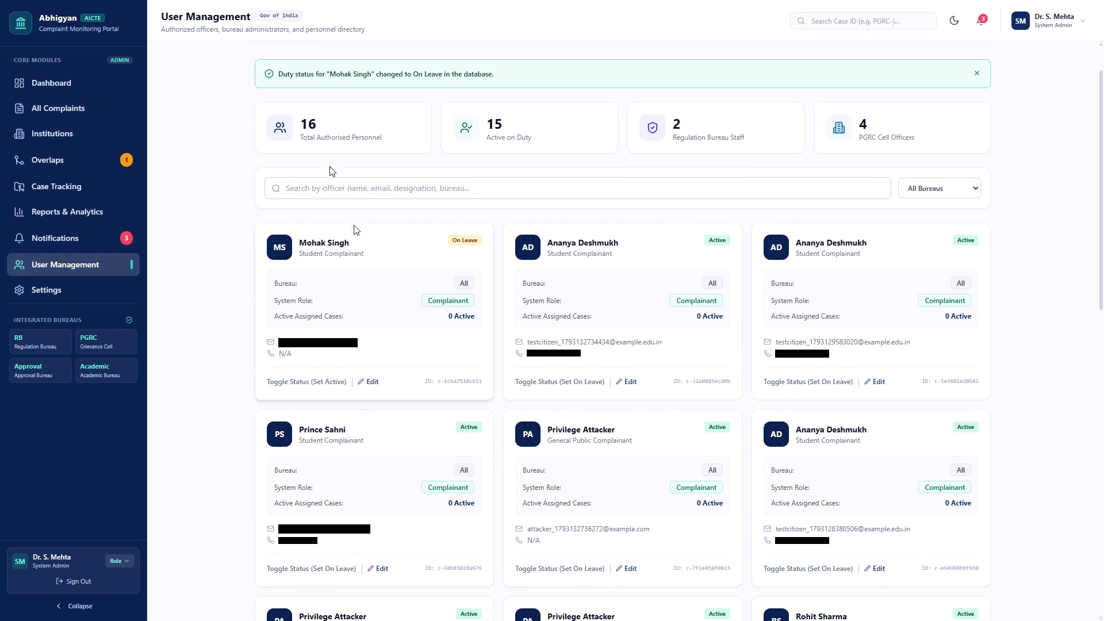
{"action": "left_click_drag", "start_coordinate": [317, 126], "coordinate": [538, 122]}
{"action": "left_click", "coordinate": [524, 129]}
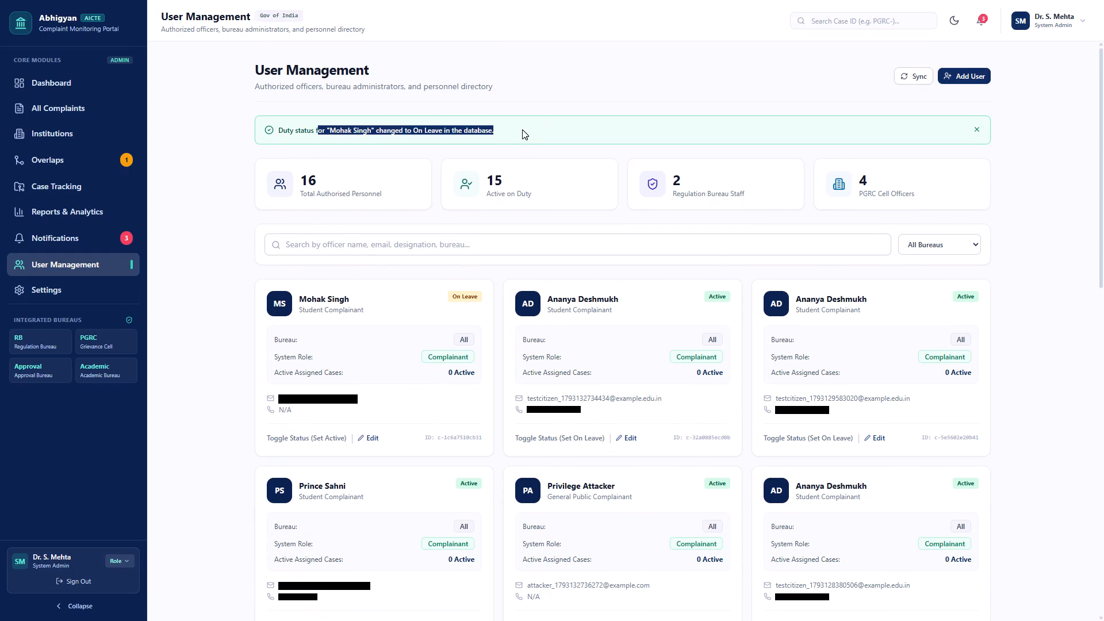
{"action": "left_click", "coordinate": [519, 127]}
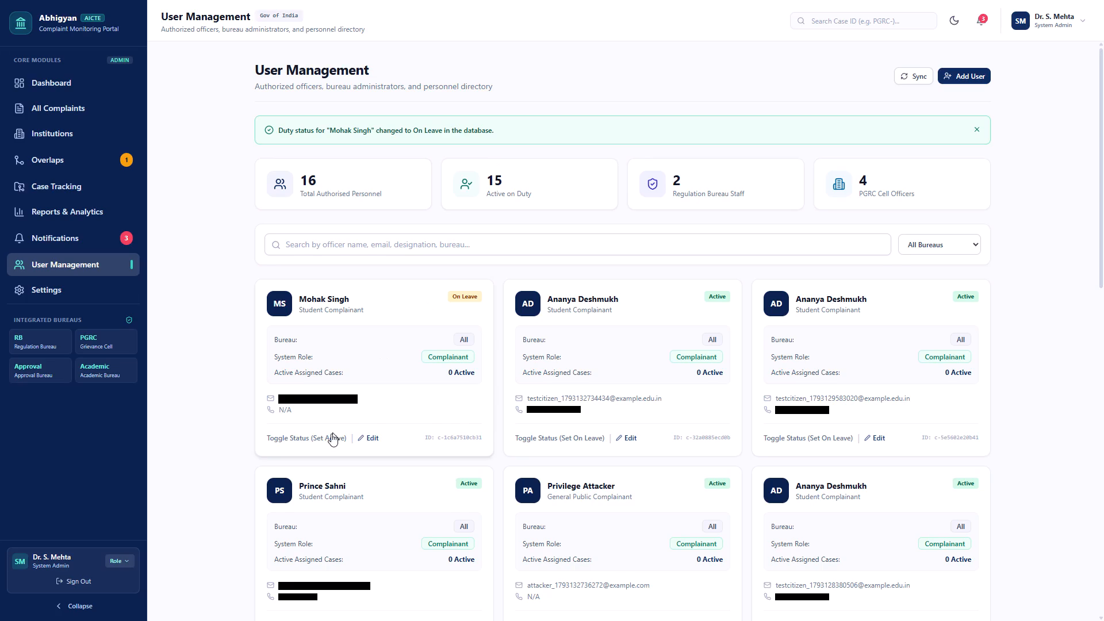
{"action": "left_click", "coordinate": [331, 434]}
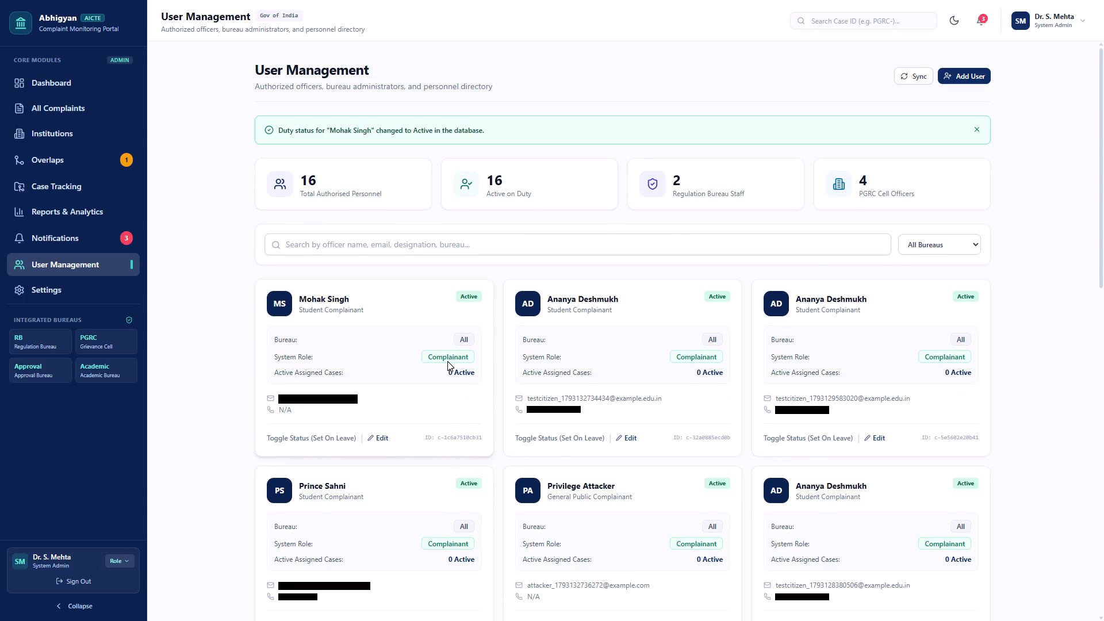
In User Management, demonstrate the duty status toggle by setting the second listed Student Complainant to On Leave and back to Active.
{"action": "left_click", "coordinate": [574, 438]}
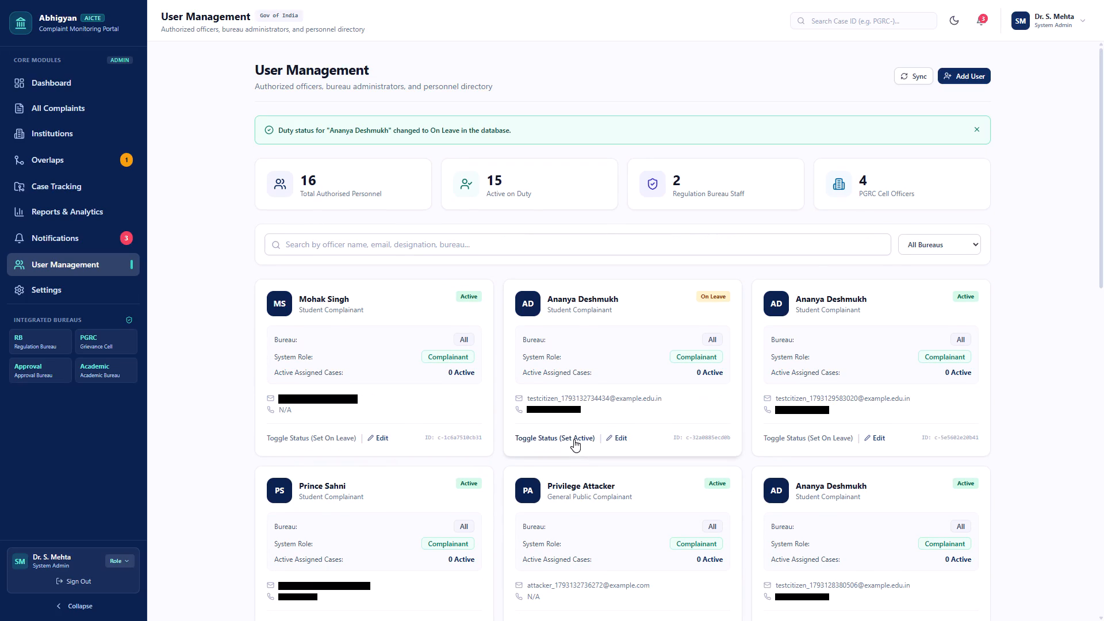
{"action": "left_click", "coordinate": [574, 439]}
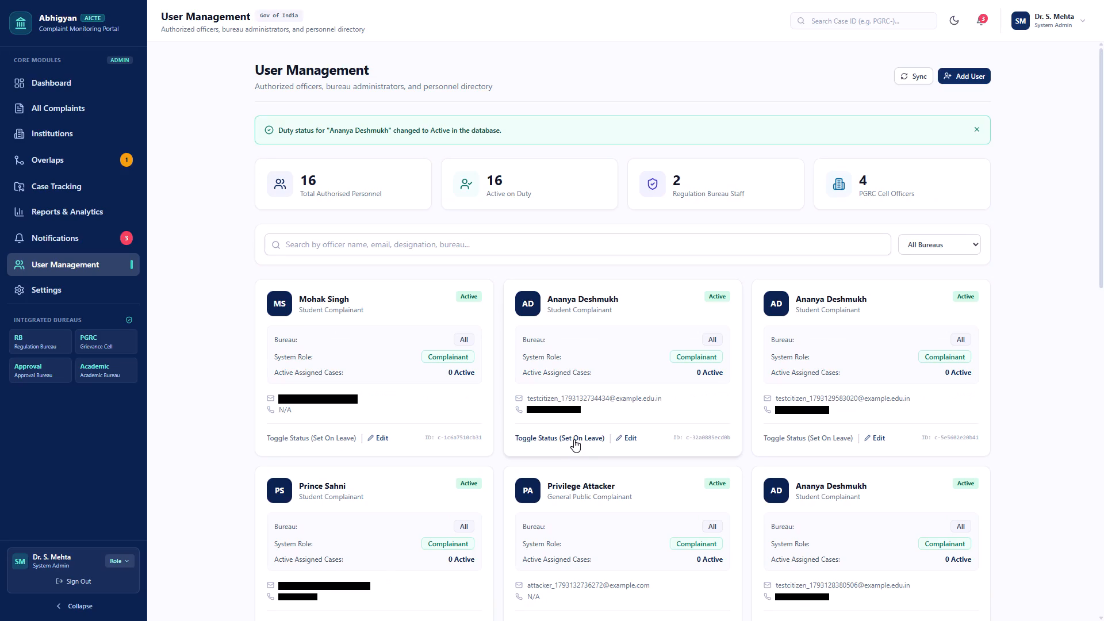
Filter the User Management personnel directory to Bureau: RB.
{"action": "left_click", "coordinate": [952, 239]}
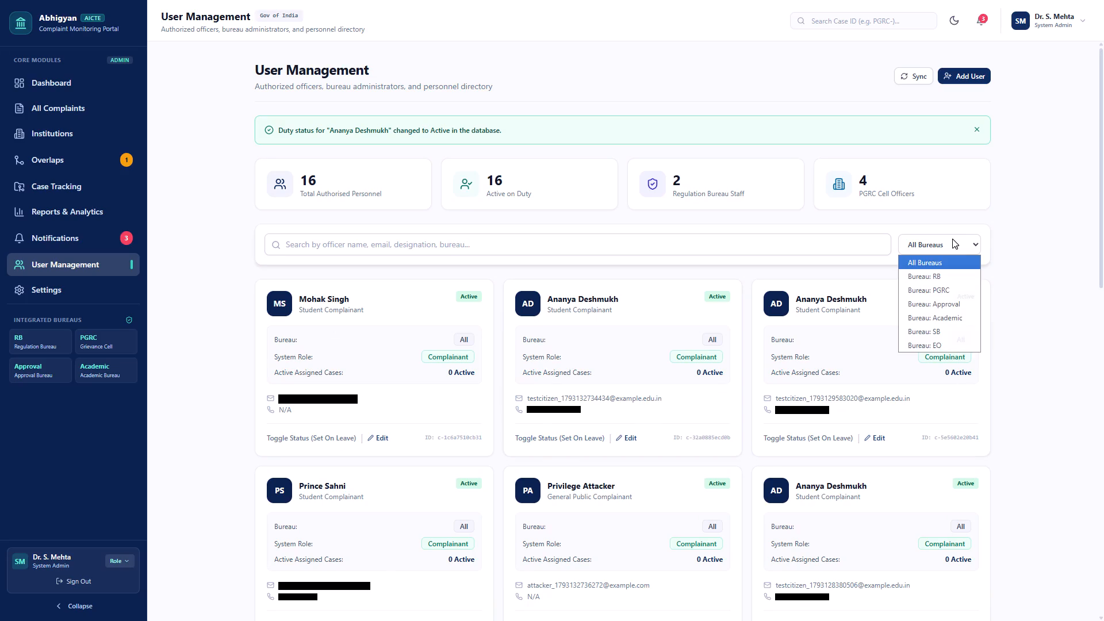
{"action": "left_click", "coordinate": [957, 285]}
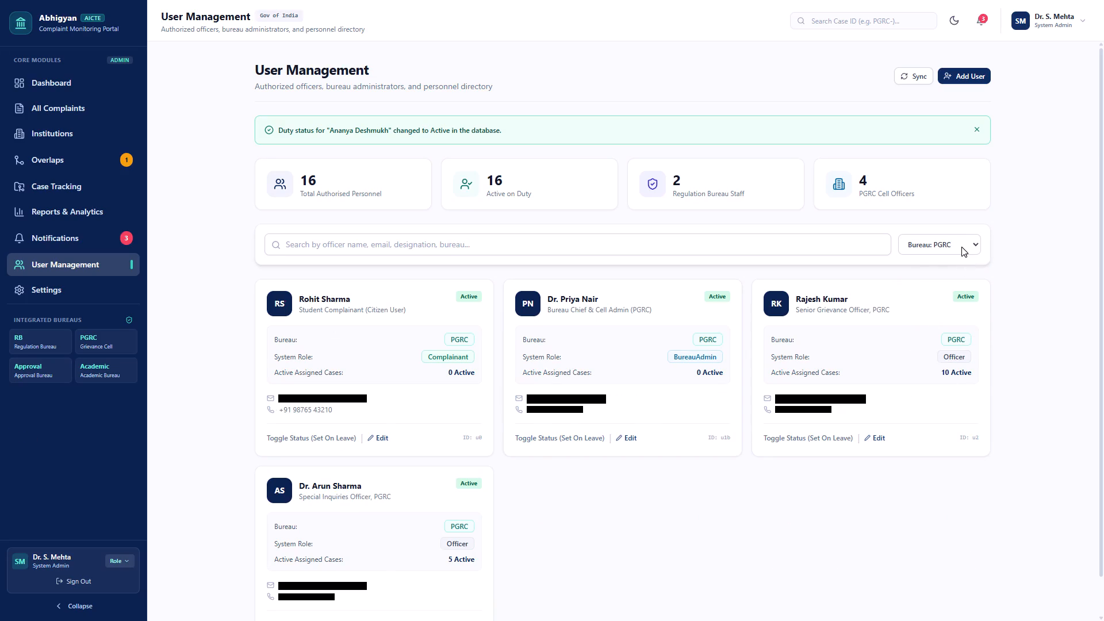
Switch the personnel directory's bureau filter to All Bureaus, followed by Bureau: RB.
{"action": "left_click", "coordinate": [961, 247]}
{"action": "left_click", "coordinate": [951, 258]}
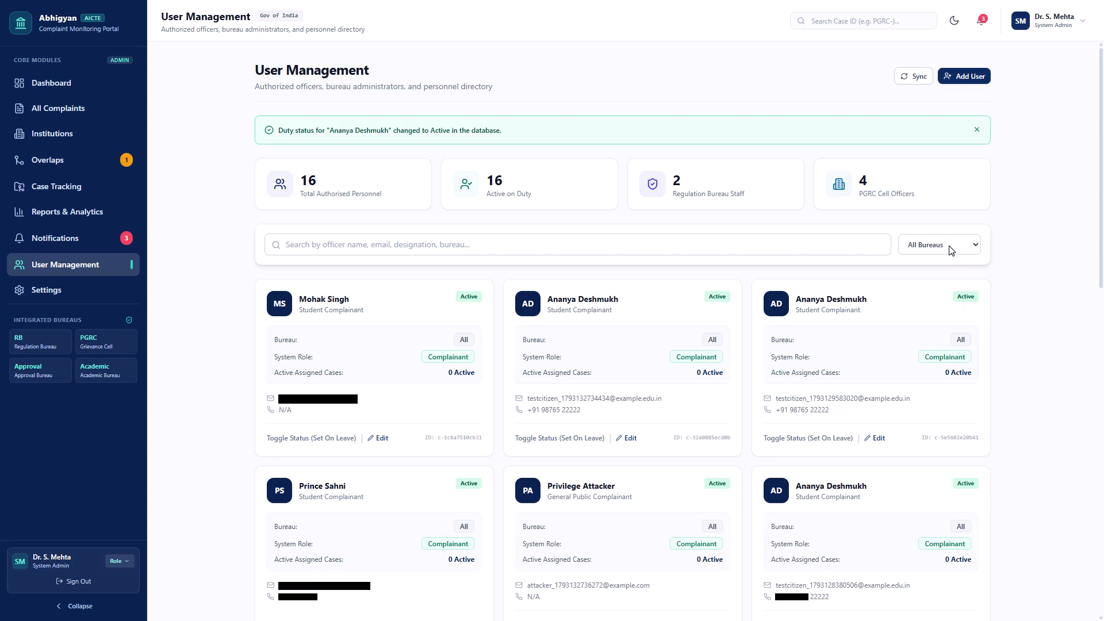
{"action": "left_click", "coordinate": [910, 246]}
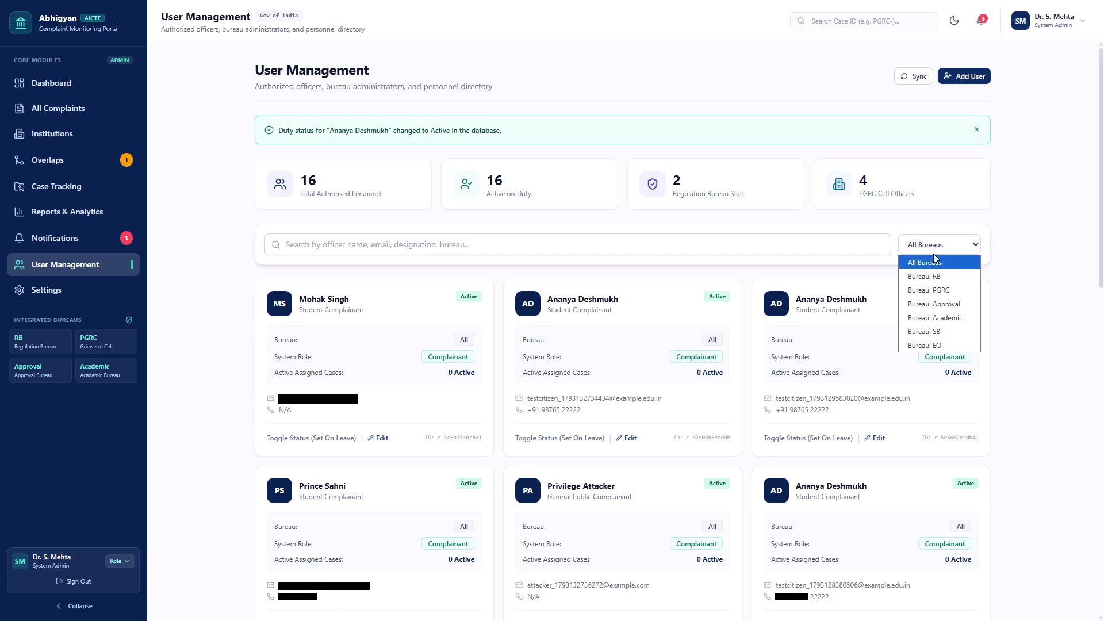
{"action": "left_click", "coordinate": [940, 272]}
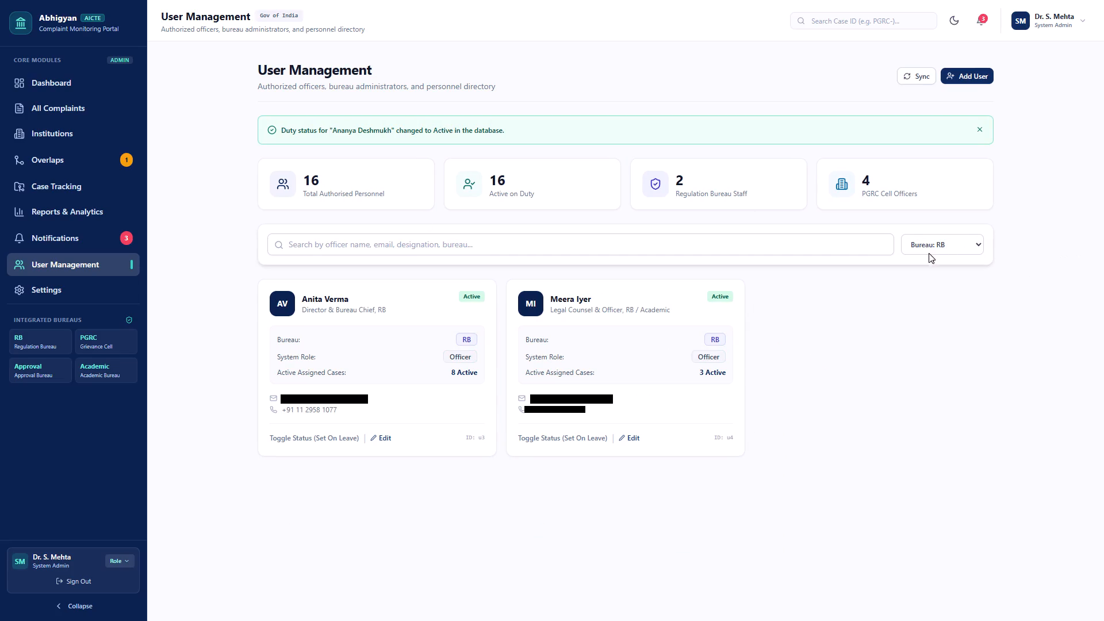
Filter the directory to Bureau: PGRC and demonstrate the duty toggle by setting the Student Complainant (Citizen User) to On Leave and back to Active.
{"action": "left_click", "coordinate": [937, 246]}
{"action": "left_click", "coordinate": [944, 284]}
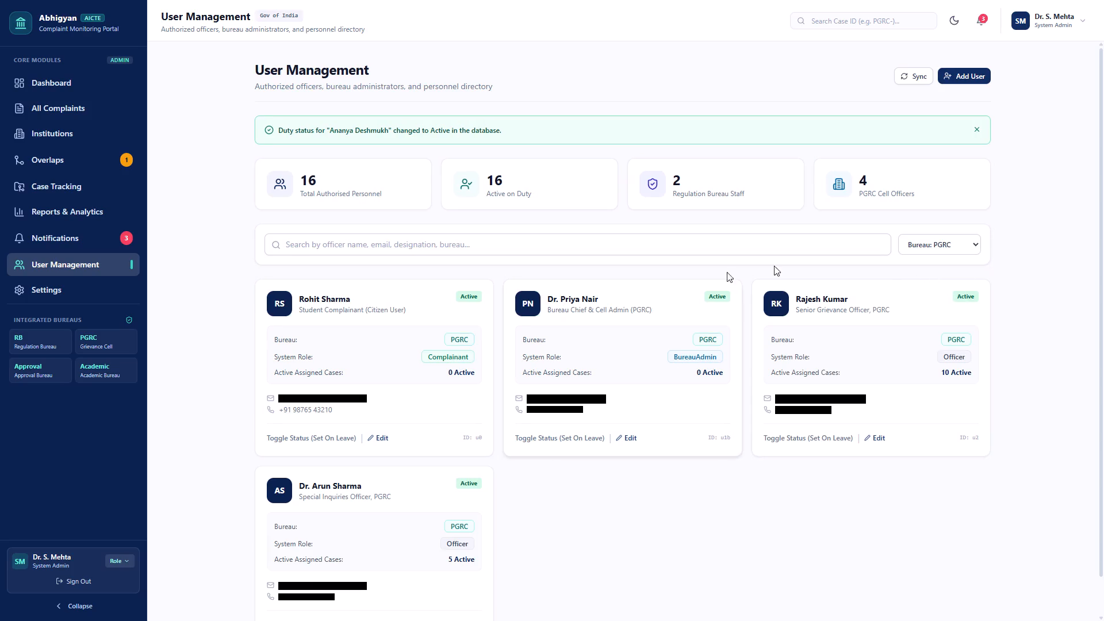
{"action": "left_click", "coordinate": [321, 440]}
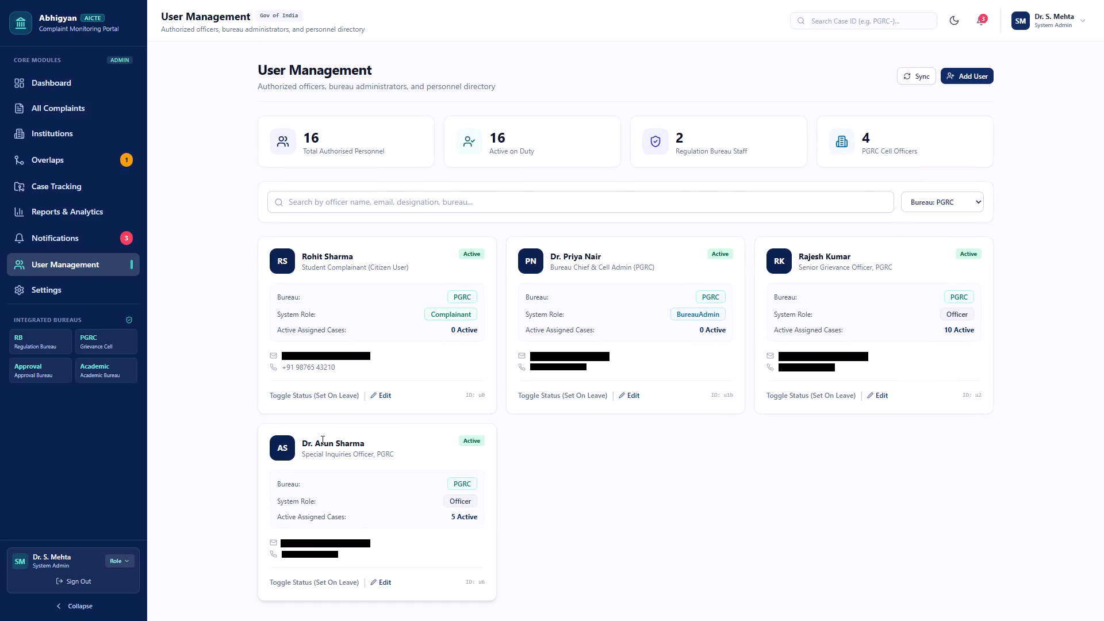
{"action": "left_click", "coordinate": [332, 435]}
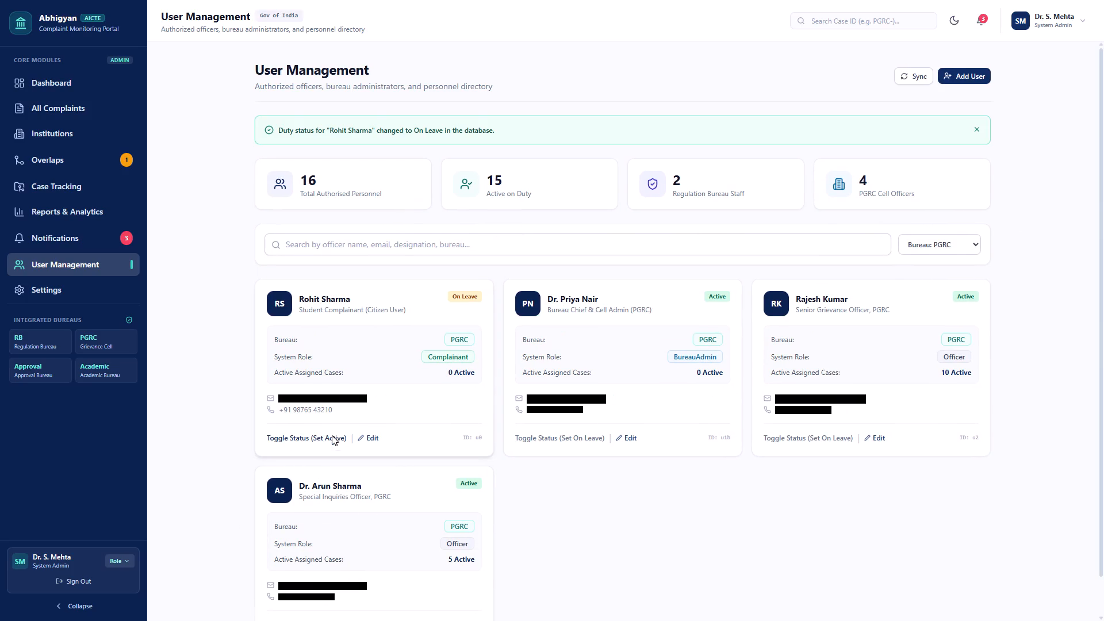
Filter the personnel directory to Bureau: Academic.
{"action": "left_click", "coordinate": [942, 244]}
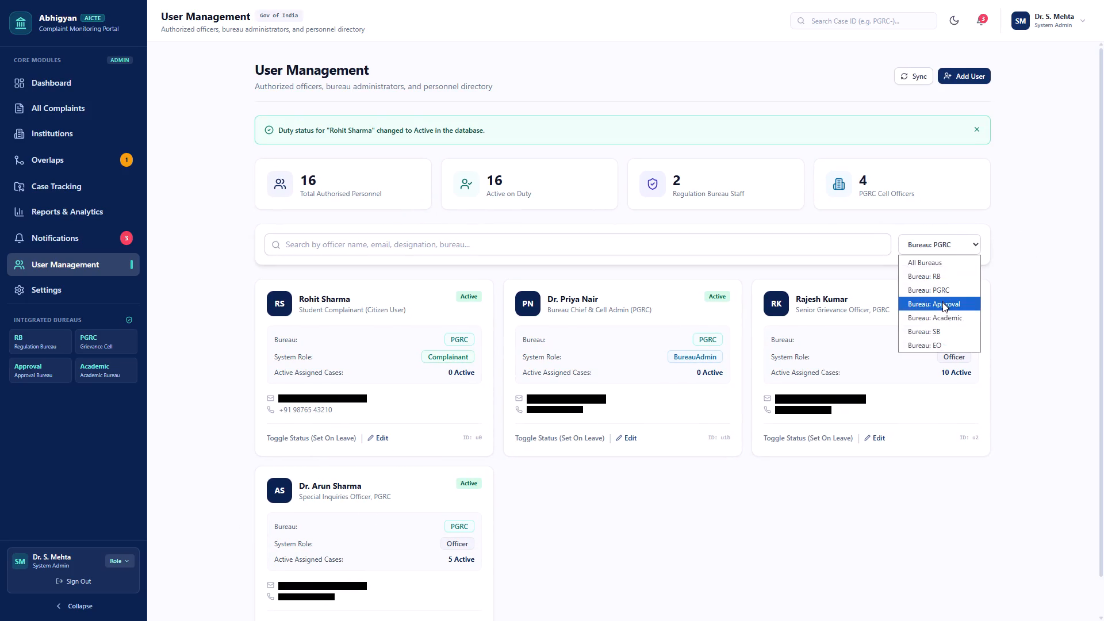
{"action": "left_click", "coordinate": [949, 319]}
Filter the directory to Bureau: RB and demonstrate the duty toggle by setting the Director & Bureau Chief to On Leave and back to Active.
{"action": "left_click", "coordinate": [979, 230]}
{"action": "left_click", "coordinate": [968, 241]}
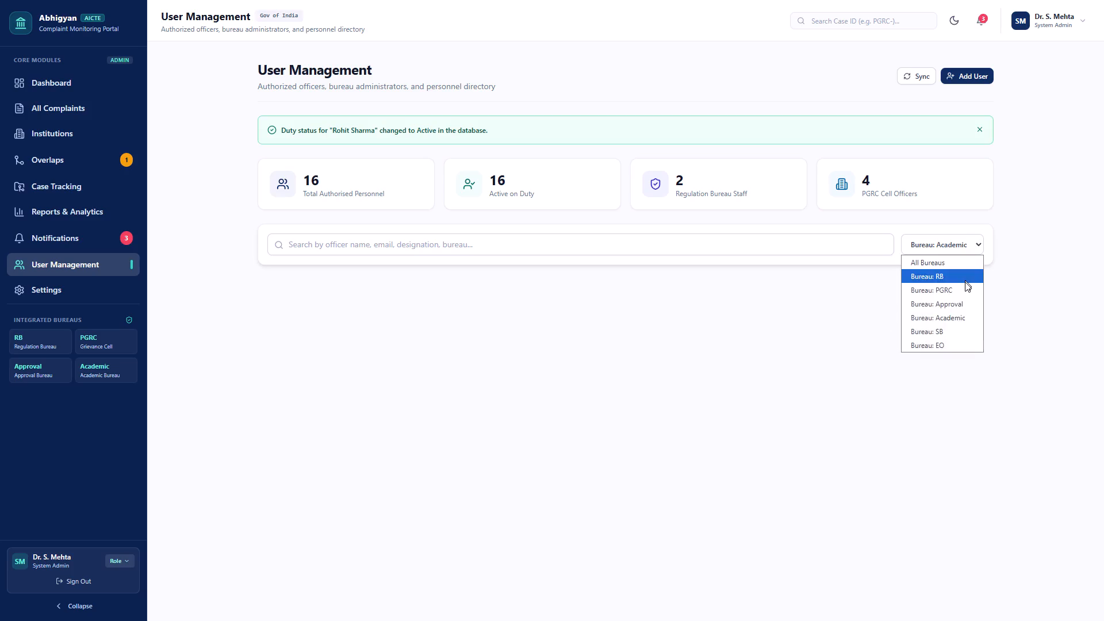
{"action": "left_click", "coordinate": [965, 282]}
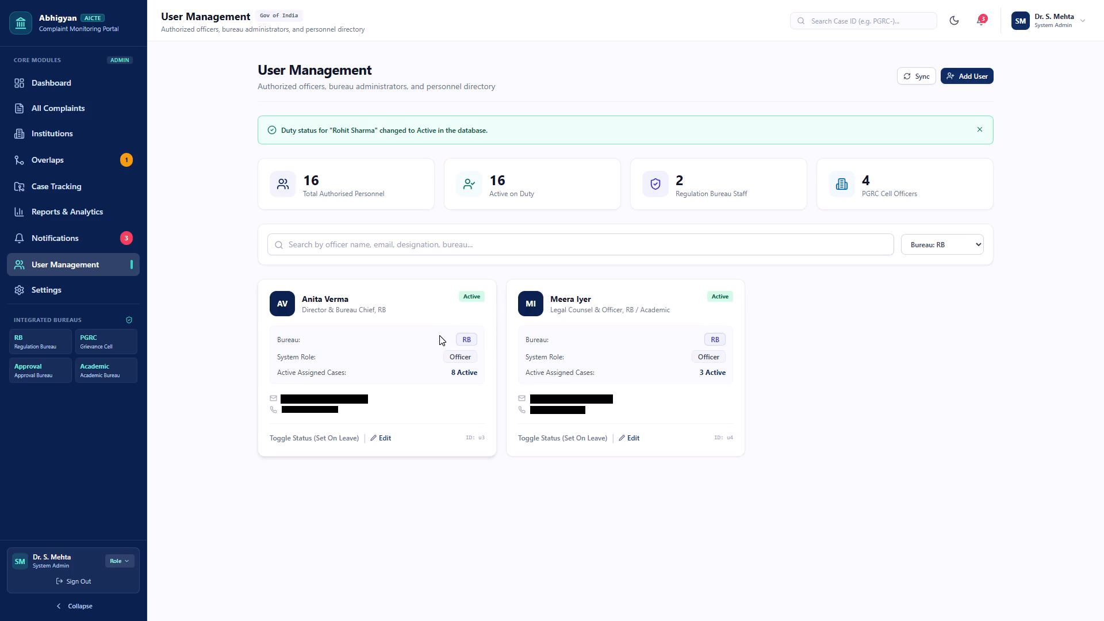
{"action": "left_click", "coordinate": [301, 435]}
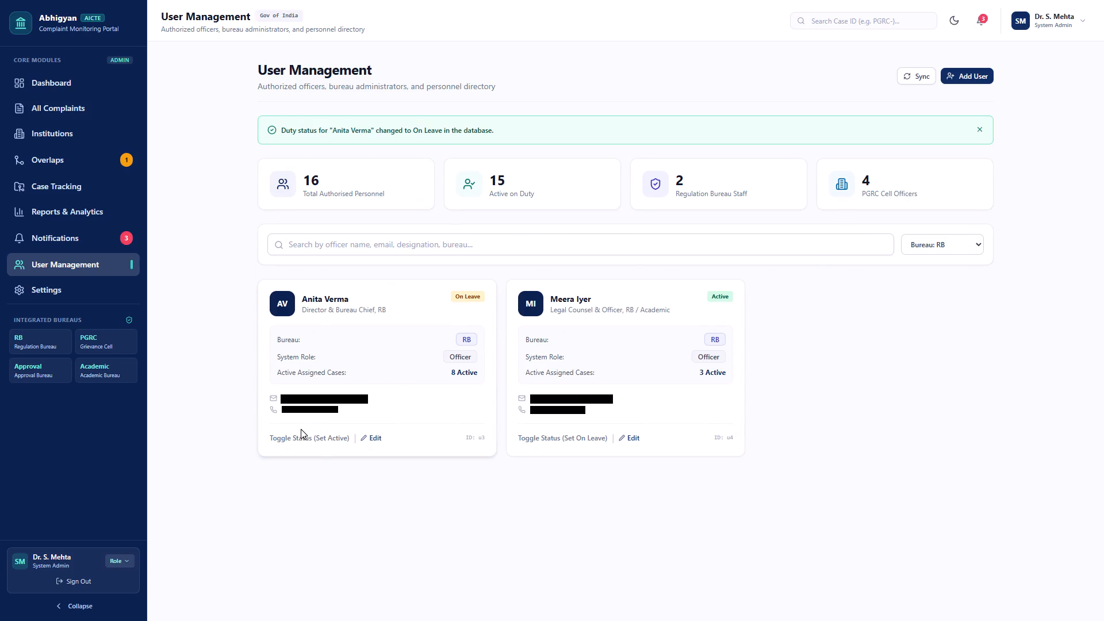
{"action": "left_click", "coordinate": [315, 440]}
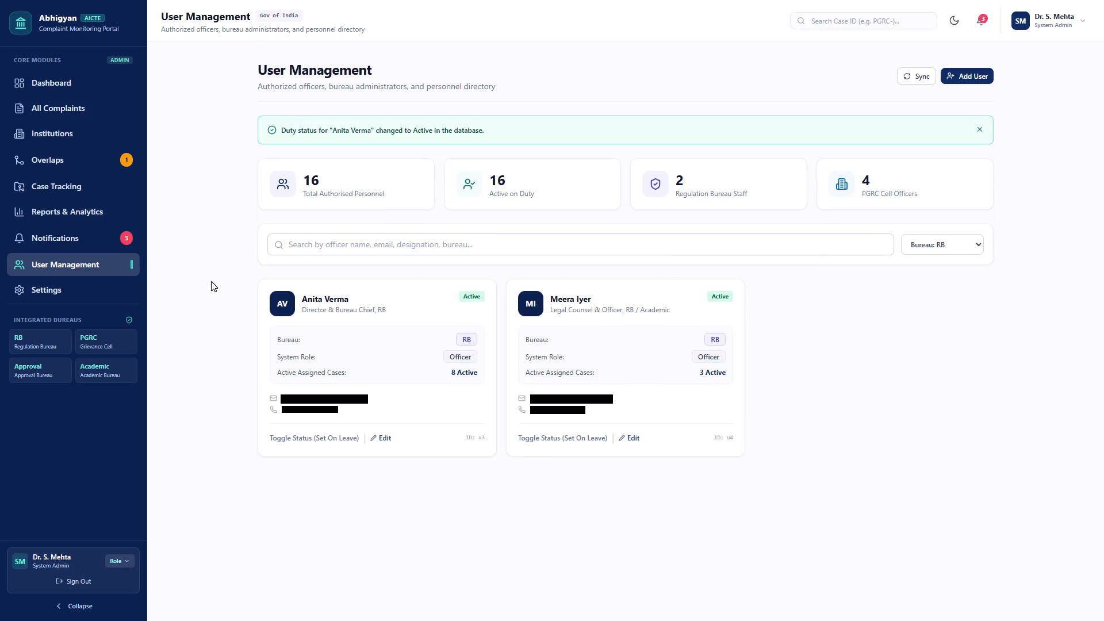
Show the System Settings page, and sign out of the System Admin account.
{"action": "left_click", "coordinate": [61, 299]}
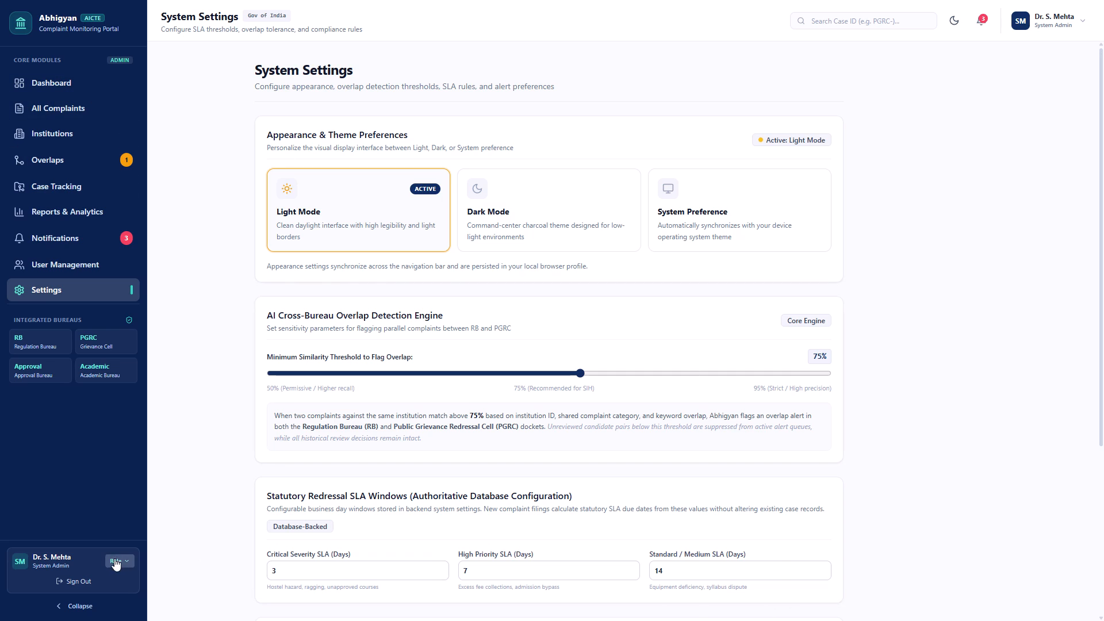
{"action": "left_click", "coordinate": [91, 579]}
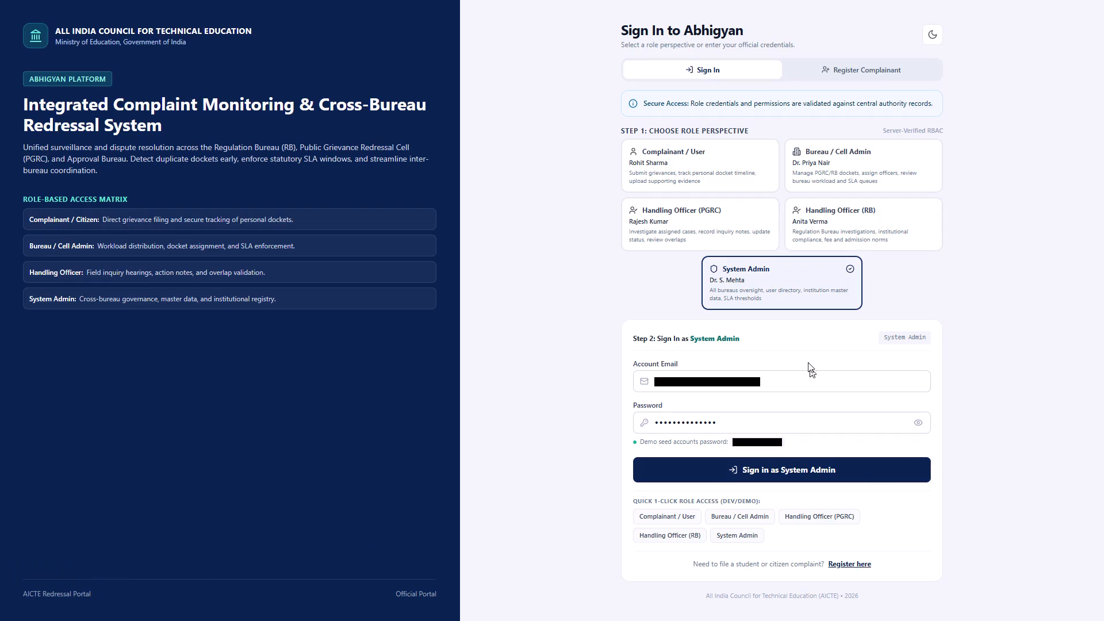
{"action": "key", "text": "alt+Tab"}
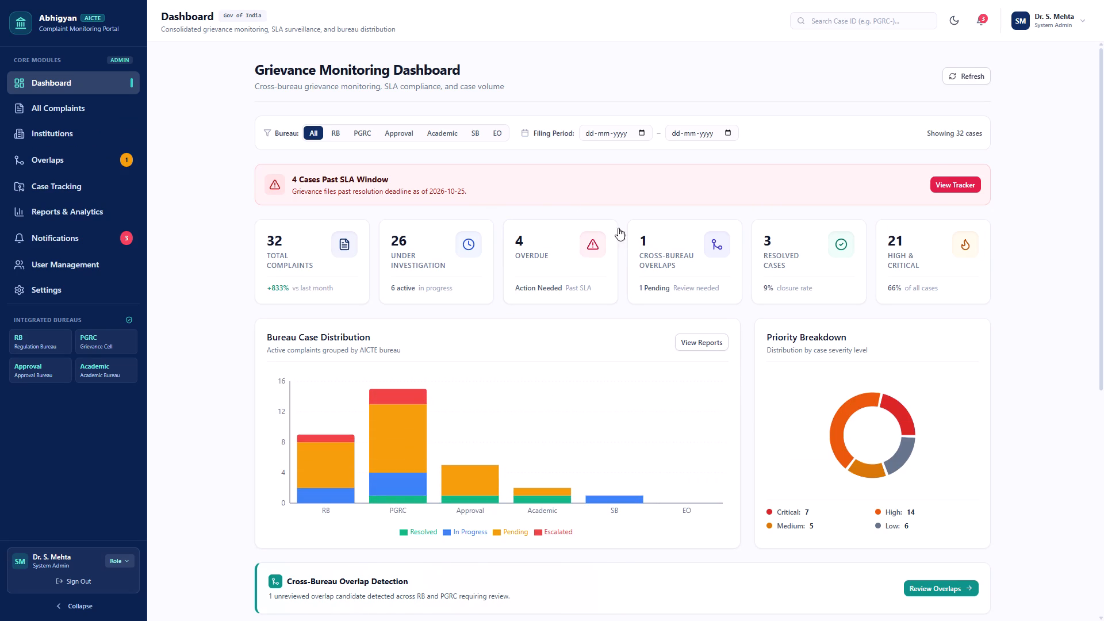
Filter the Dashboard by the RB and PGRC bureaus, and show its charts, overlap detection banner and Recent Complaints table.
{"action": "left_click", "coordinate": [338, 132]}
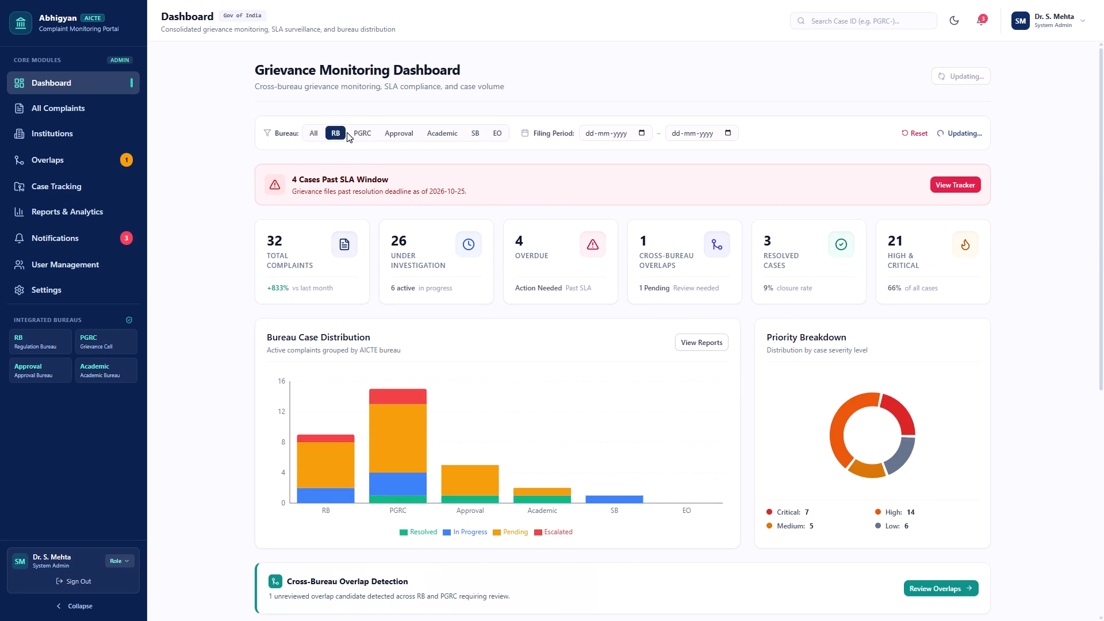
{"action": "left_click", "coordinate": [358, 135]}
{"action": "scroll", "coordinate": [542, 174], "scroll_direction": "down", "scroll_amount": 2}
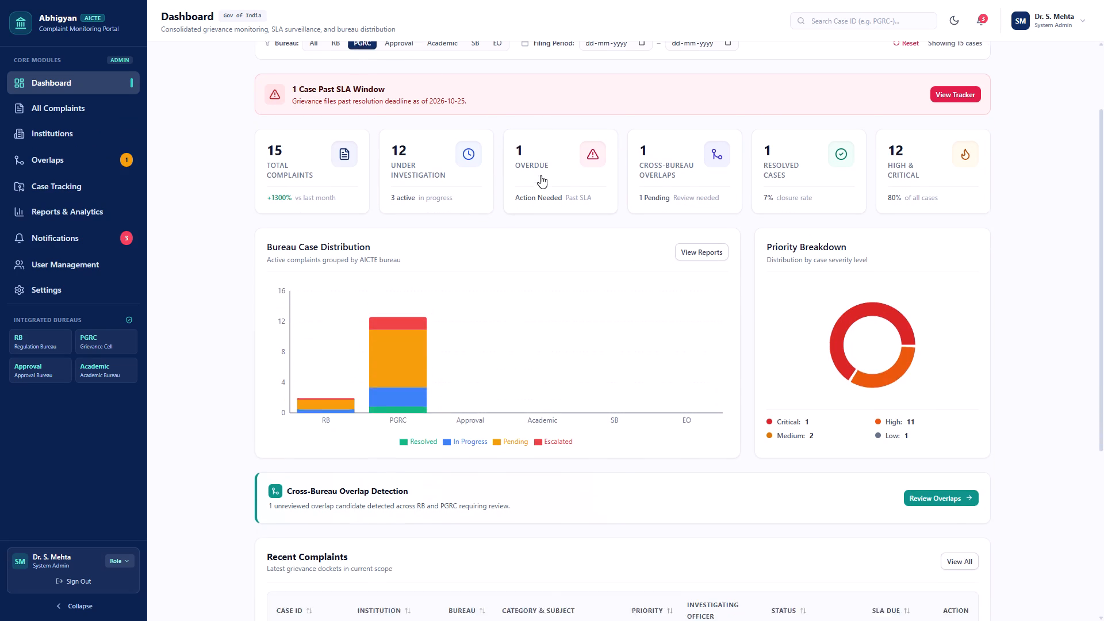
{"action": "scroll", "coordinate": [600, 262], "scroll_direction": "down", "scroll_amount": 4}
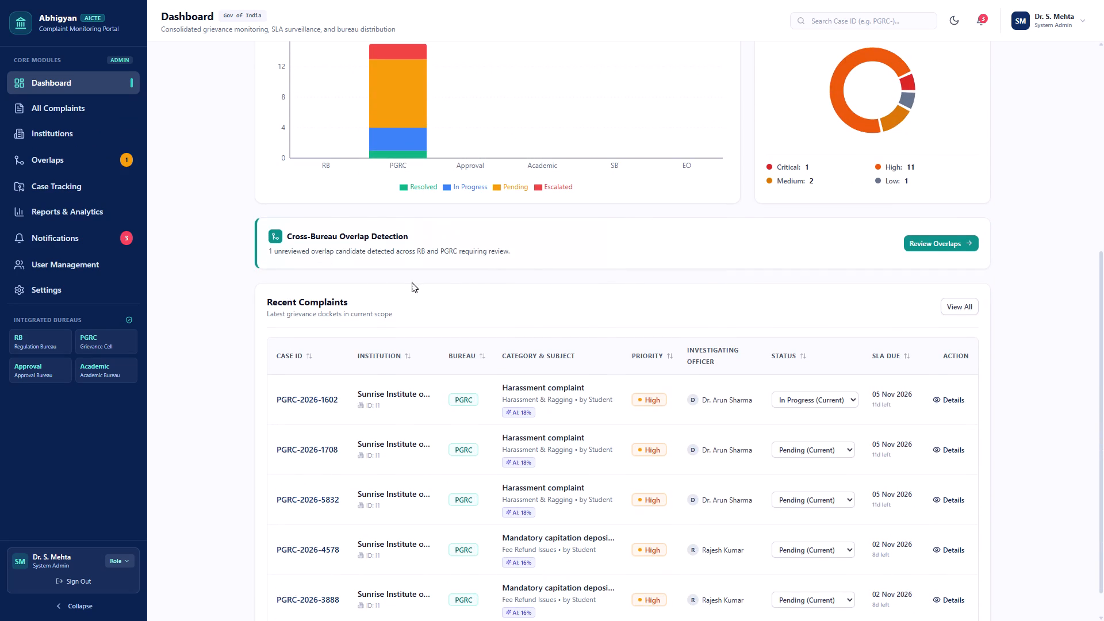
{"action": "scroll", "coordinate": [533, 376], "scroll_direction": "down", "scroll_amount": 4}
{"action": "left_click", "coordinate": [821, 363]}
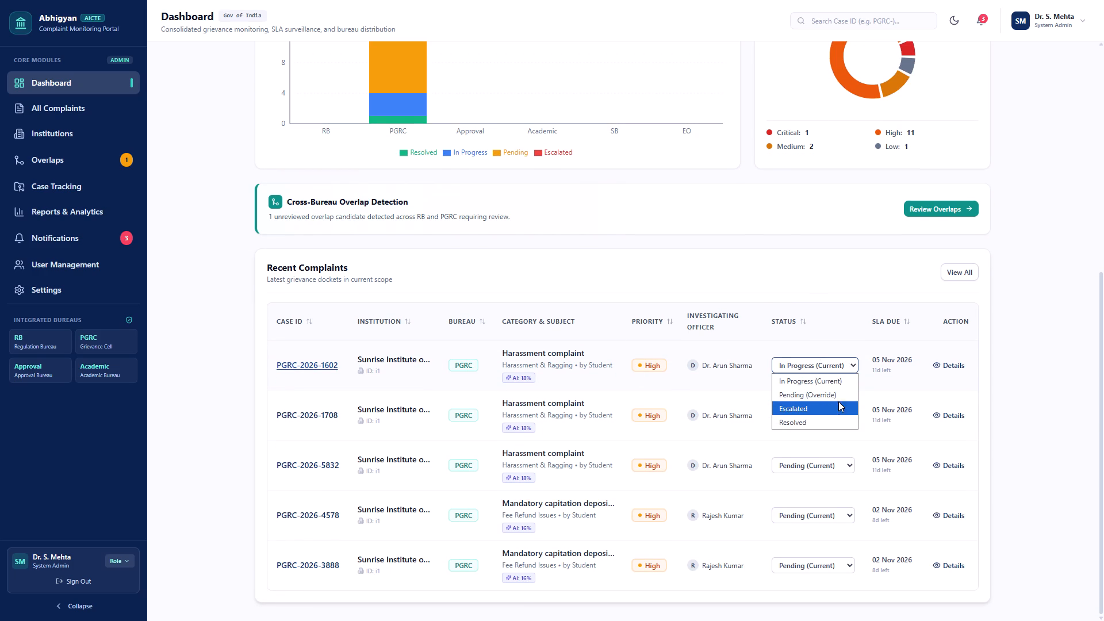
{"action": "left_click", "coordinate": [984, 348]}
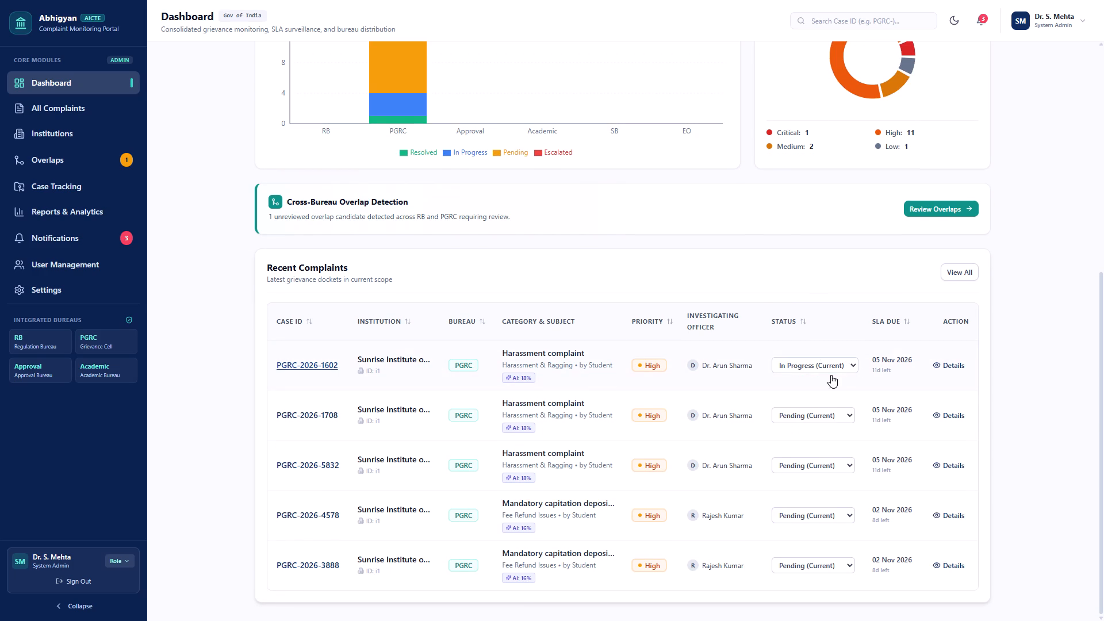
{"action": "scroll", "coordinate": [848, 363], "scroll_direction": "up", "scroll_amount": 7}
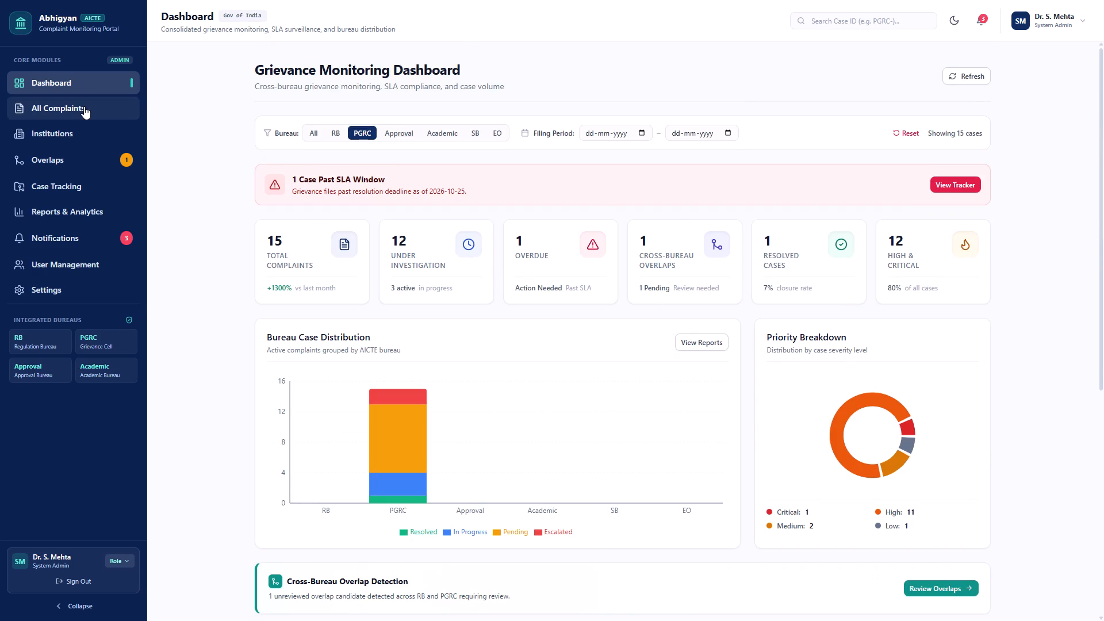
{"action": "left_click", "coordinate": [83, 105]}
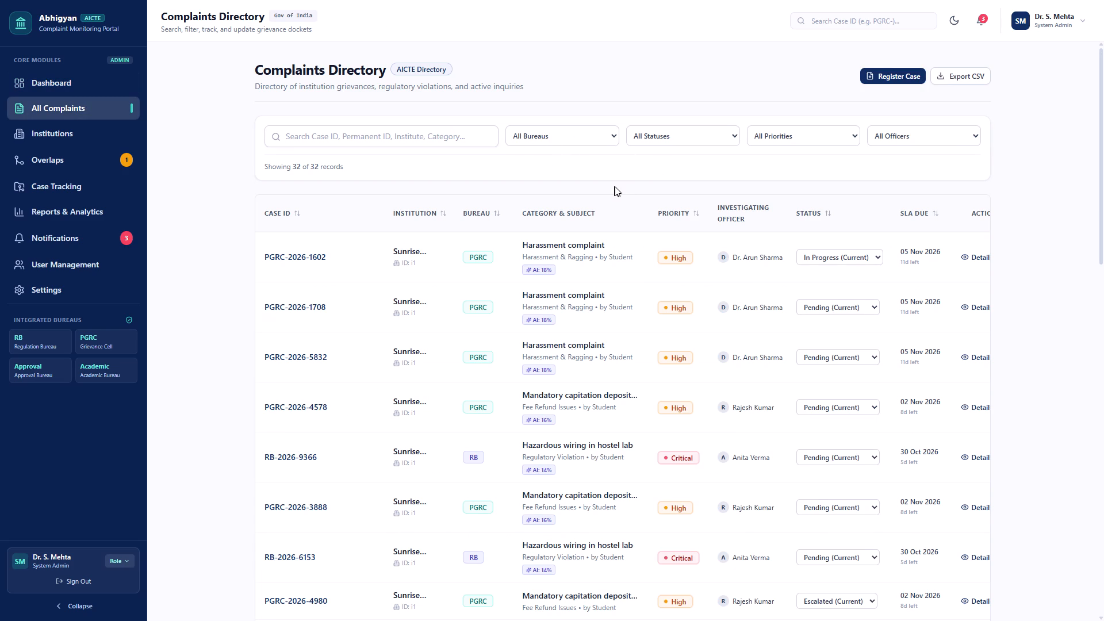
{"action": "scroll", "coordinate": [539, 233], "scroll_direction": "down", "scroll_amount": 1}
{"action": "left_click", "coordinate": [320, 196]}
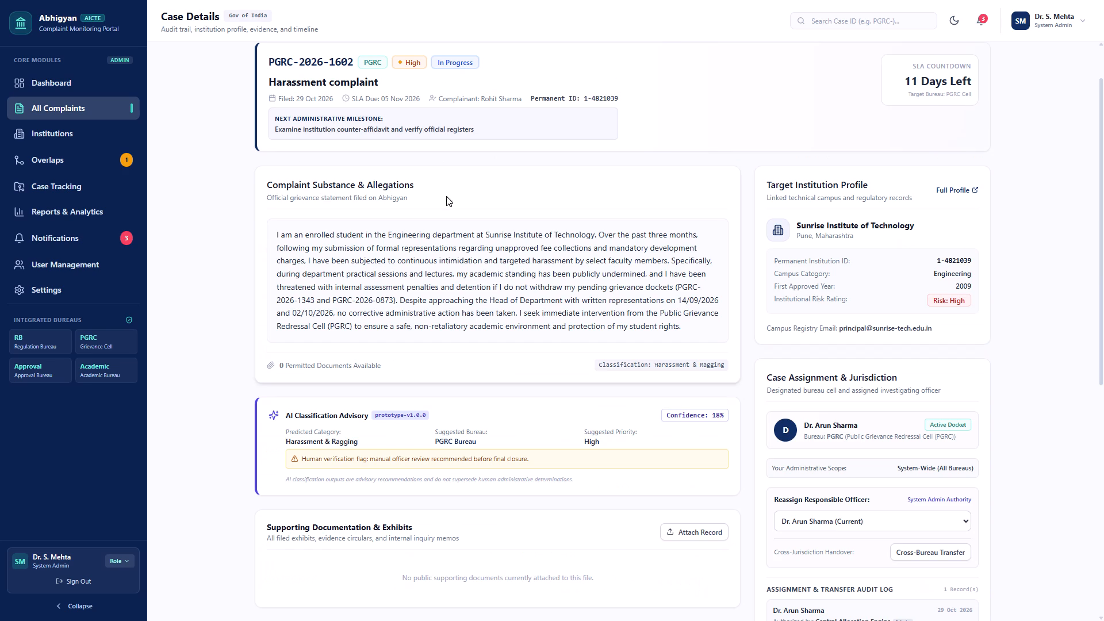
{"action": "scroll", "coordinate": [647, 230], "scroll_direction": "down", "scroll_amount": 2}
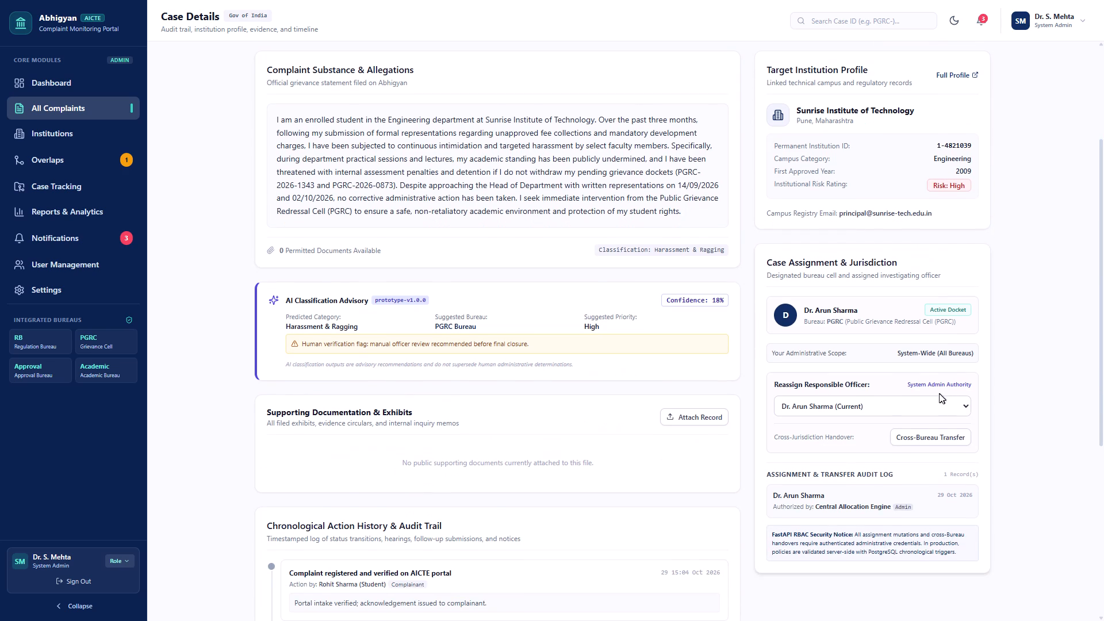
{"action": "left_click", "coordinate": [925, 404]}
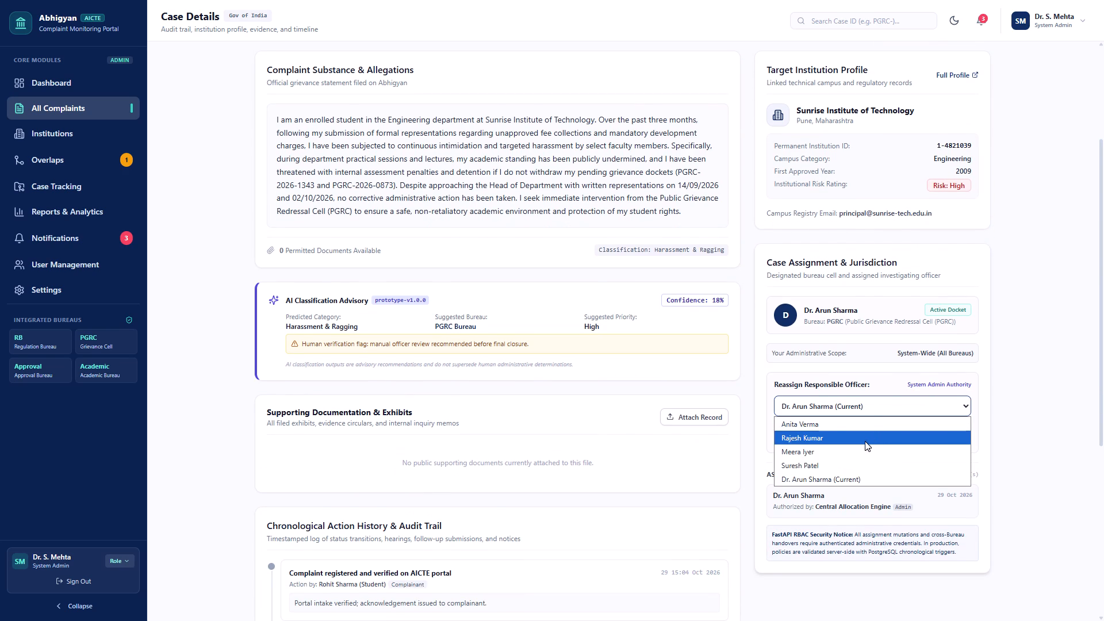
{"action": "left_click", "coordinate": [864, 433]}
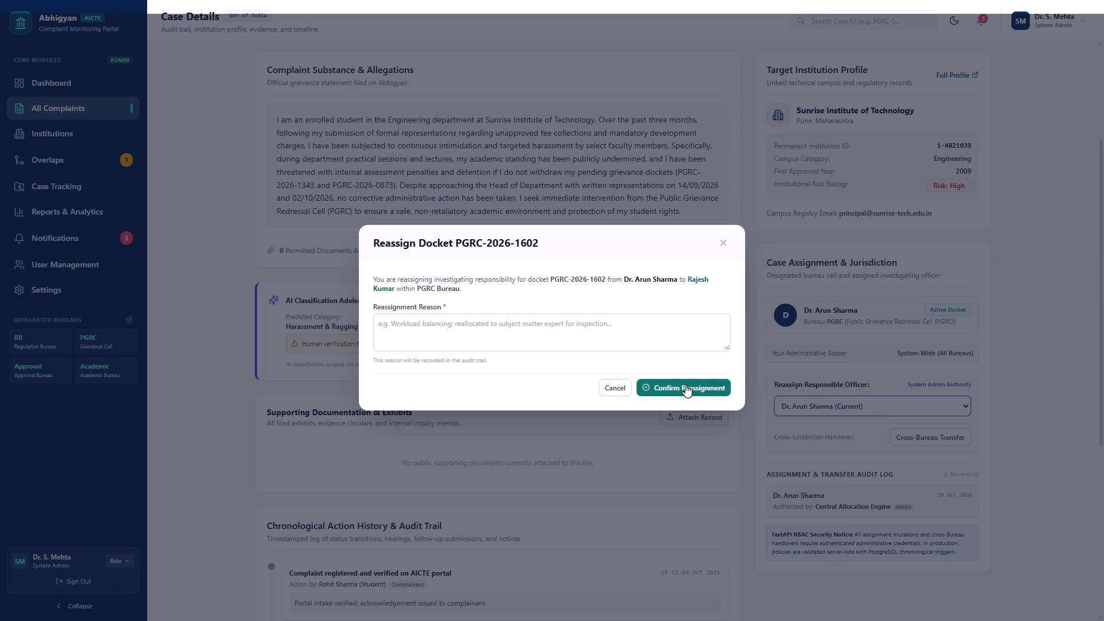
{"action": "left_click", "coordinate": [685, 385]}
{"action": "left_click", "coordinate": [636, 339]}
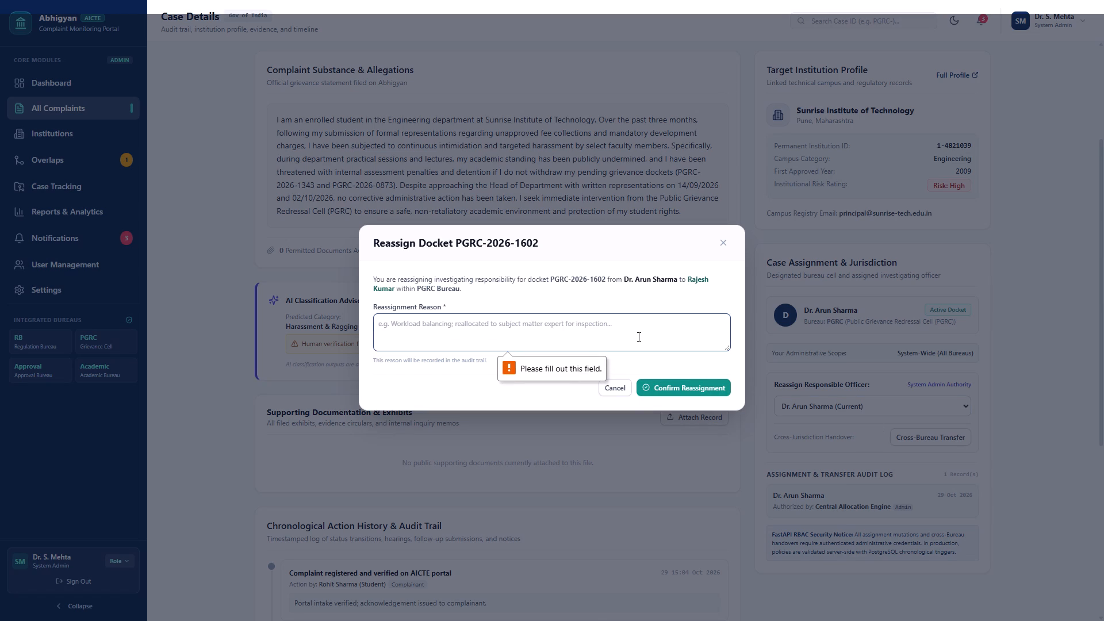
{"action": "type", "text": "test"}
{"action": "left_click", "coordinate": [701, 386]}
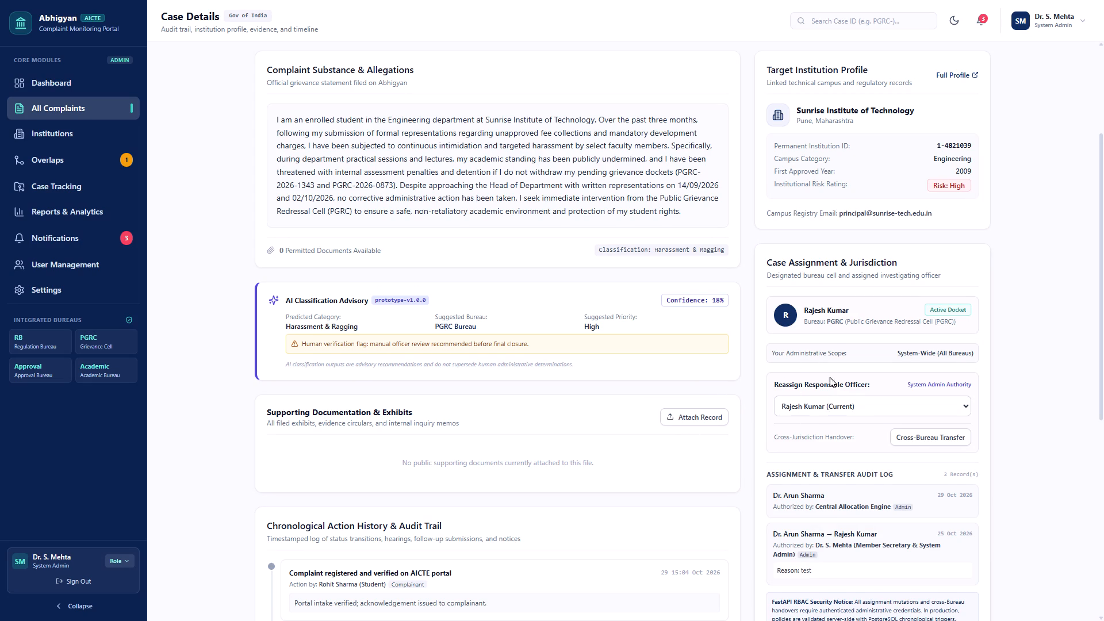
Show the case's assignment audit log, supporting documents section and chronological action history.
{"action": "scroll", "coordinate": [838, 405], "scroll_direction": "down", "scroll_amount": 2}
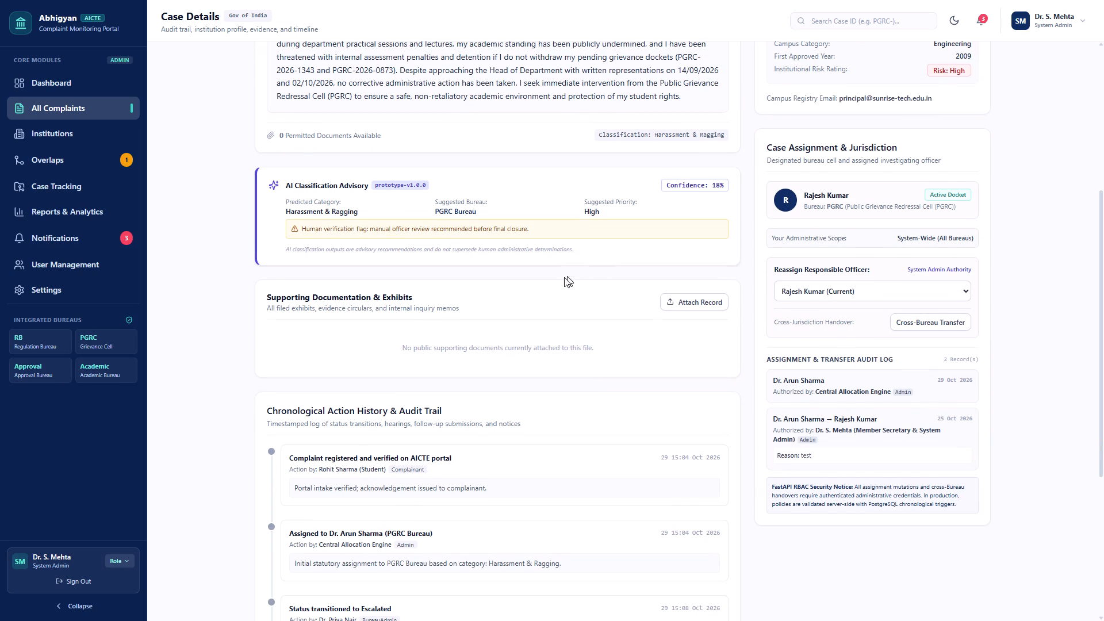
{"action": "scroll", "coordinate": [810, 427], "scroll_direction": "down", "scroll_amount": 1}
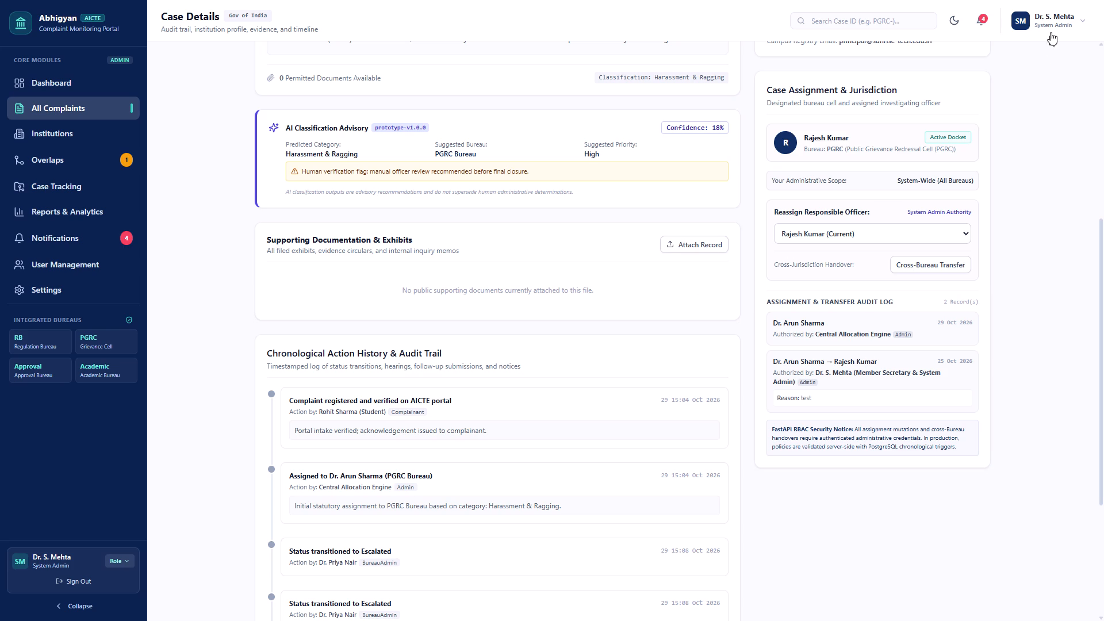
{"action": "scroll", "coordinate": [435, 290], "scroll_direction": "up", "scroll_amount": 6}
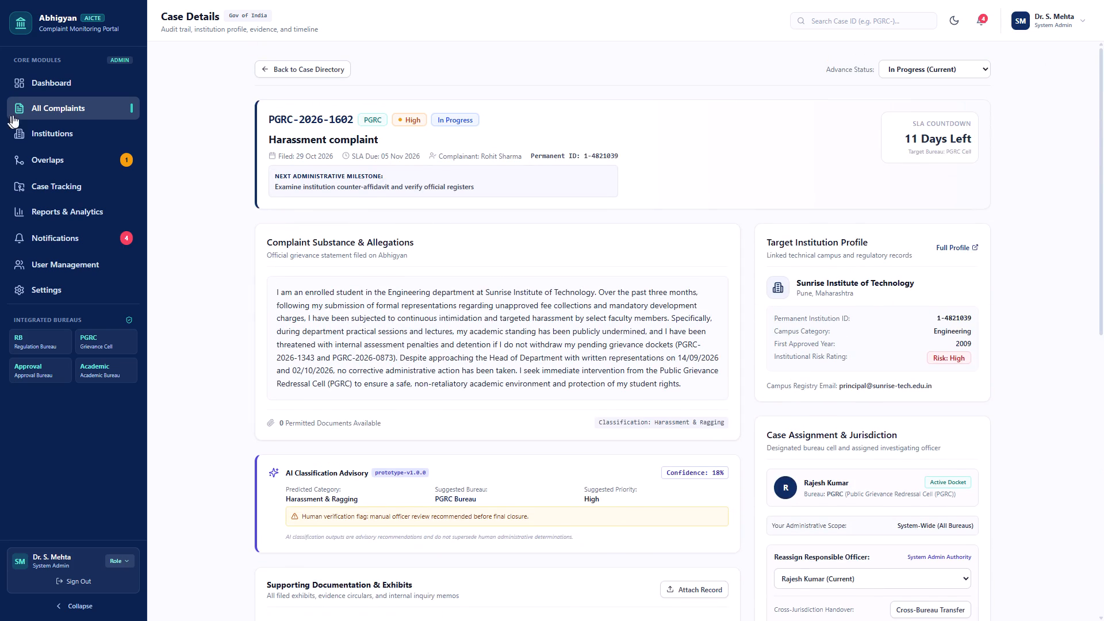
In the Institutions Directory, switch the profile to Bharat College of Engineering, Vidya Polytechnic Institute and National Institute of Management Studies, showing the last one's complaints.
{"action": "left_click", "coordinate": [49, 125]}
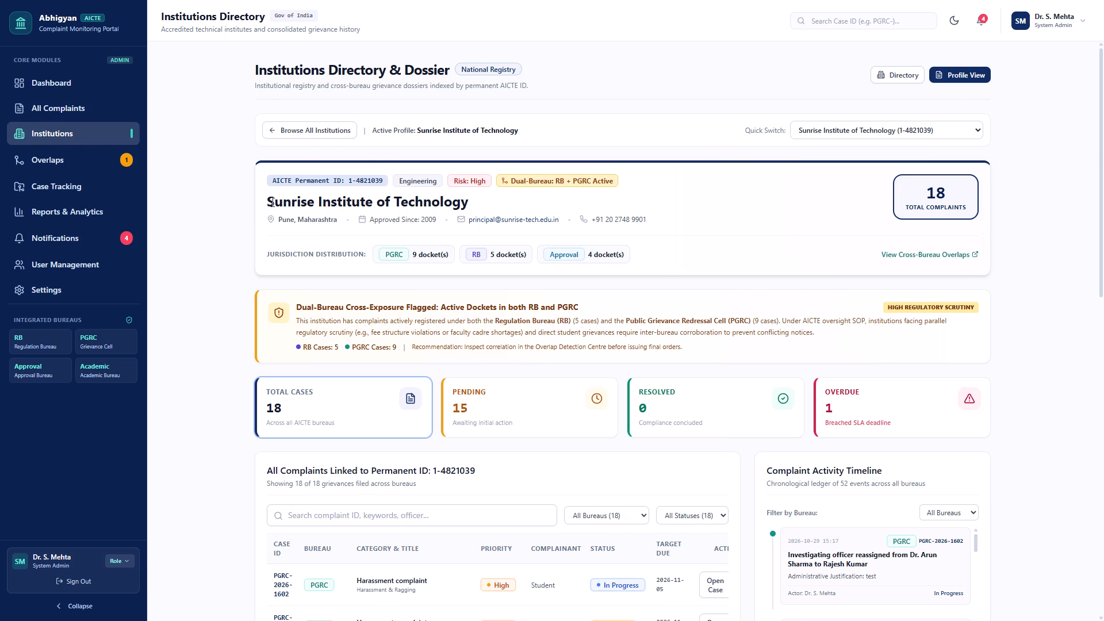
{"action": "left_click", "coordinate": [851, 129]}
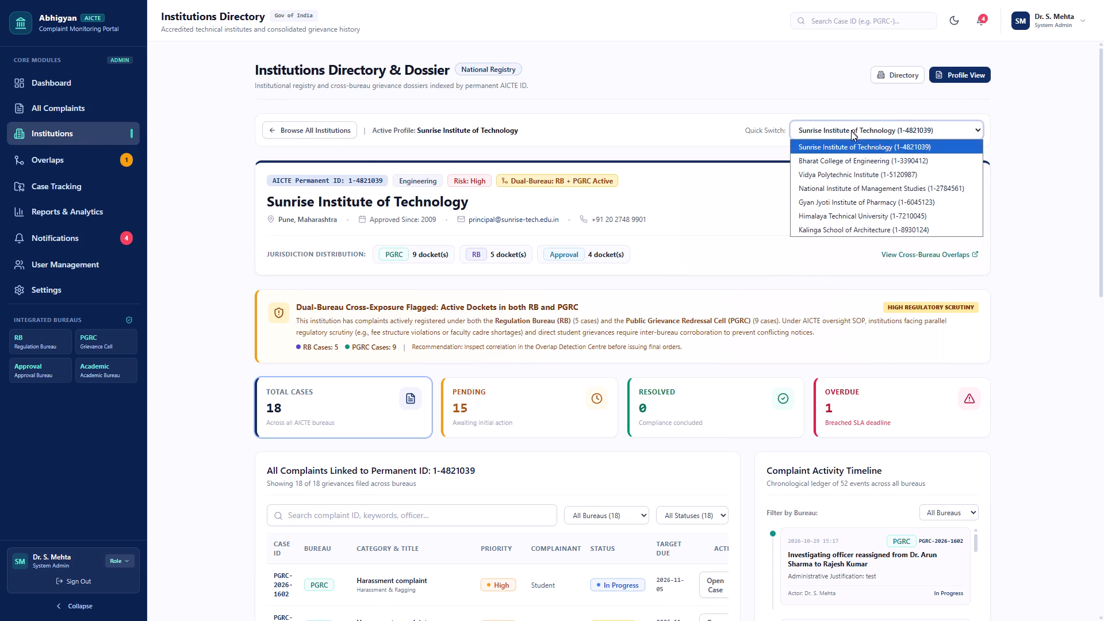
{"action": "left_click", "coordinate": [851, 158]}
{"action": "left_click", "coordinate": [854, 131]}
{"action": "left_click", "coordinate": [852, 167]}
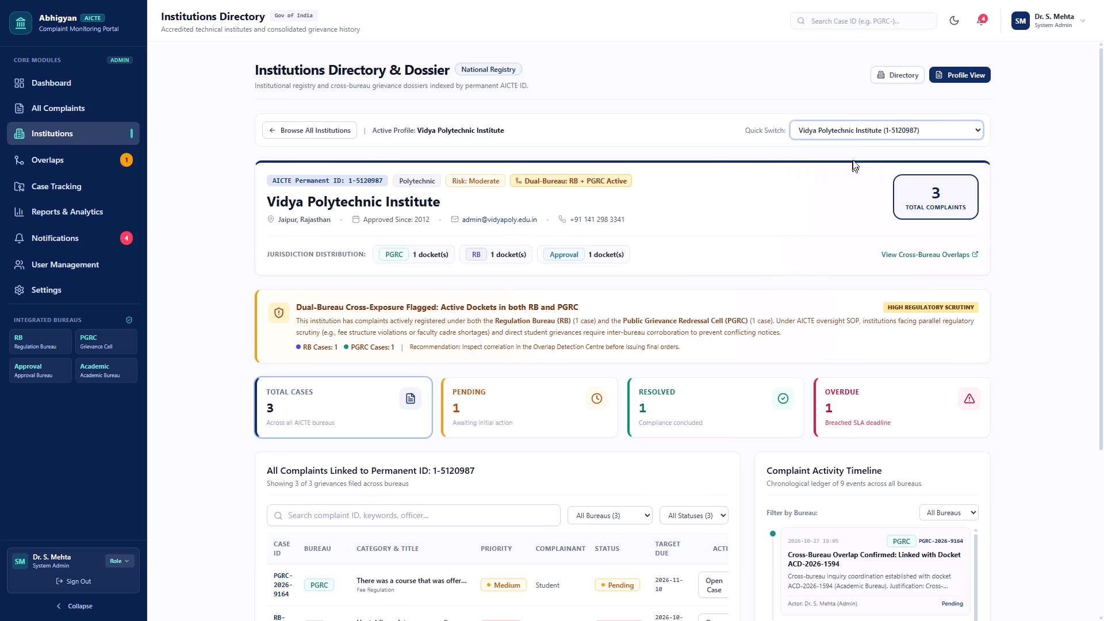
{"action": "left_click", "coordinate": [856, 130]}
{"action": "left_click", "coordinate": [853, 185]}
{"action": "scroll", "coordinate": [846, 186], "scroll_direction": "down", "scroll_amount": 4}
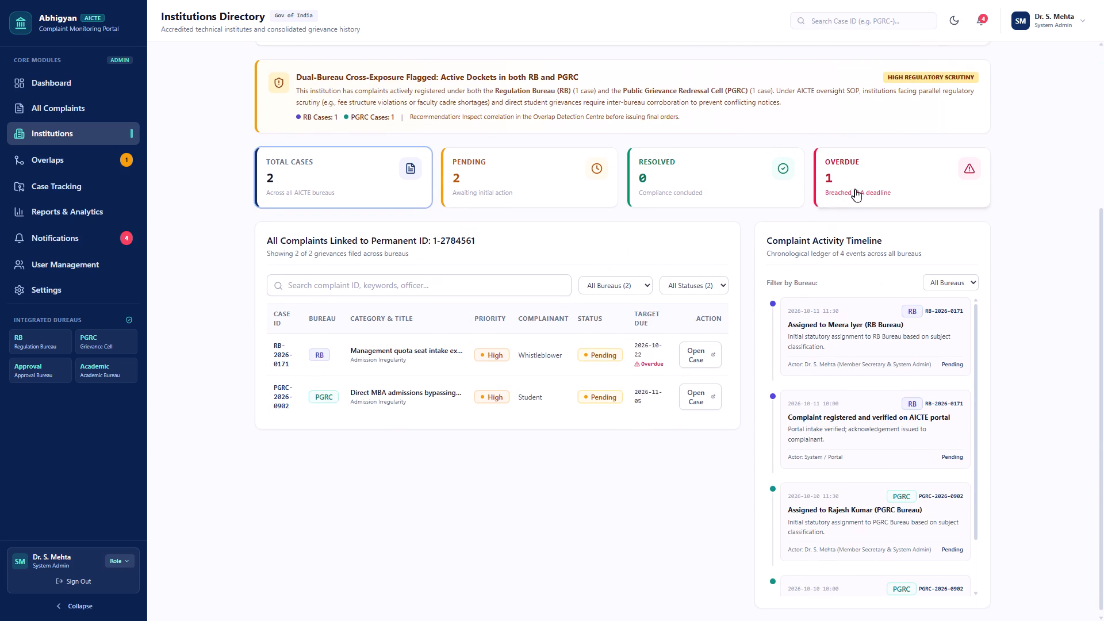
Show the Cross-Bureau Overlaps page with its safeguard policy, review status cards, filters and the Sunrise Institute of Technology overlap pair.
{"action": "left_click", "coordinate": [76, 147]}
{"action": "left_click", "coordinate": [75, 152]}
{"action": "scroll", "coordinate": [576, 279], "scroll_direction": "up", "scroll_amount": 1}
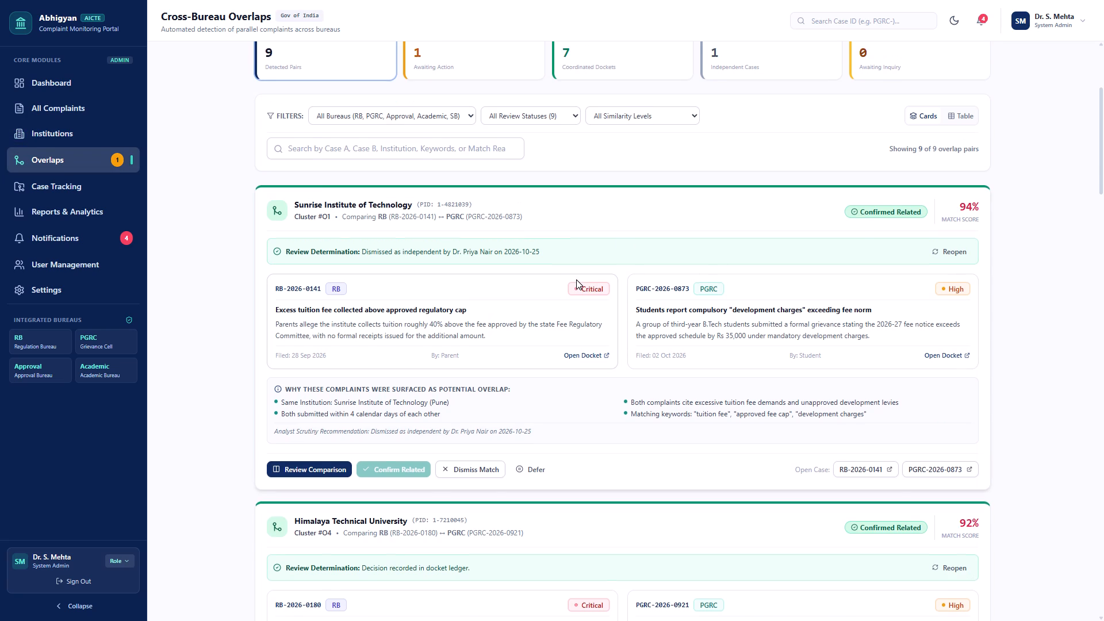
{"action": "scroll", "coordinate": [576, 279], "scroll_direction": "up", "scroll_amount": 4}
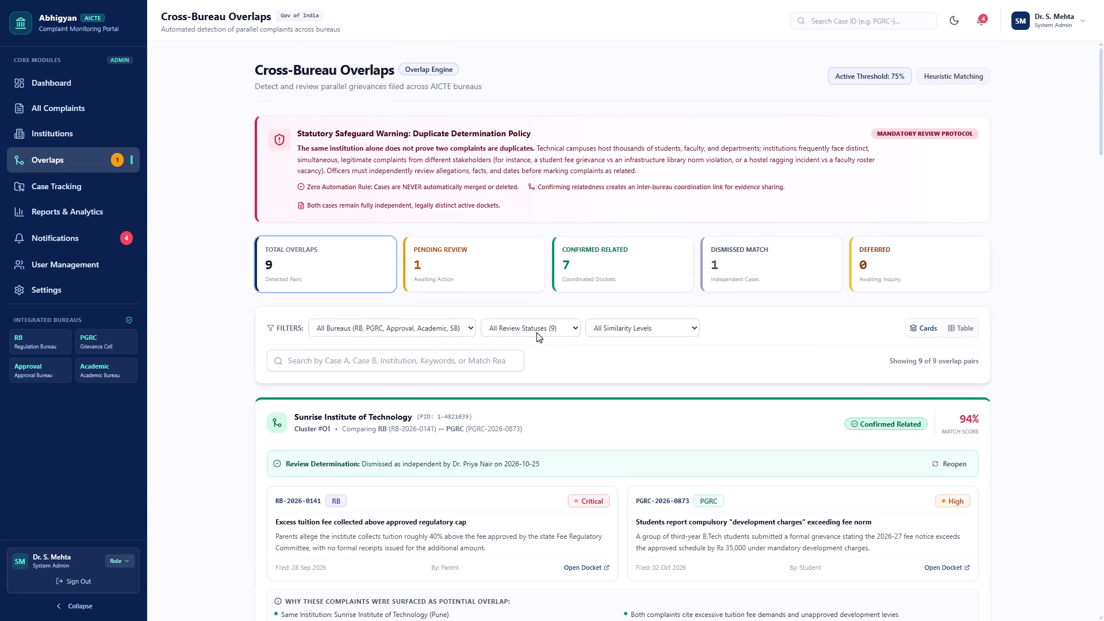
{"action": "scroll", "coordinate": [391, 394], "scroll_direction": "down", "scroll_amount": 1}
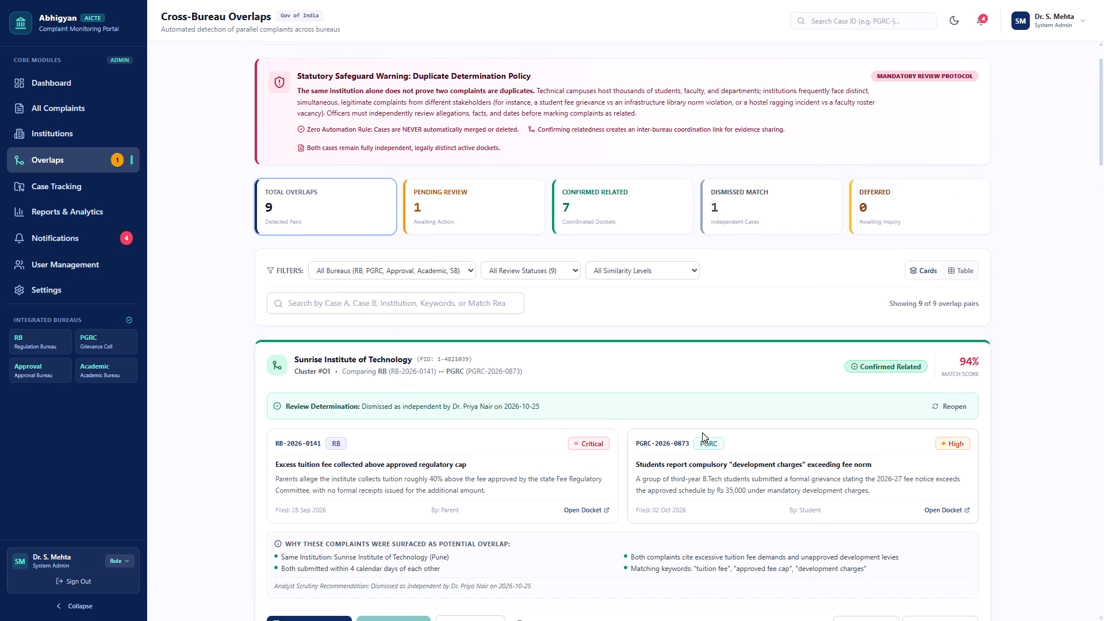
{"action": "scroll", "coordinate": [646, 379], "scroll_direction": "down", "scroll_amount": 2}
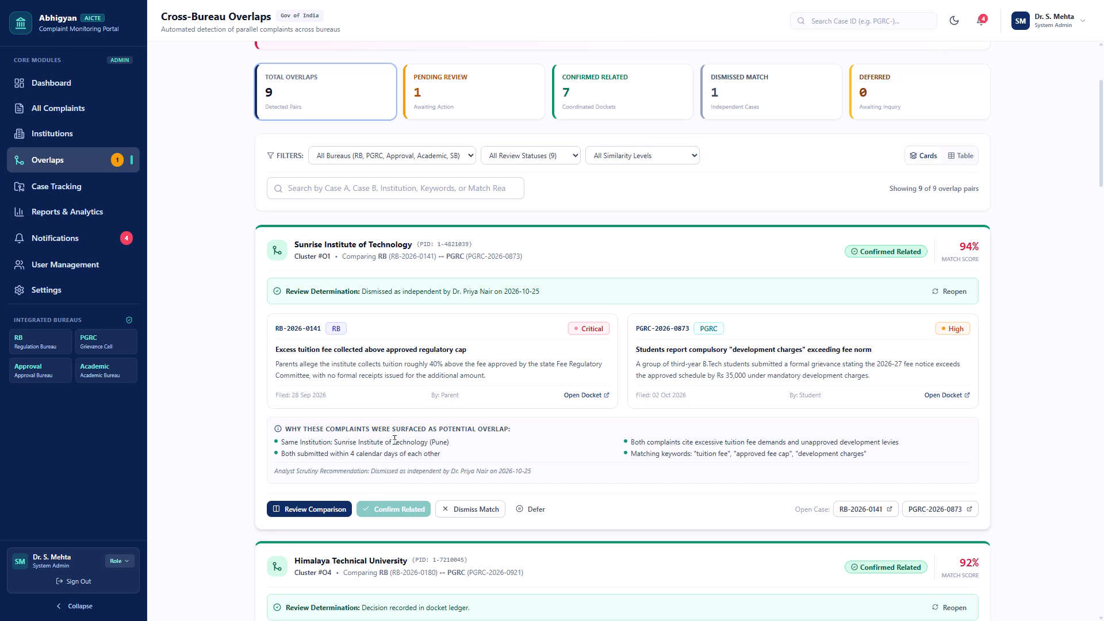
{"action": "scroll", "coordinate": [393, 439], "scroll_direction": "up", "scroll_amount": 3}
{"action": "left_click", "coordinate": [49, 192]}
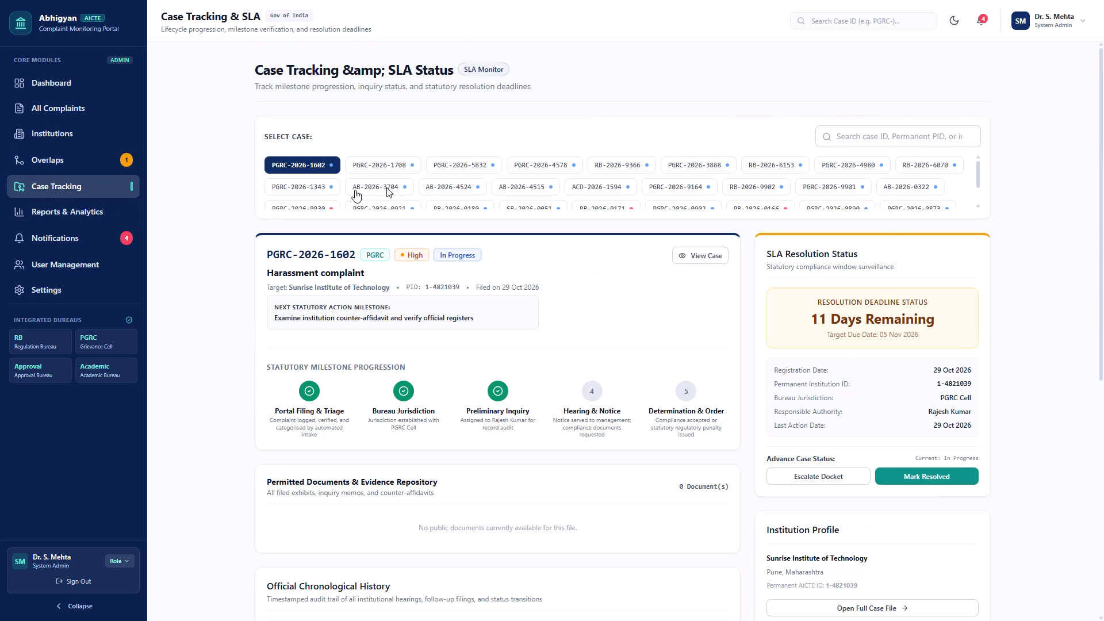
{"action": "left_click", "coordinate": [386, 167]}
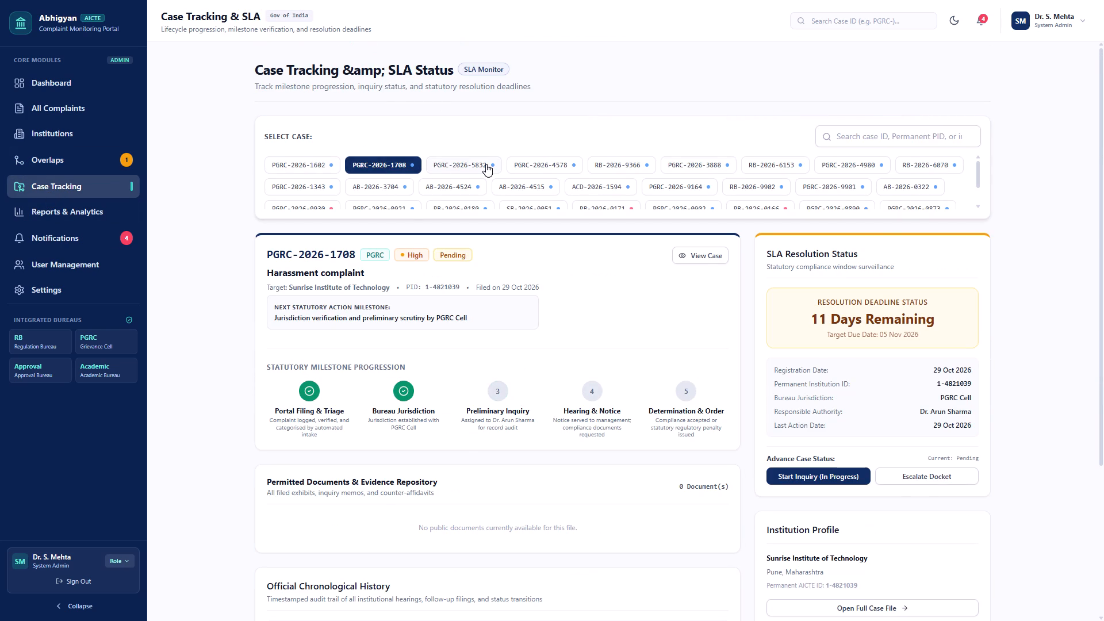
{"action": "left_click", "coordinate": [486, 164]}
{"action": "left_click", "coordinate": [588, 163]}
{"action": "left_click", "coordinate": [665, 163]}
{"action": "left_click", "coordinate": [722, 170]}
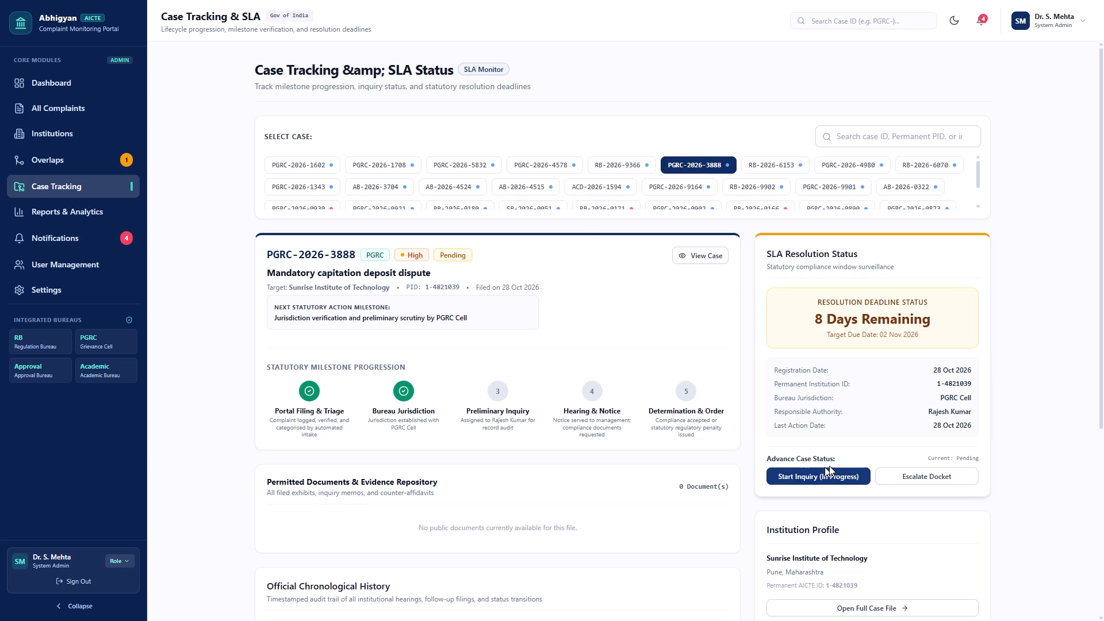
{"action": "scroll", "coordinate": [966, 461], "scroll_direction": "down", "scroll_amount": 1}
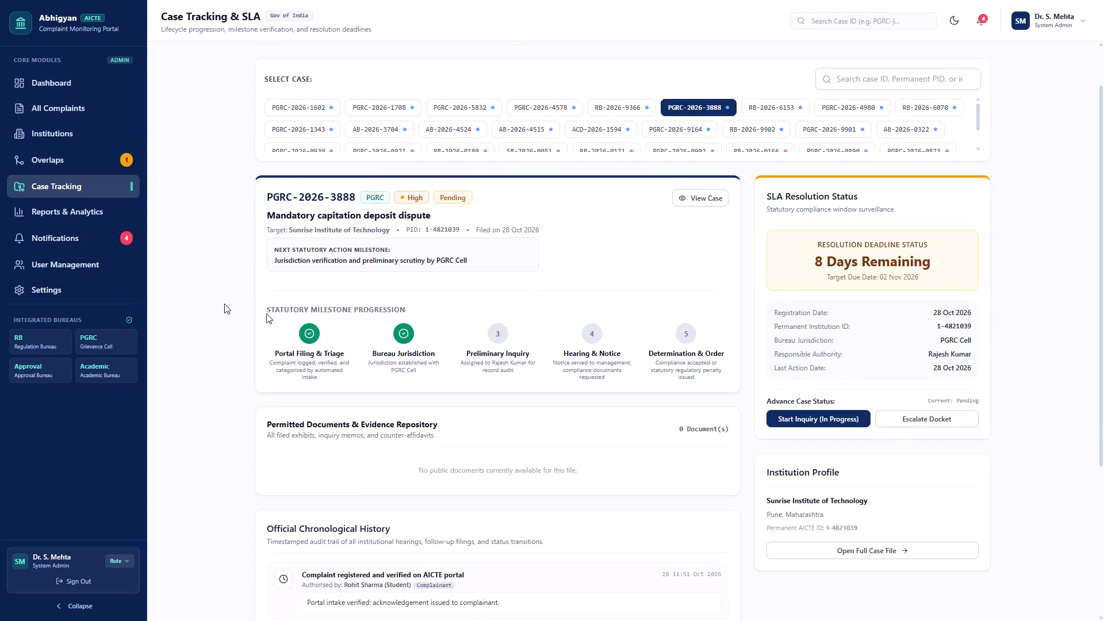
Show the Reports & Analytics metrics and charts, followed by the Notifications page.
{"action": "left_click", "coordinate": [33, 213]}
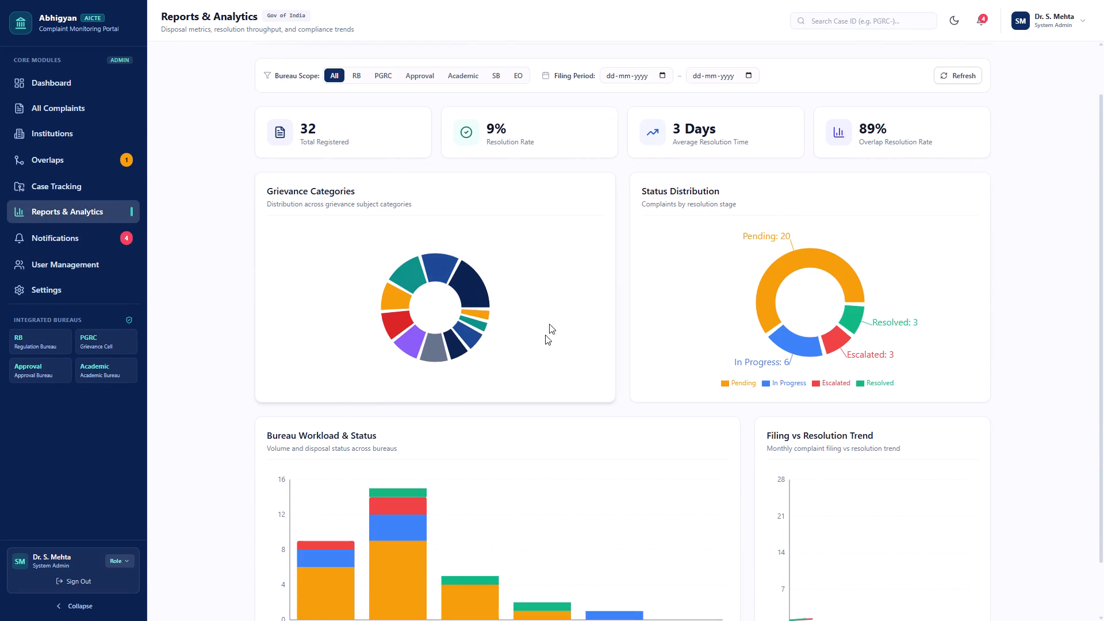
{"action": "scroll", "coordinate": [685, 273], "scroll_direction": "down", "scroll_amount": 3}
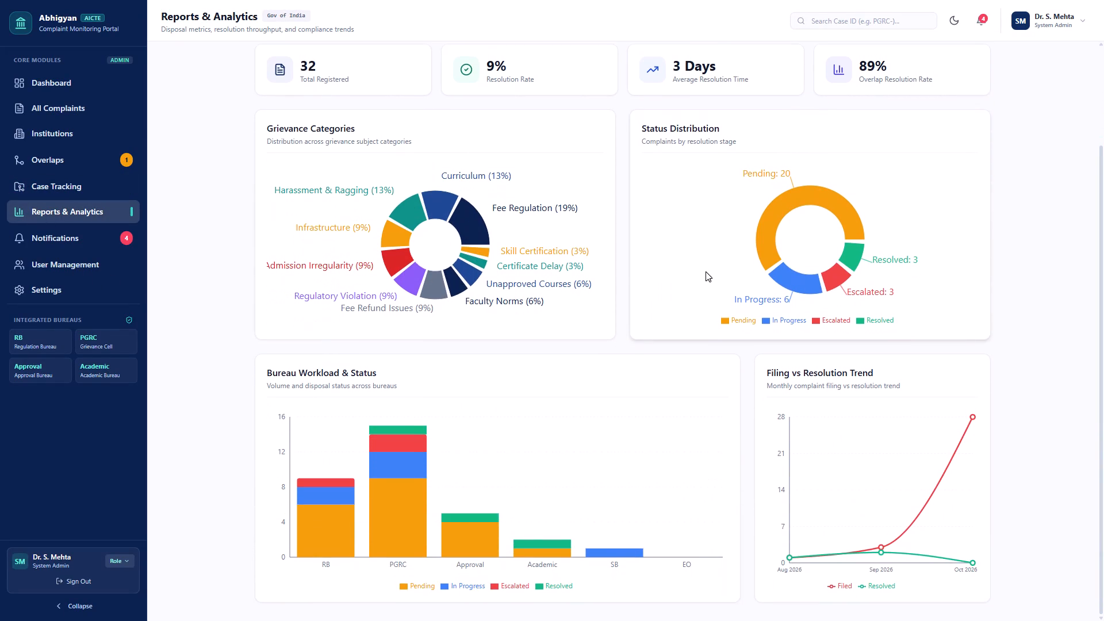
{"action": "scroll", "coordinate": [706, 271], "scroll_direction": "down", "scroll_amount": 1}
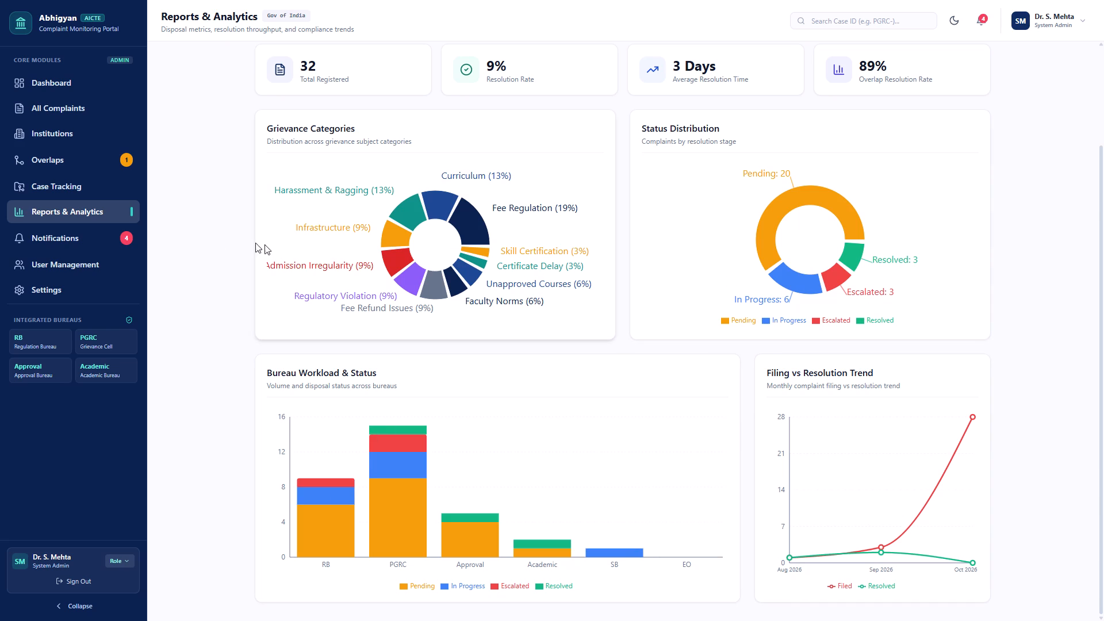
{"action": "left_click", "coordinate": [114, 235]}
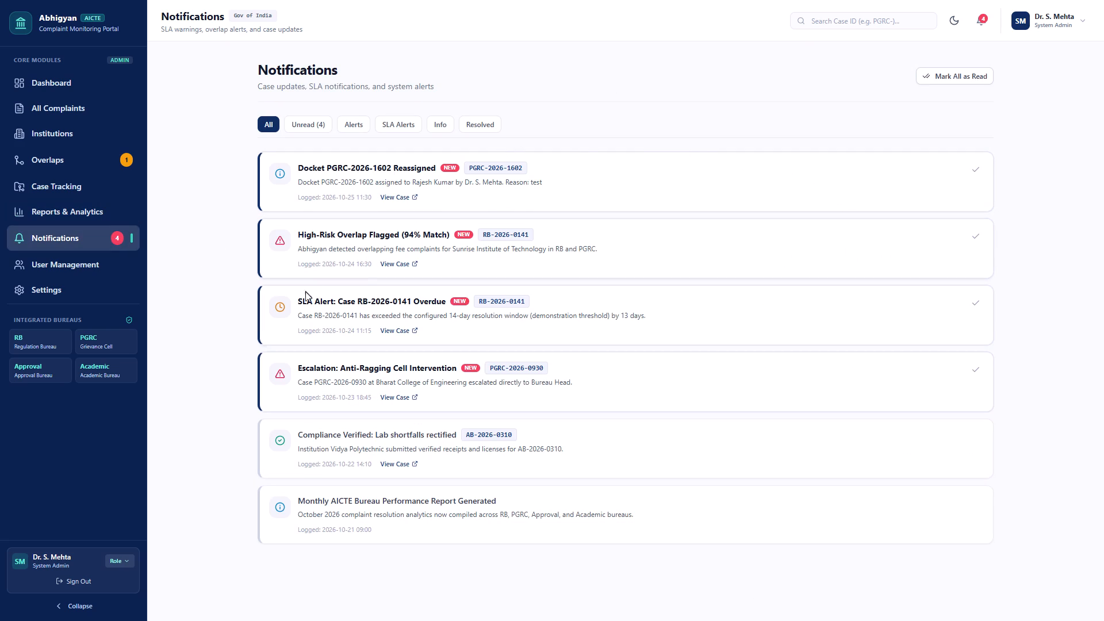
In User Management, filter personnel to Bureau: RB and demonstrate switching the RB Director & Bureau Chief to On Leave and back to Active.
{"action": "left_click", "coordinate": [63, 266]}
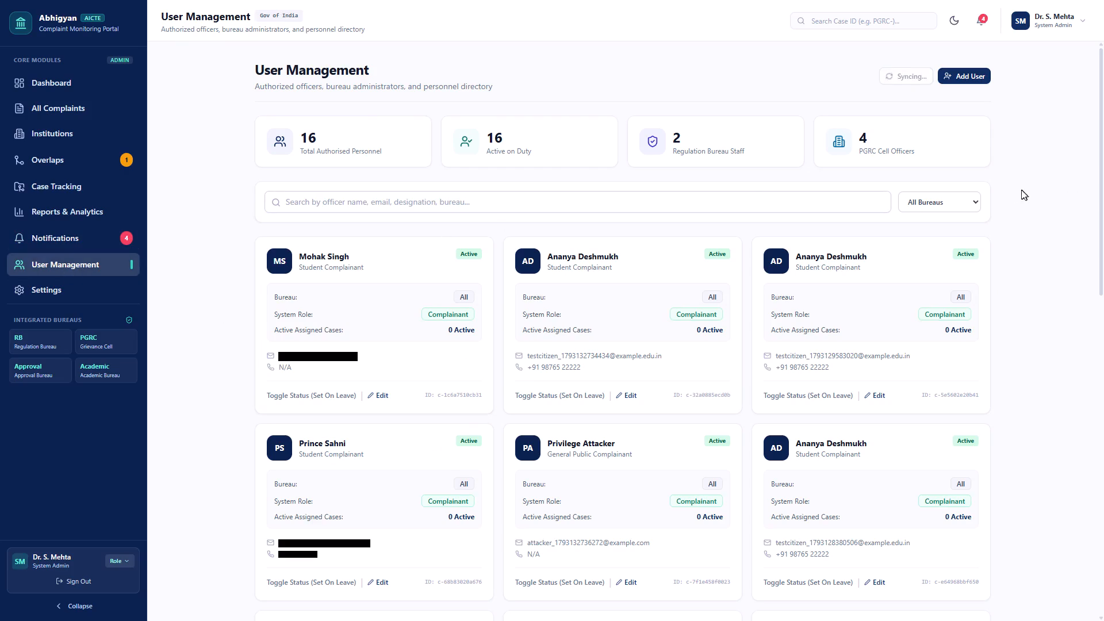
{"action": "left_click", "coordinate": [961, 197]}
{"action": "left_click", "coordinate": [952, 234]}
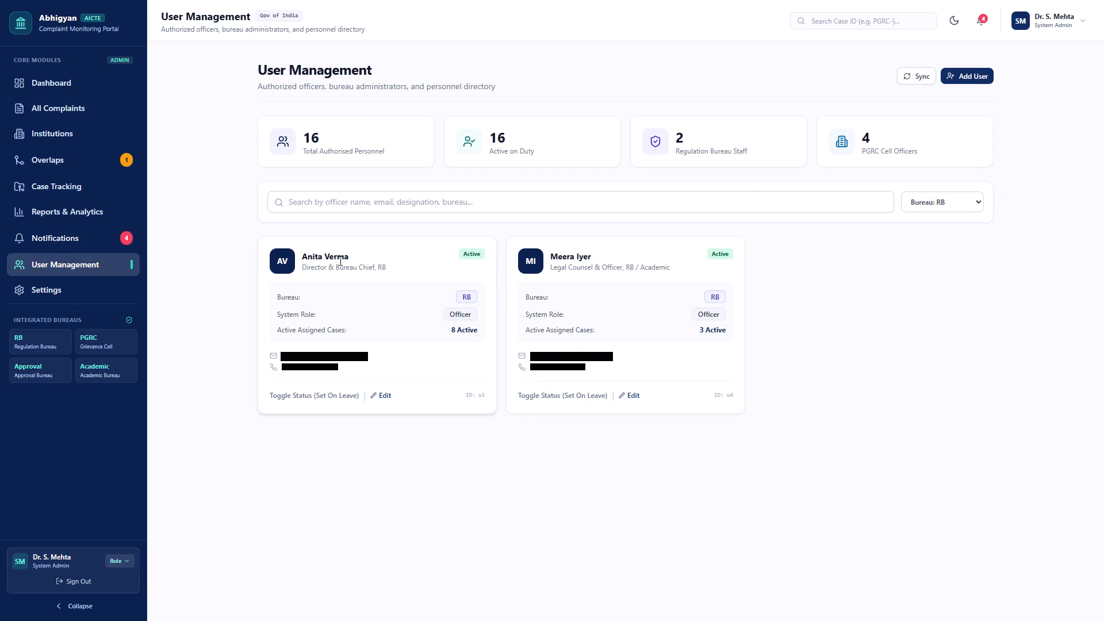
{"action": "left_click", "coordinate": [329, 394]}
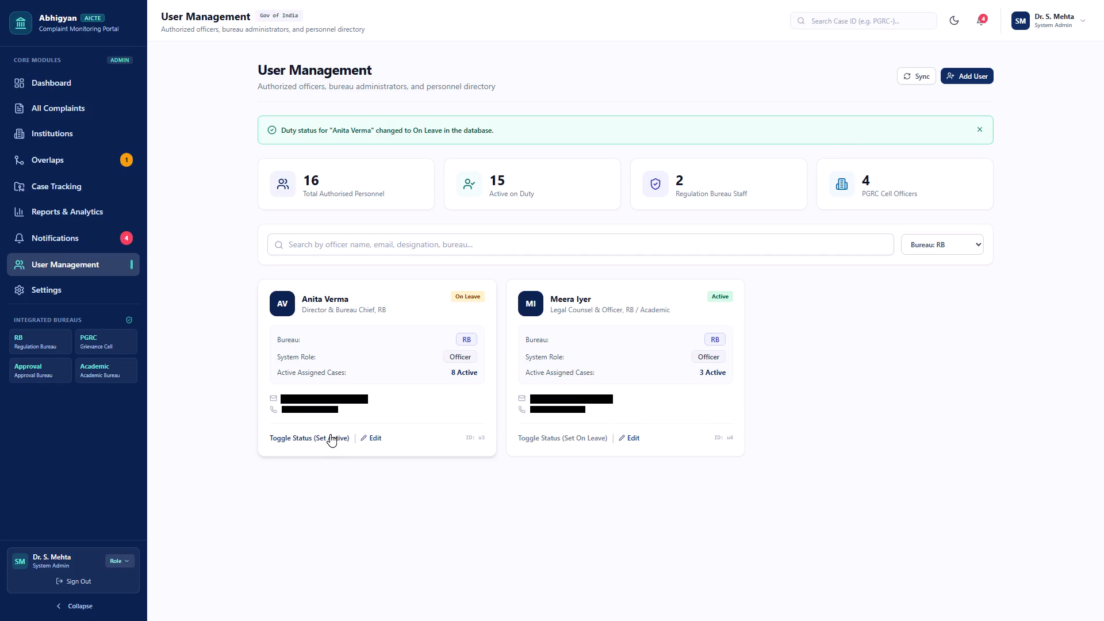
{"action": "left_click", "coordinate": [330, 434]}
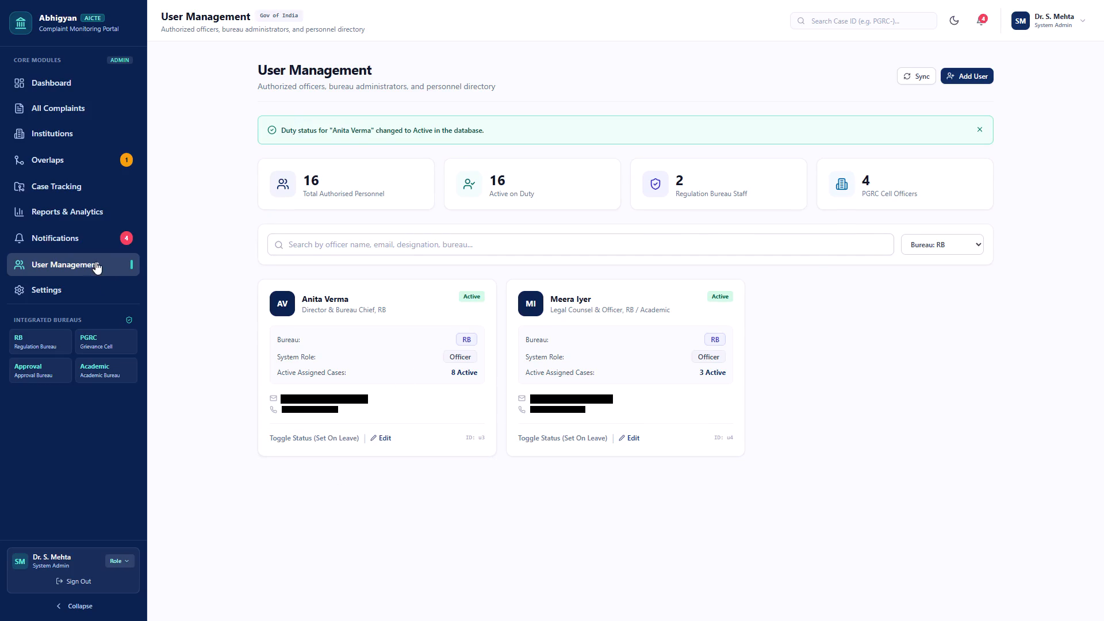
In System Settings, set the minimum similarity threshold for flagging overlaps to 78% and save the configuration preferences.
{"action": "left_click", "coordinate": [87, 285]}
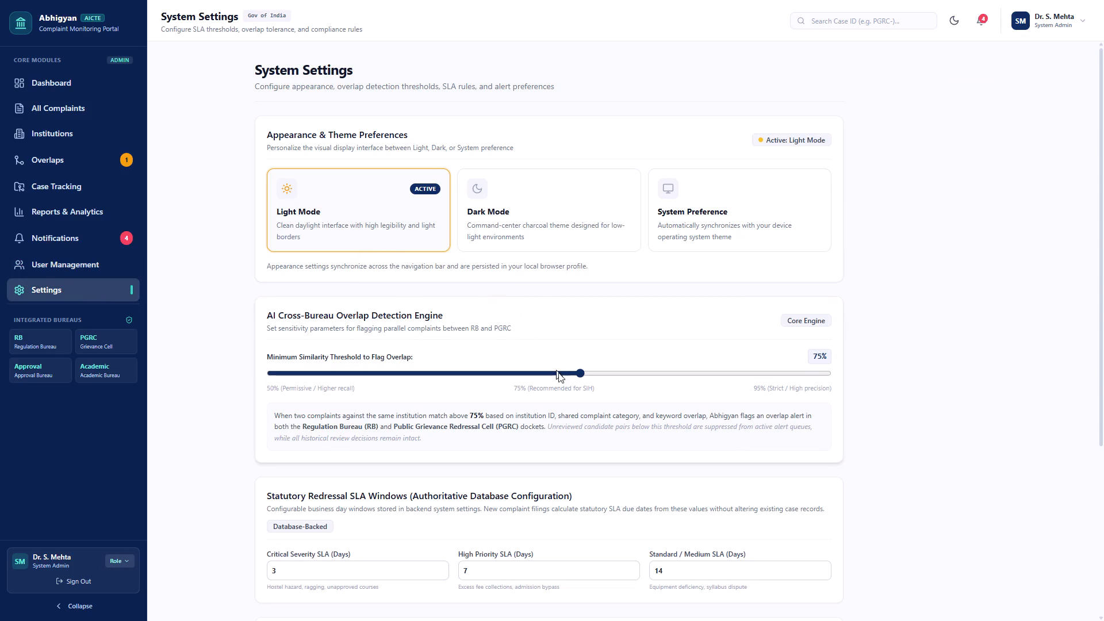
{"action": "left_click_drag", "start_coordinate": [580, 374], "coordinate": [530, 374]}
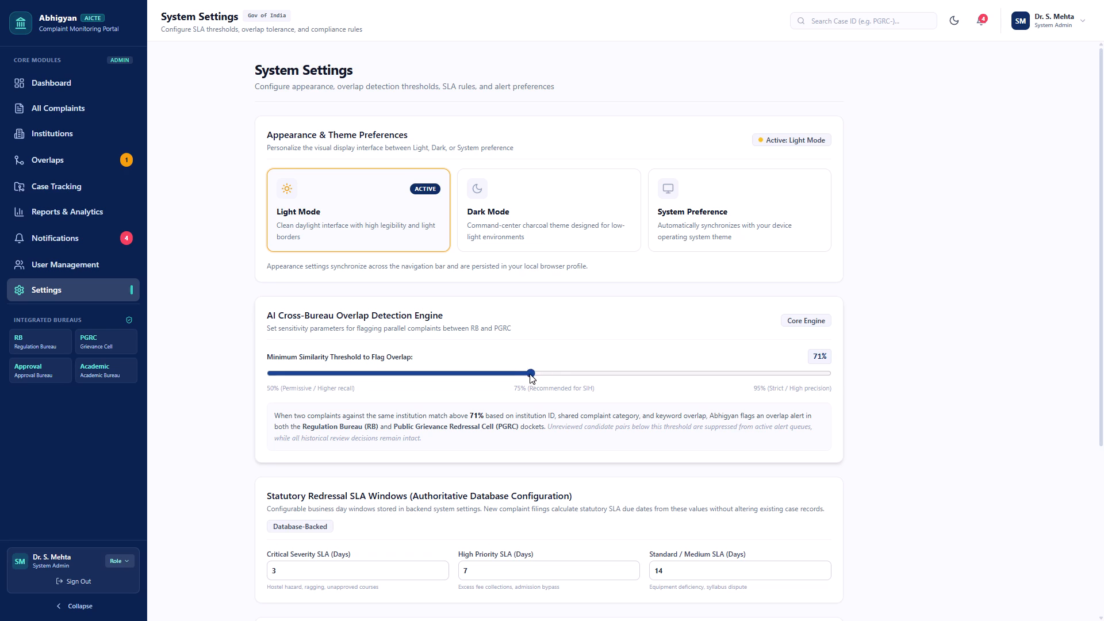
{"action": "left_click_drag", "start_coordinate": [530, 374], "coordinate": [588, 374]}
{"action": "left_click_drag", "start_coordinate": [588, 374], "coordinate": [612, 375]}
{"action": "scroll", "coordinate": [611, 286], "scroll_direction": "down", "scroll_amount": 9}
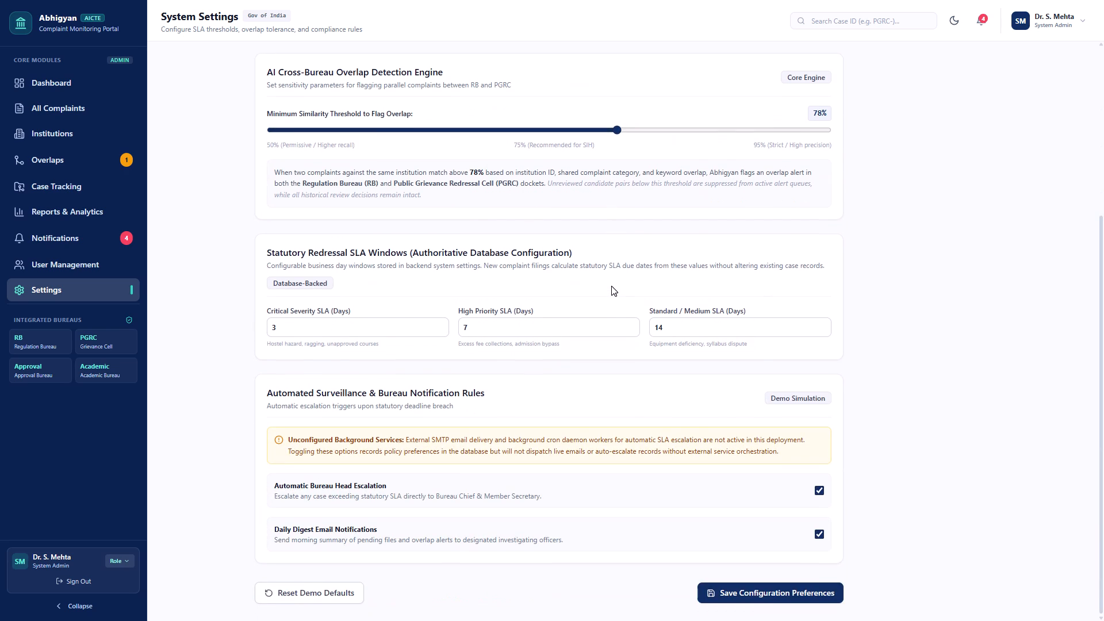
{"action": "left_click", "coordinate": [760, 585]}
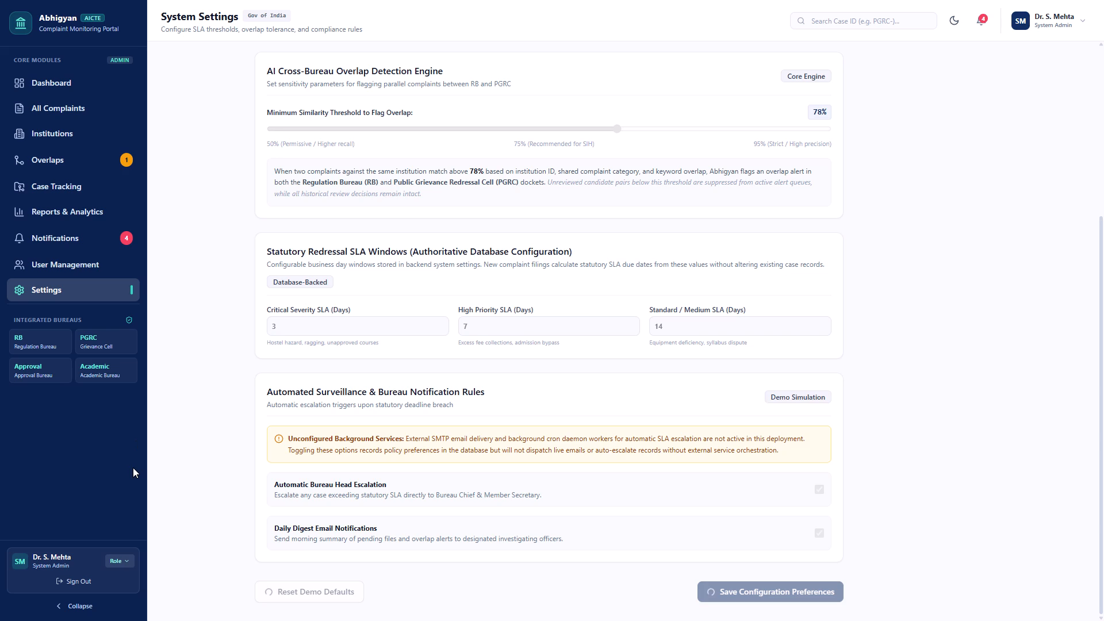
Switch to OBS Studio and stop recording the System Admin clip.
{"action": "key", "text": "alt+Tab"}
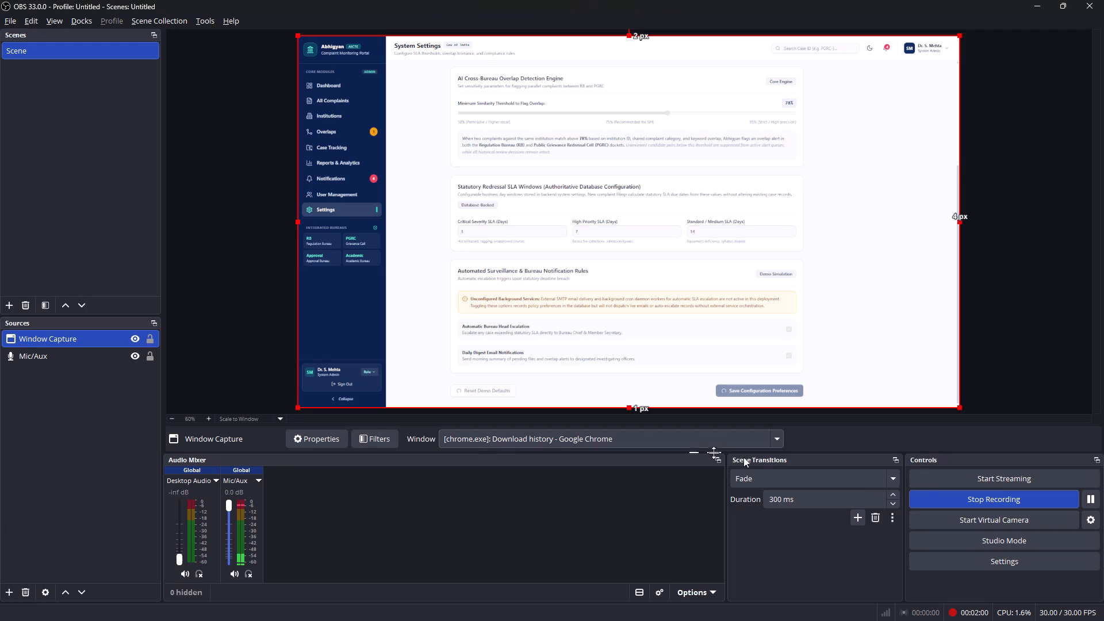
{"action": "left_click", "coordinate": [954, 497]}
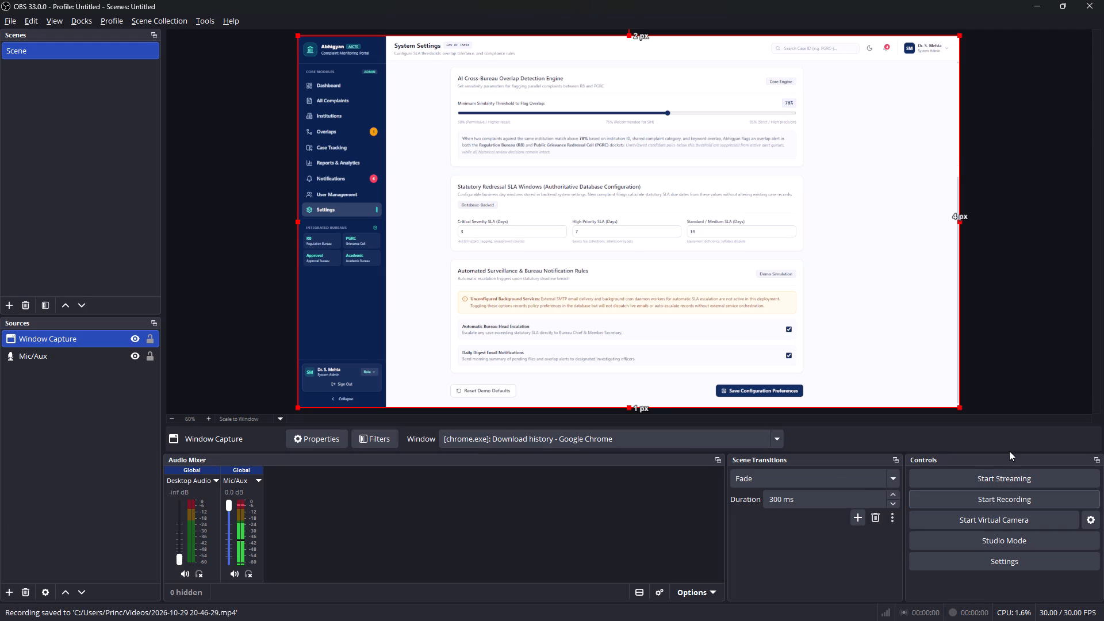
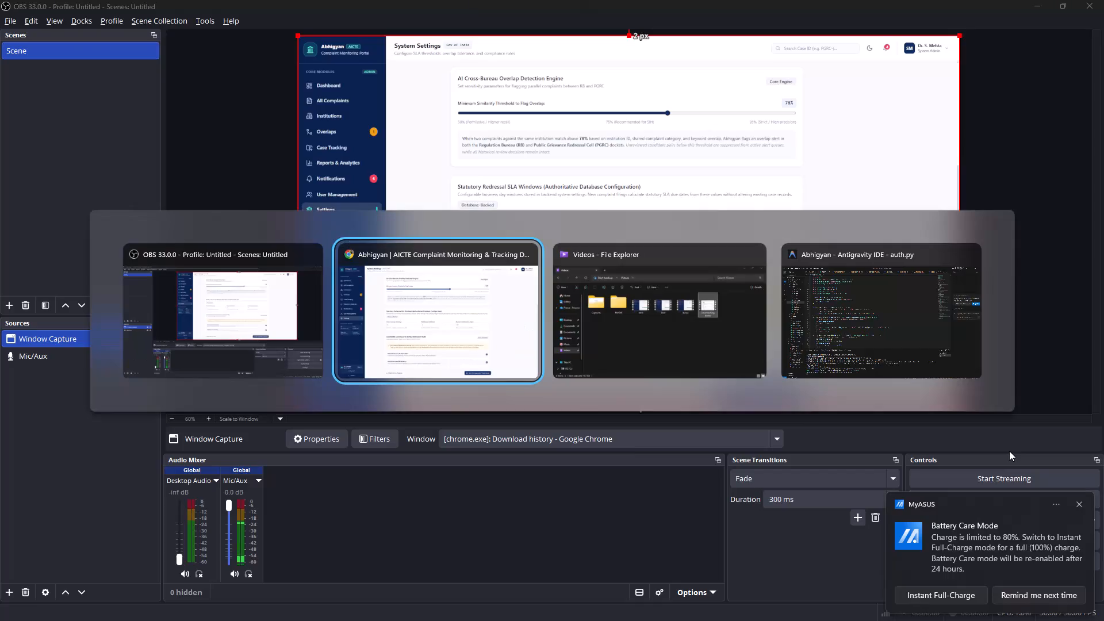
Switch to the Videos folder in File Explorer and send all seven recordings to the PC WIN-752VPA3CRHD with Nearby sharing, turning Nearby on.
{"action": "key", "text": "alt+Tab"}
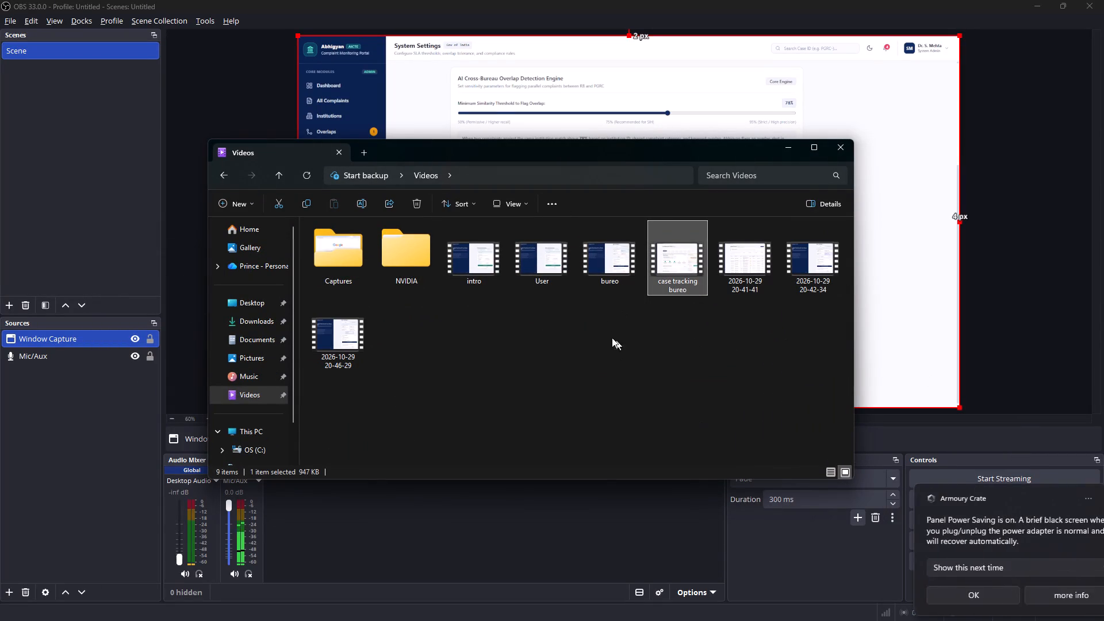
{"action": "left_click", "coordinate": [456, 264]}
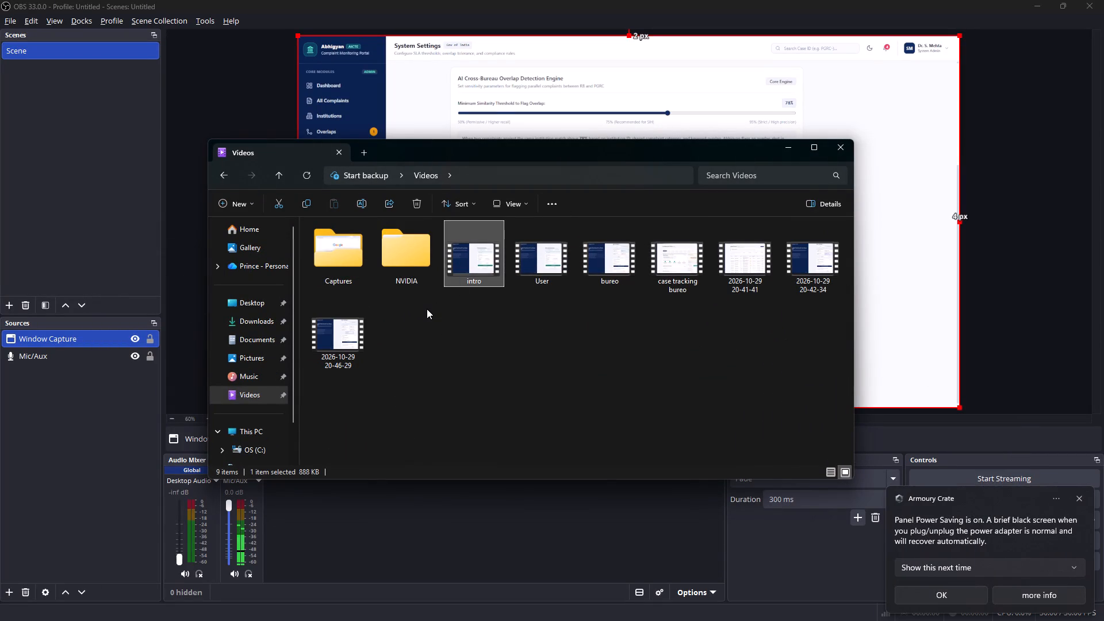
{"action": "left_click", "coordinate": [360, 343], "text": "shift"}
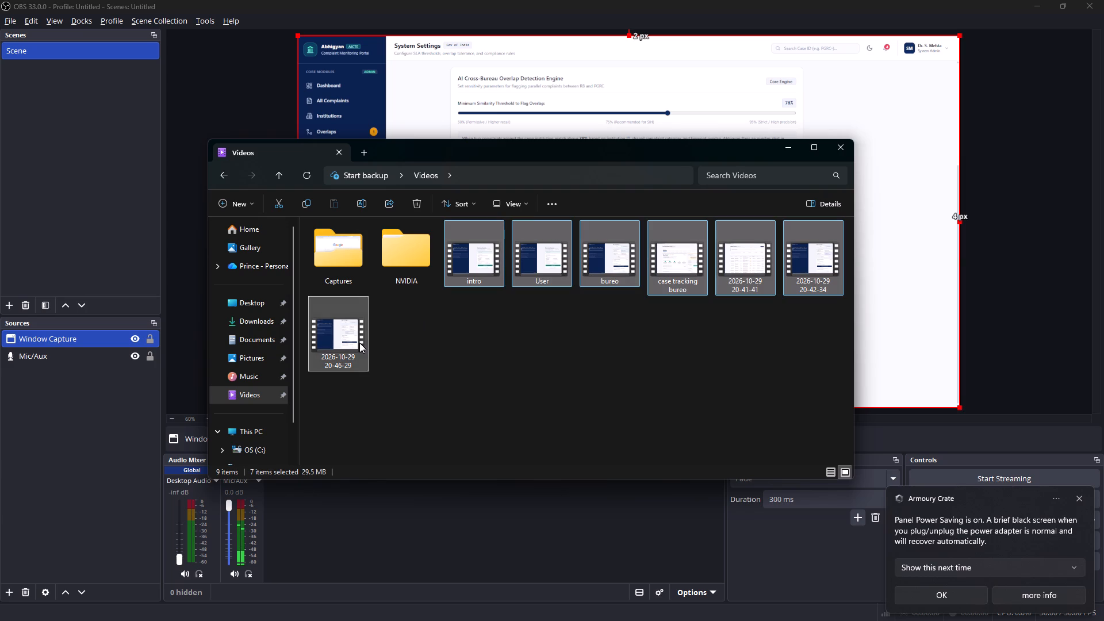
{"action": "right_click", "coordinate": [359, 343]}
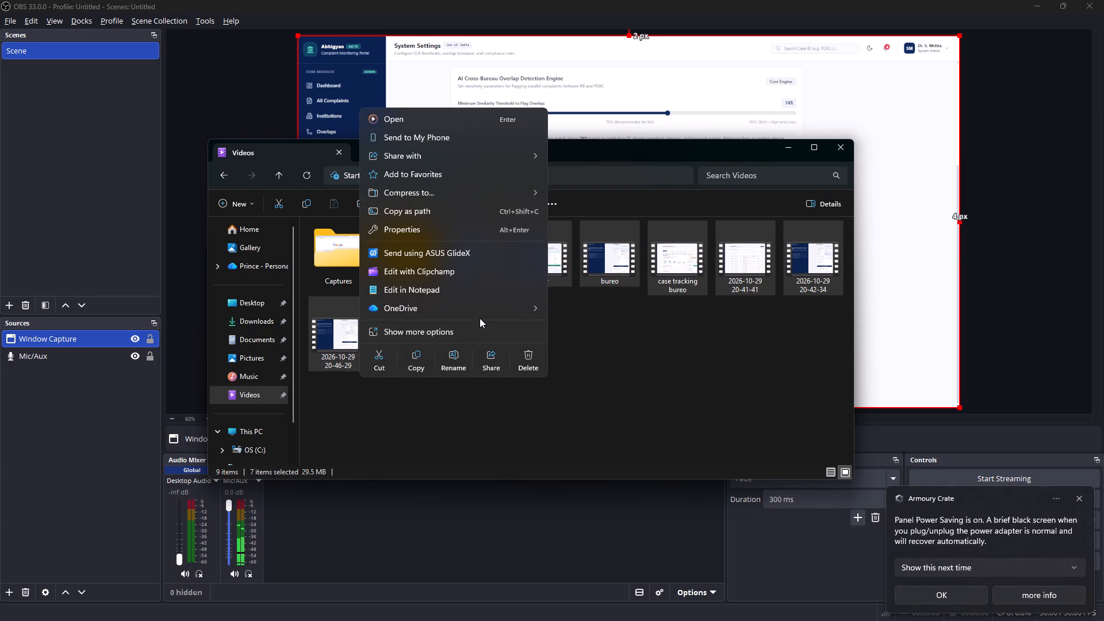
{"action": "left_click", "coordinate": [480, 156]}
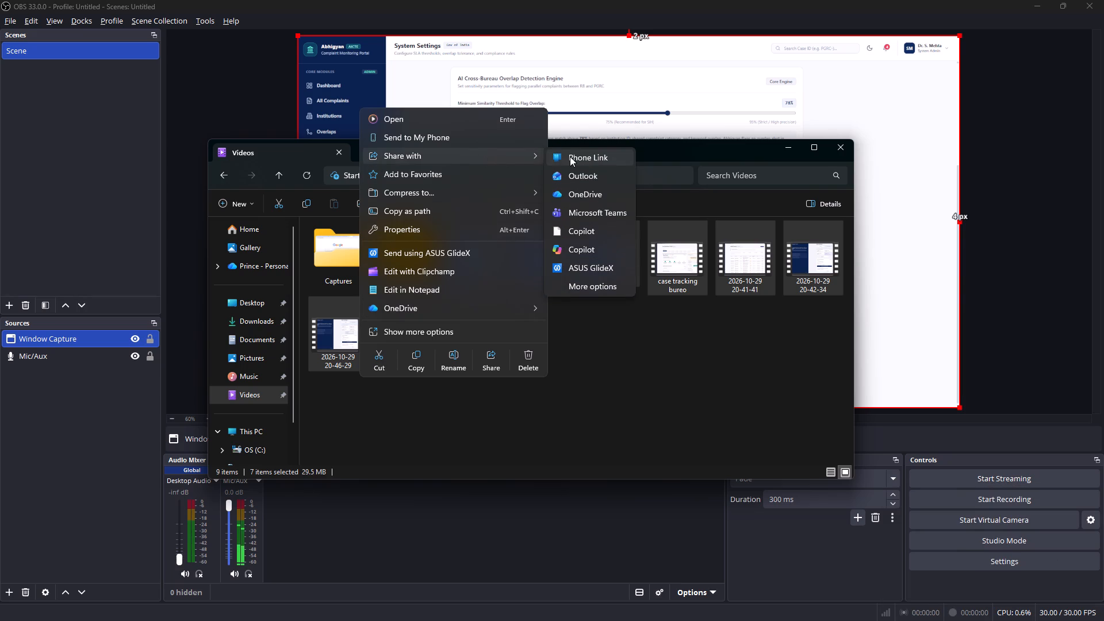
{"action": "left_click", "coordinate": [596, 289]}
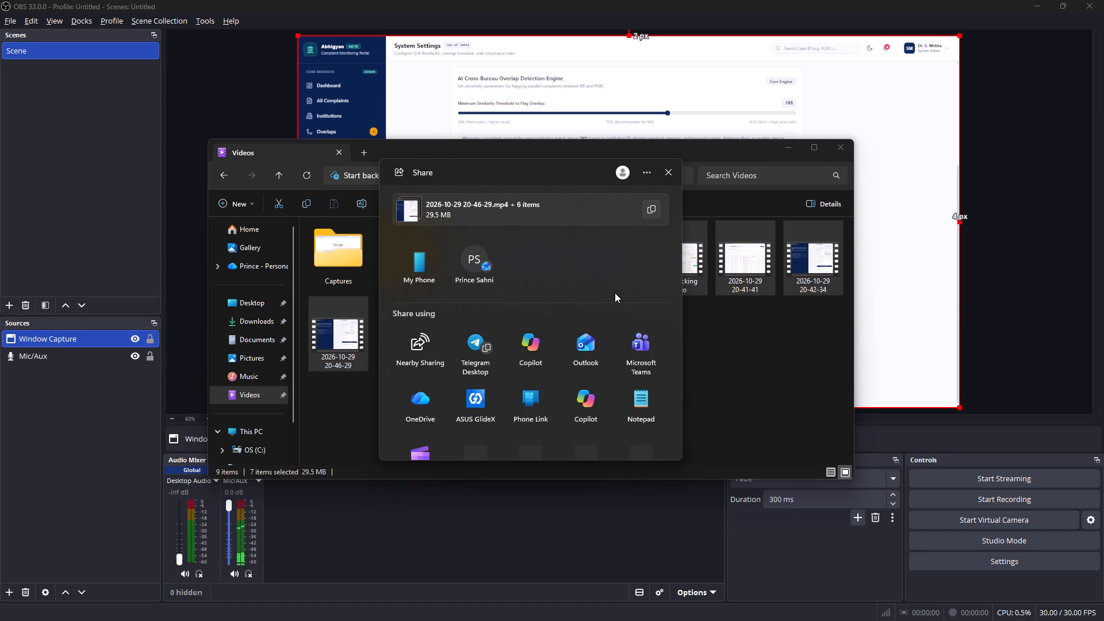
{"action": "left_click", "coordinate": [428, 346]}
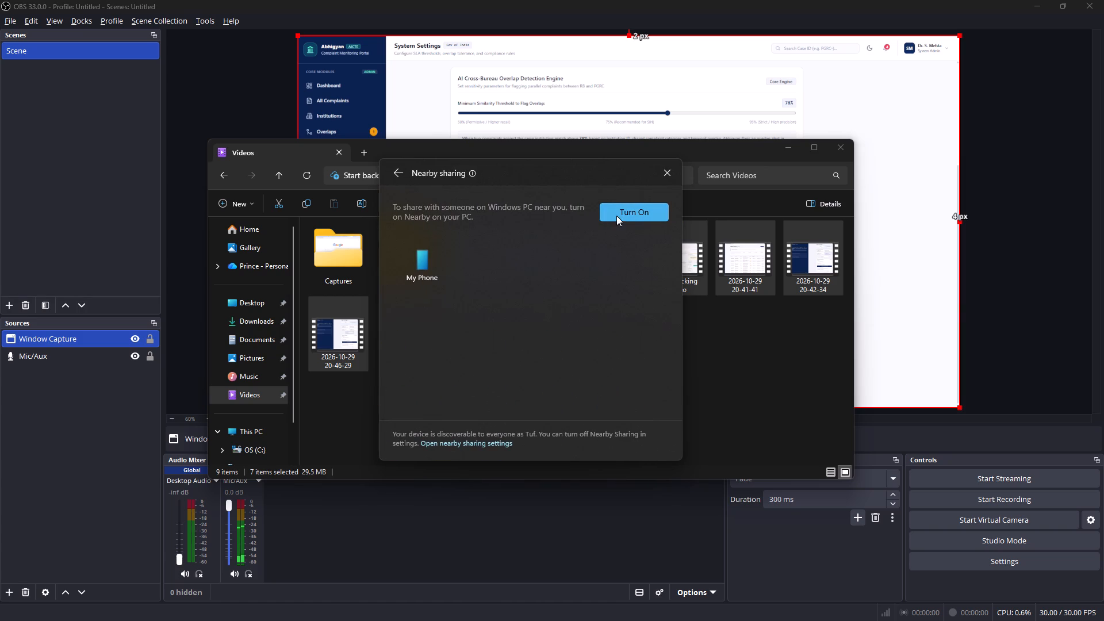
{"action": "left_click", "coordinate": [616, 216]}
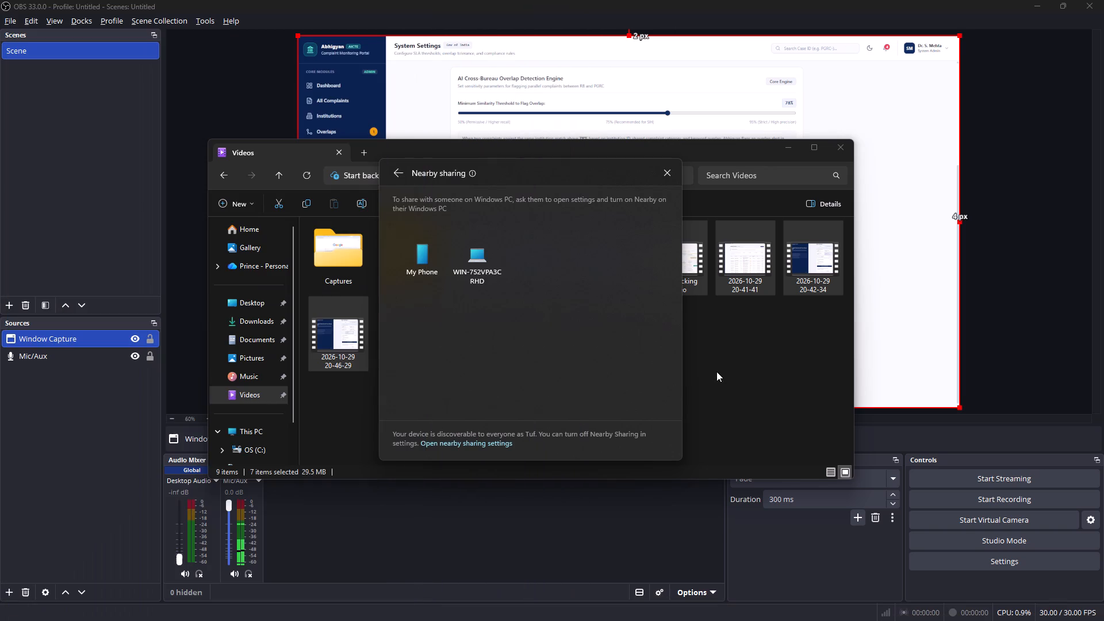
{"action": "left_click", "coordinate": [474, 250]}
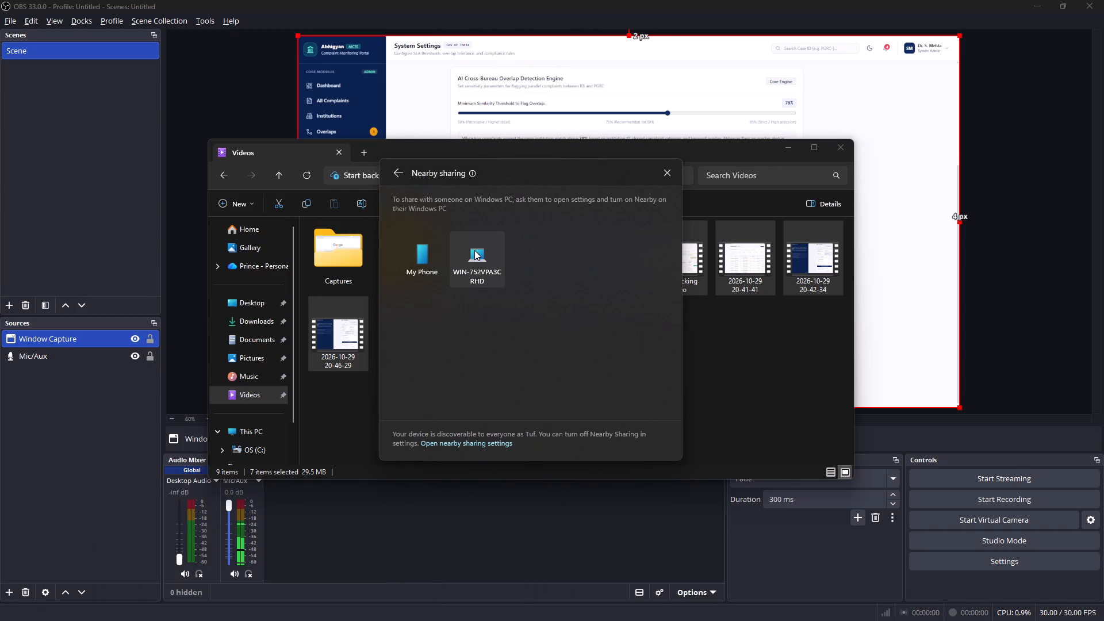
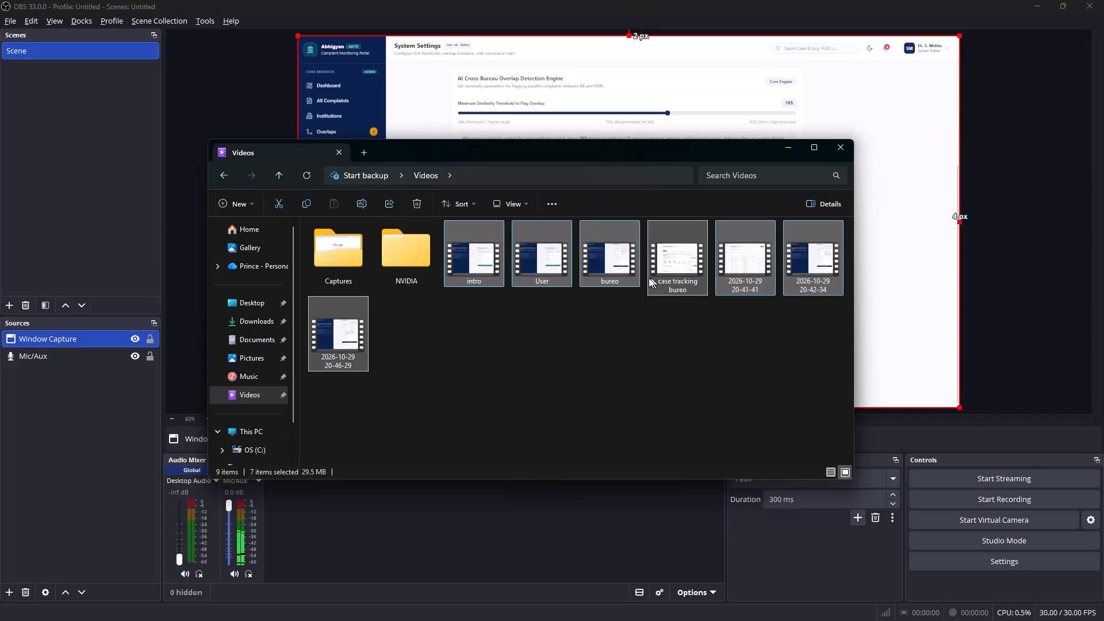
Share the seven selected recordings from the Videos folder with the WIN-752VPA3CRHD computer using Nearby Sharing.
{"action": "right_click", "coordinate": [527, 271]}
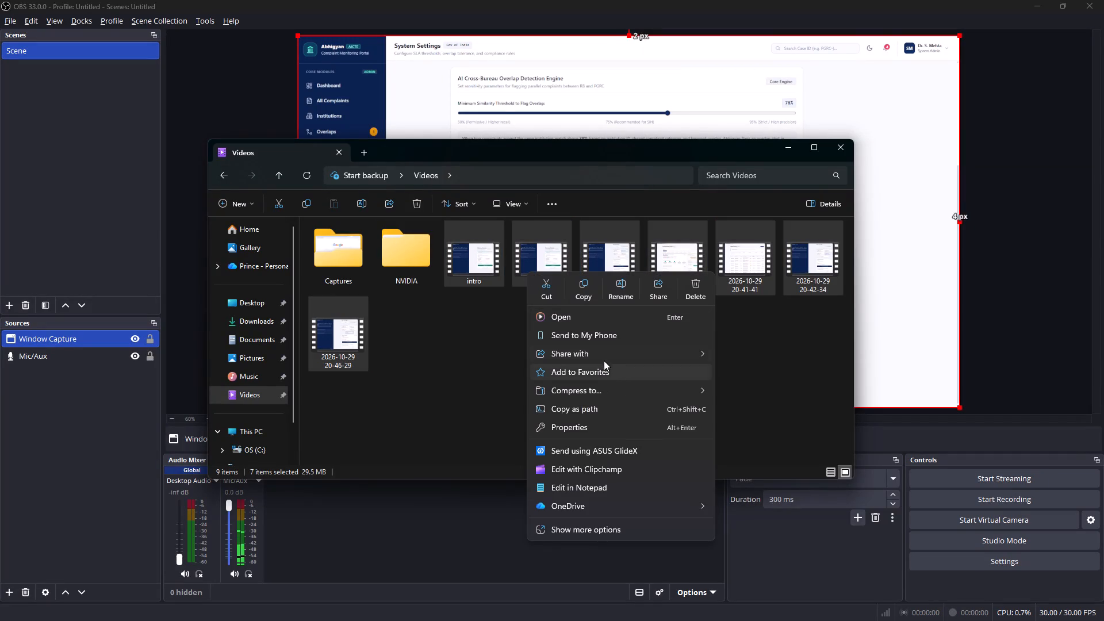
{"action": "left_click", "coordinate": [655, 289]}
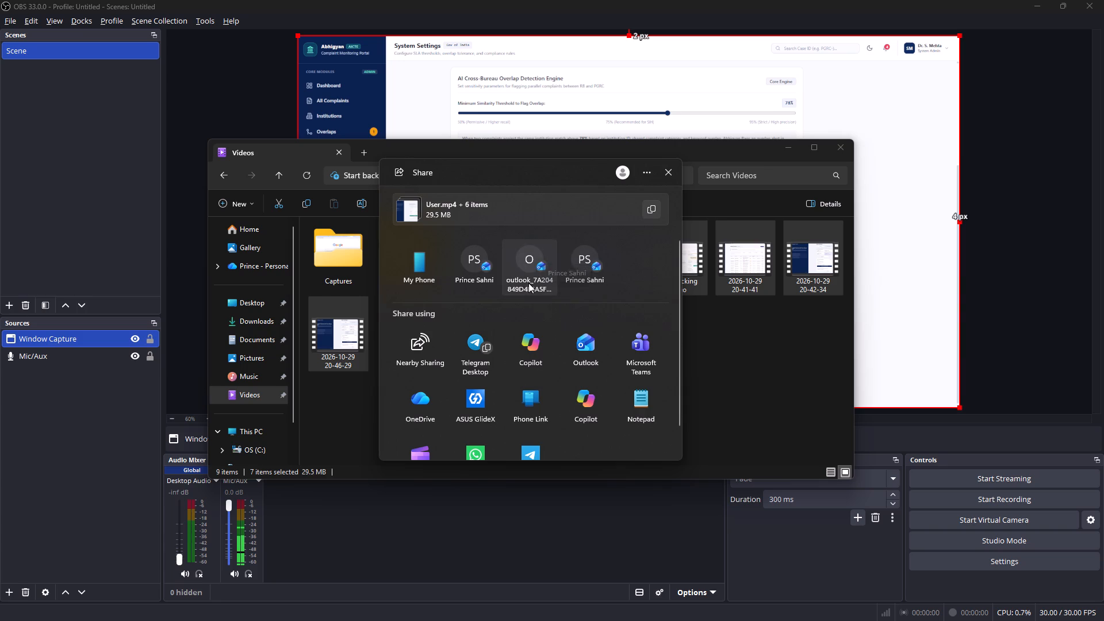
{"action": "key", "text": "period"}
{"action": "key", "text": "period"}
{"action": "key", "text": "period"}
{"action": "key", "text": "period"}
{"action": "key", "text": "period"}
{"action": "key", "text": "period"}
{"action": "key", "text": "period"}
{"action": "key", "text": "period"}
{"action": "key", "text": "period"}
{"action": "key", "text": "period"}
{"action": "key", "text": "period"}
{"action": "key", "text": "period"}
{"action": "key", "text": "period"}
{"action": "key", "text": "period"}
{"action": "key", "text": "period"}
{"action": "key", "text": "period"}
{"action": "key", "text": "period"}
{"action": "key", "text": "period"}
{"action": "key", "text": "period"}
{"action": "key", "text": "period"}
{"action": "left_click", "coordinate": [420, 356]}
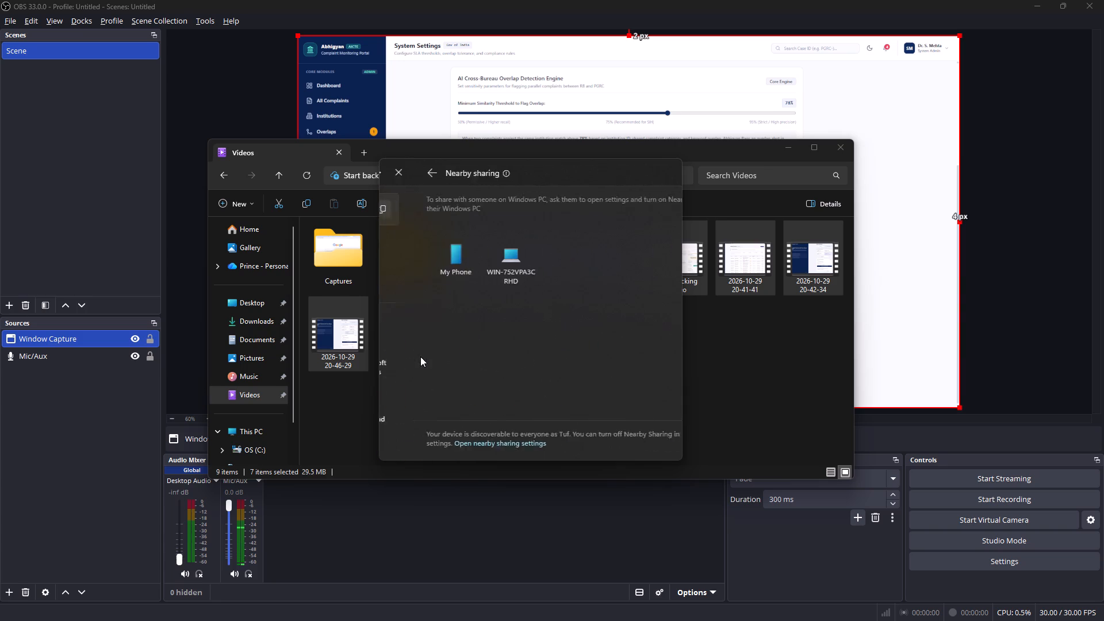
{"action": "key", "text": "0"}
{"action": "key", "text": "0"}
{"action": "key", "text": "0"}
{"action": "key", "text": "0"}
{"action": "key", "text": "0"}
{"action": "key", "text": "0"}
{"action": "key", "text": "0"}
{"action": "key", "text": "0"}
{"action": "key", "text": "0"}
{"action": "key", "text": "0"}
{"action": "key", "text": "0"}
{"action": "key", "text": "0"}
{"action": "key", "text": "0"}
{"action": "key", "text": "0"}
{"action": "key", "text": "0"}
{"action": "key", "text": "0"}
{"action": "key", "text": "0"}
{"action": "key", "text": "0"}
{"action": "key", "text": "0"}
{"action": "key", "text": "0"}
{"action": "key", "text": "0"}
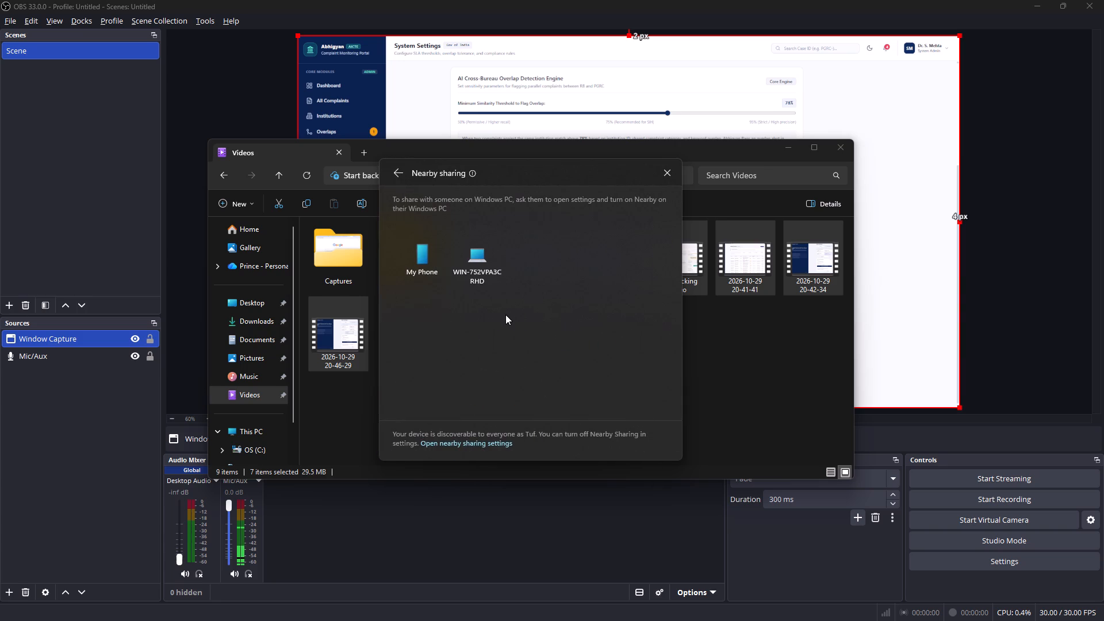
{"action": "left_click", "coordinate": [475, 273]}
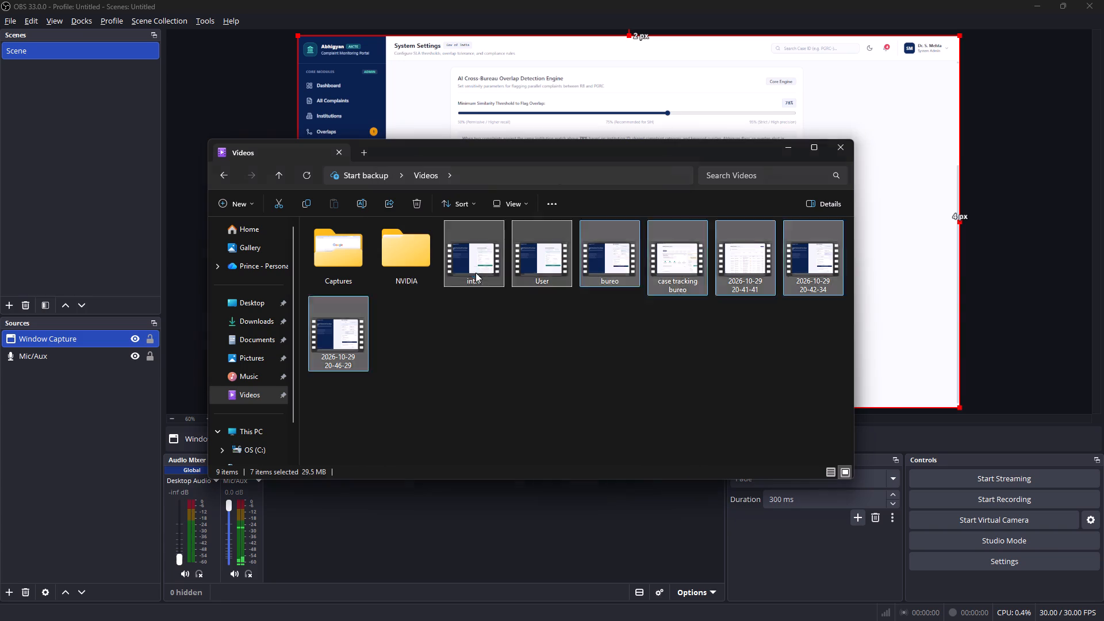
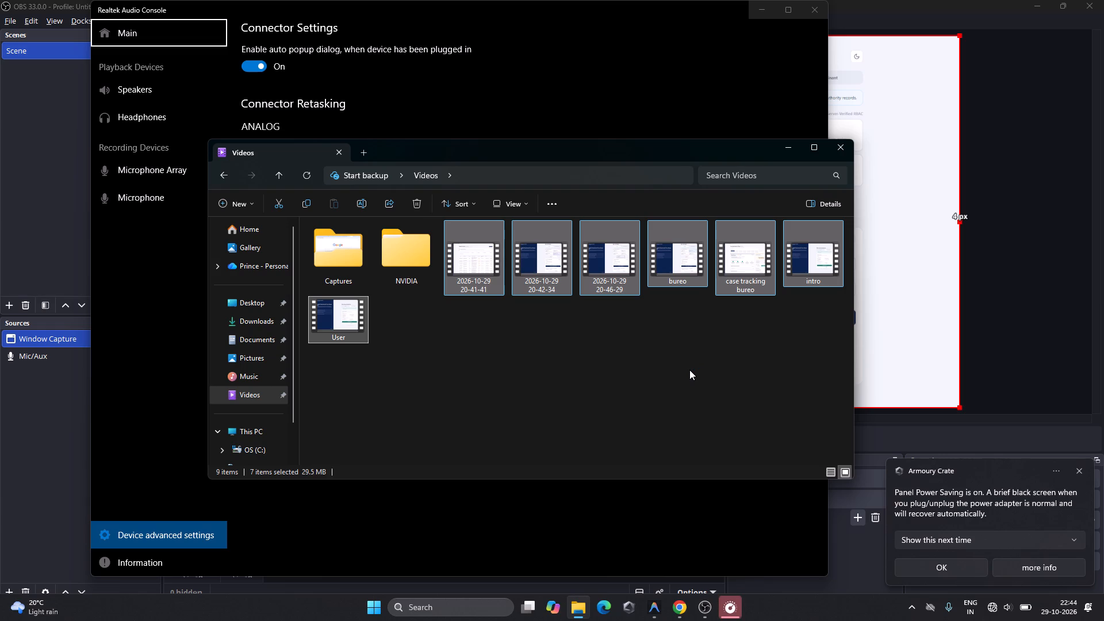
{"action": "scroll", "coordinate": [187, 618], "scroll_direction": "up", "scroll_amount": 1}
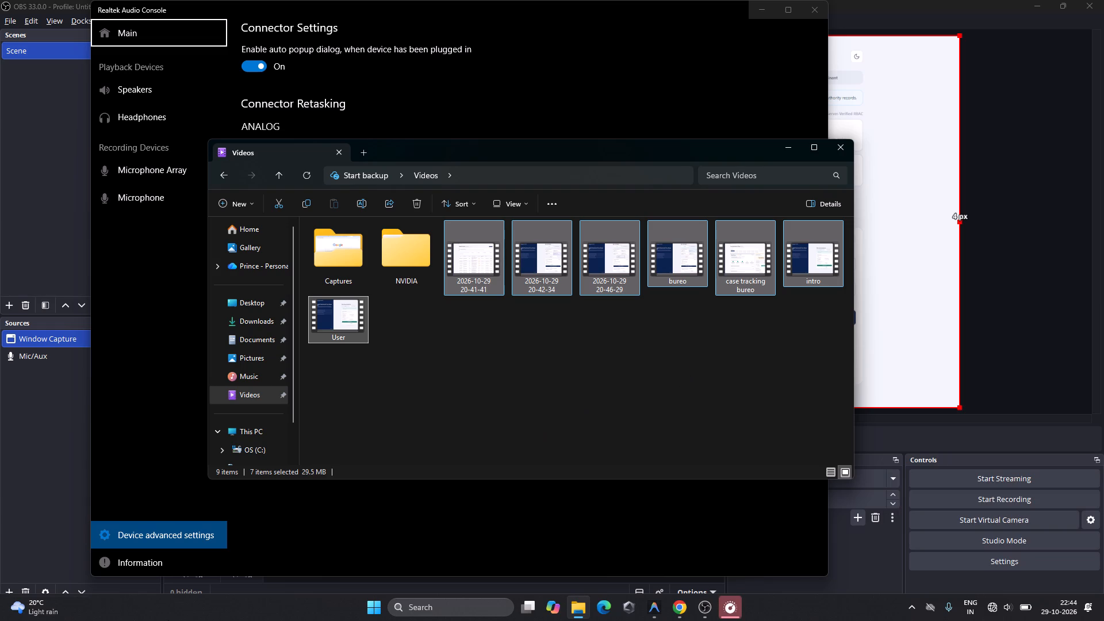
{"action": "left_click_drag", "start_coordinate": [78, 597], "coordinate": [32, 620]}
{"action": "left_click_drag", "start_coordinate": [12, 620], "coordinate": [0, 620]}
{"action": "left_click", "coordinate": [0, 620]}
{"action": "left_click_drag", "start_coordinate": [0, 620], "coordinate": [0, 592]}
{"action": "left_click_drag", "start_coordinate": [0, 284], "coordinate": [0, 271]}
Close the Videos folder window and the Realtek Audio Console window.
{"action": "left_click", "coordinate": [850, 156]}
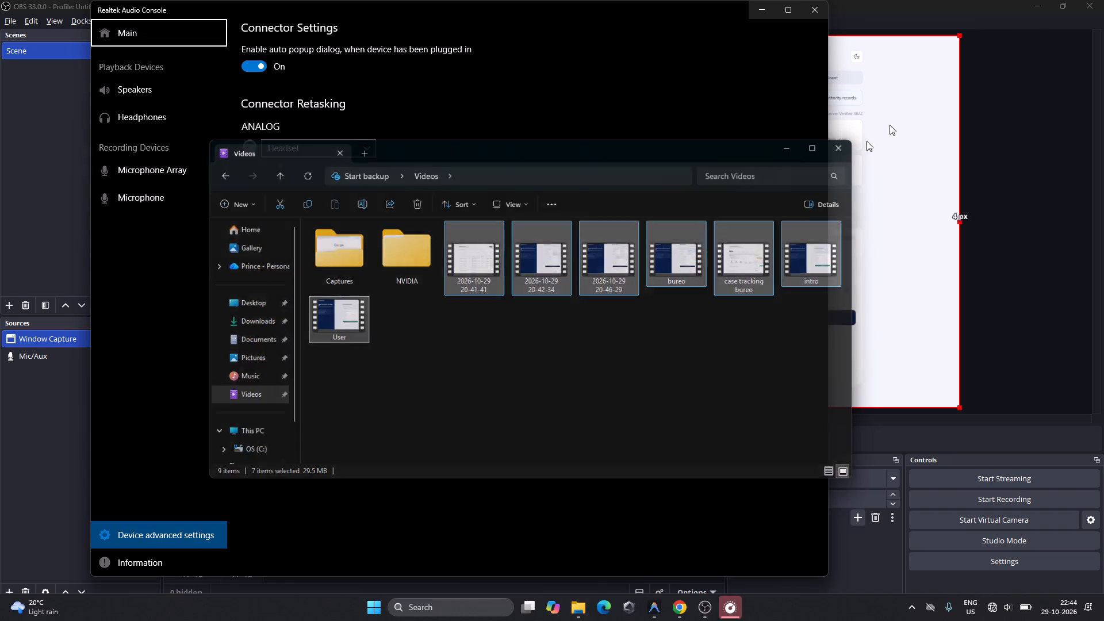
{"action": "left_click_drag", "start_coordinate": [823, 9], "coordinate": [692, 0]}
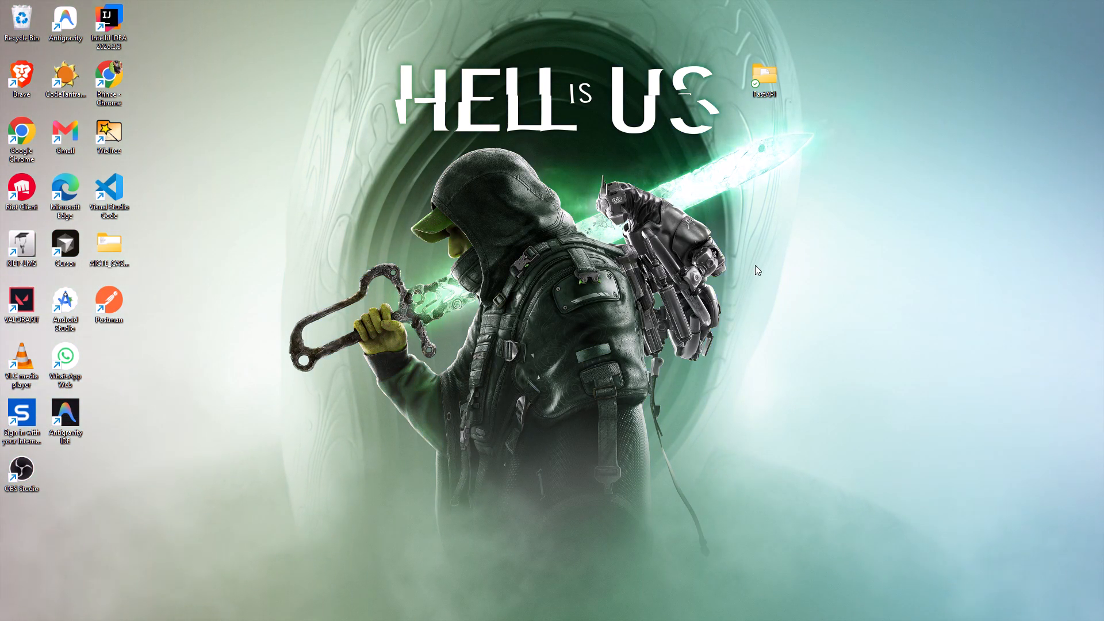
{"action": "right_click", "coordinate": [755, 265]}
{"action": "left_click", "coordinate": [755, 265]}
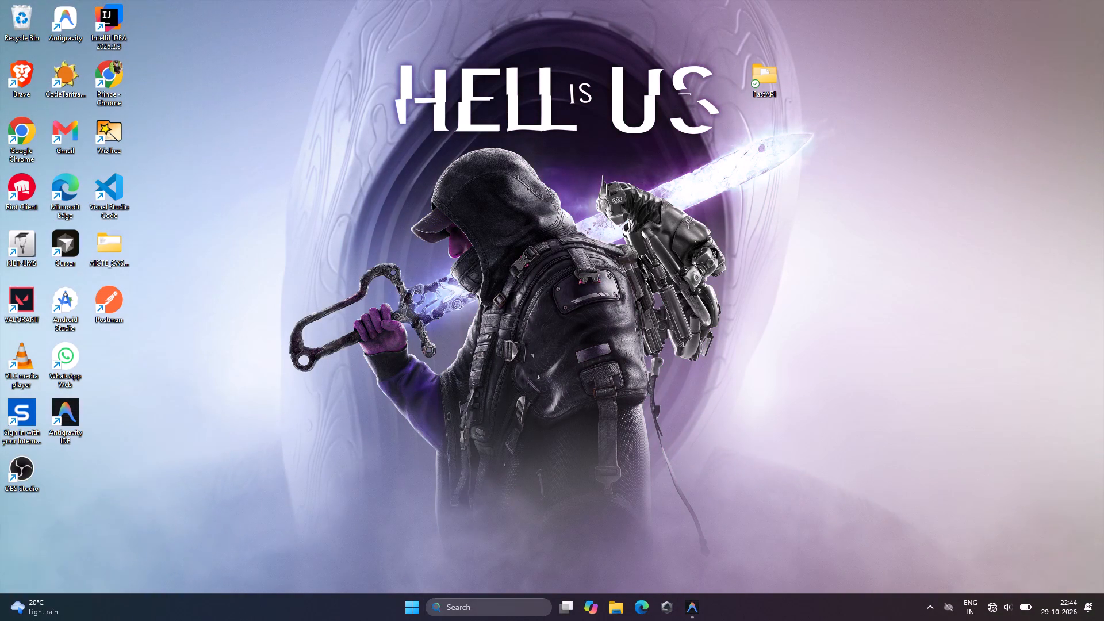
Open the Taskbar personalization page in Windows Settings.
{"action": "left_click", "coordinate": [477, 607]}
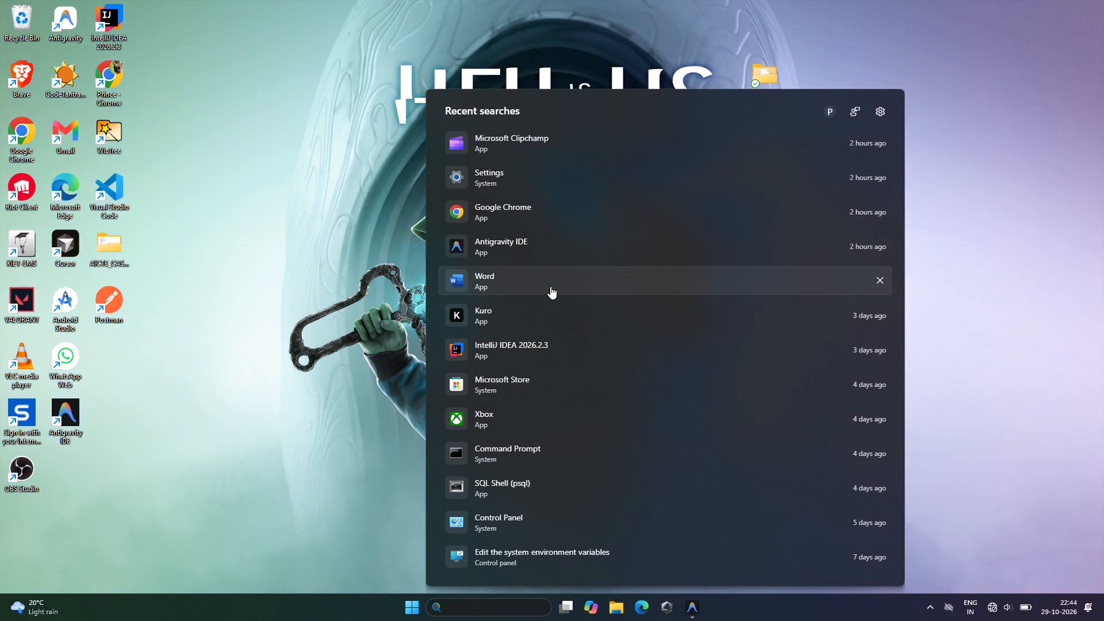
{"action": "left_click", "coordinate": [535, 174]}
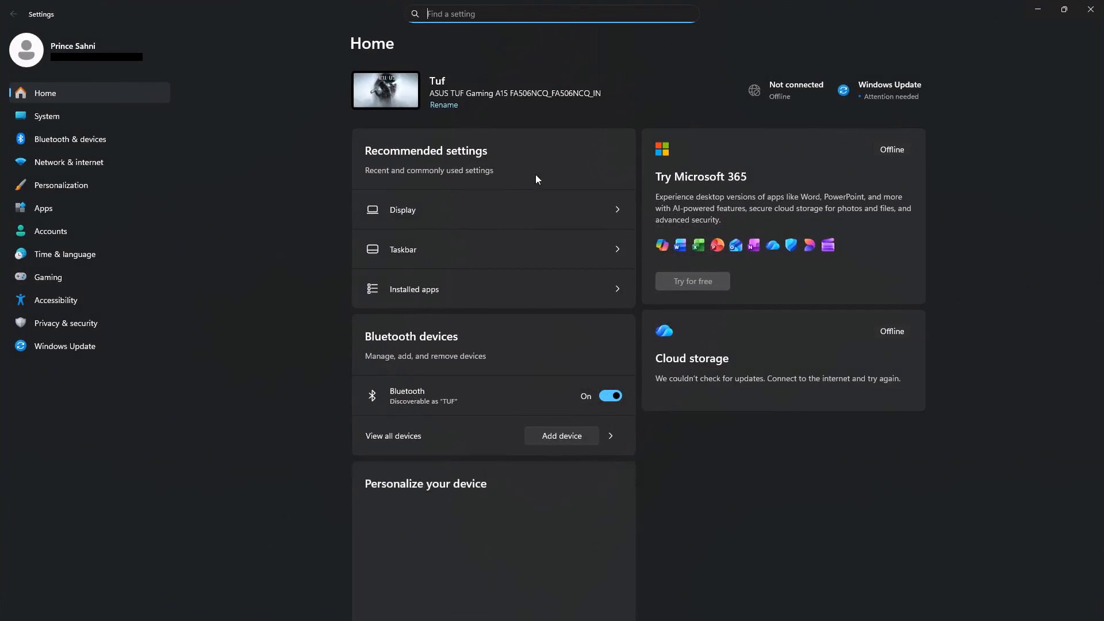
{"action": "scroll", "coordinate": [439, 185], "scroll_direction": "down", "scroll_amount": 2}
{"action": "scroll", "coordinate": [434, 209], "scroll_direction": "up", "scroll_amount": 2}
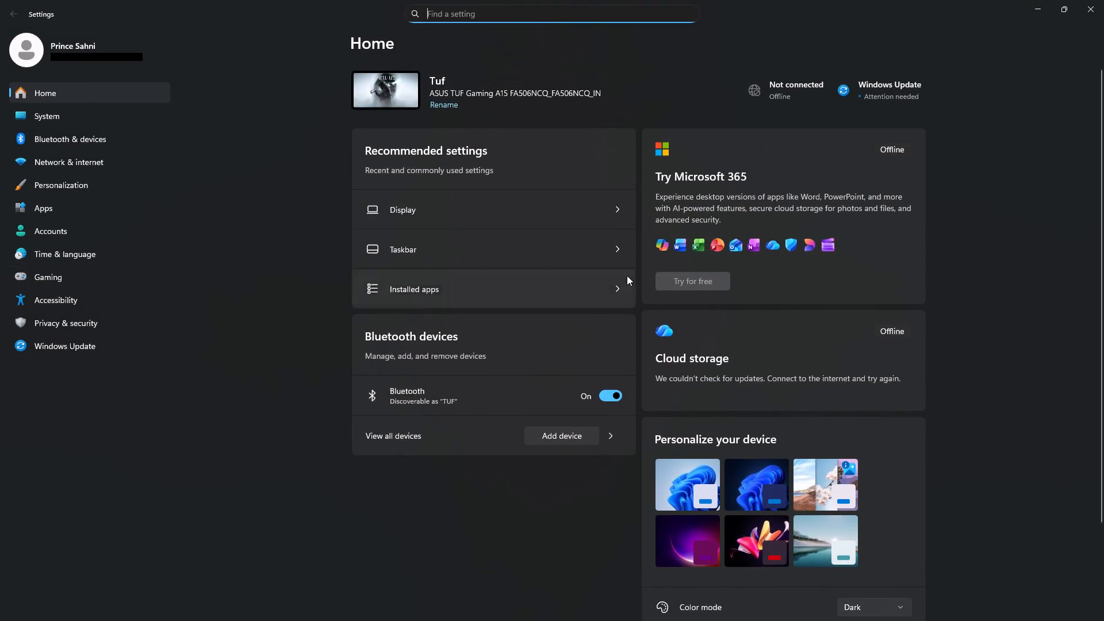
{"action": "left_click", "coordinate": [551, 259]}
Turn off automatic hiding of the taskbar in the taskbar behaviors and close Settings.
{"action": "scroll", "coordinate": [604, 293], "scroll_direction": "down", "scroll_amount": 1}
{"action": "scroll", "coordinate": [604, 293], "scroll_direction": "up", "scroll_amount": 2}
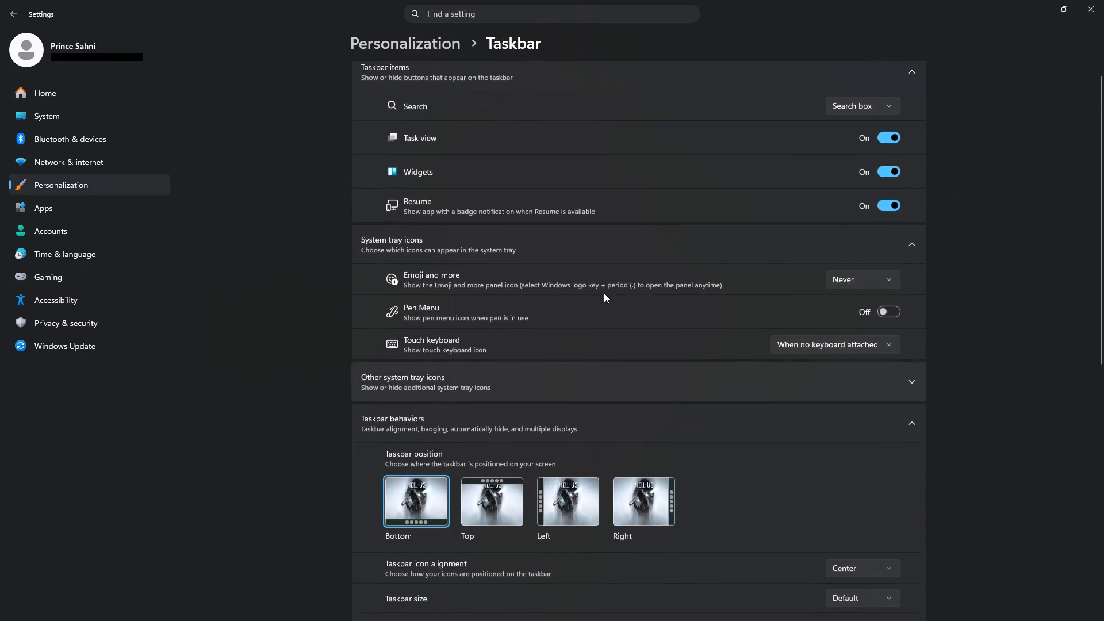
{"action": "scroll", "coordinate": [607, 295], "scroll_direction": "down", "scroll_amount": 3}
{"action": "scroll", "coordinate": [673, 316], "scroll_direction": "up", "scroll_amount": 2}
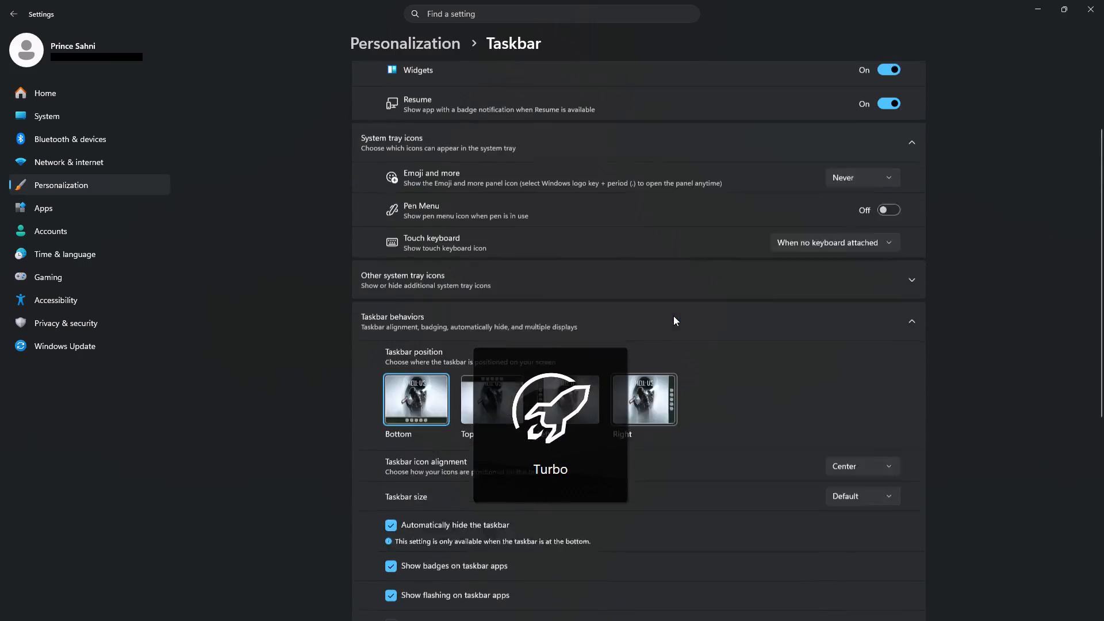
{"action": "scroll", "coordinate": [711, 205], "scroll_direction": "up", "scroll_amount": 3}
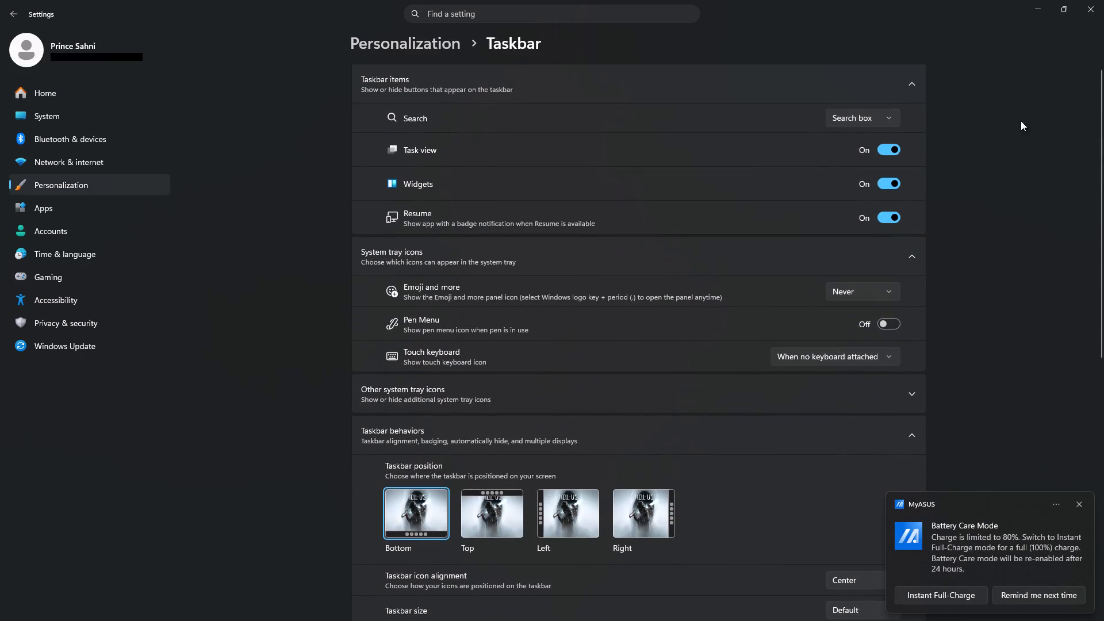
{"action": "left_click", "coordinate": [887, 150]}
{"action": "left_click", "coordinate": [887, 150]}
{"action": "scroll", "coordinate": [601, 212], "scroll_direction": "down", "scroll_amount": 4}
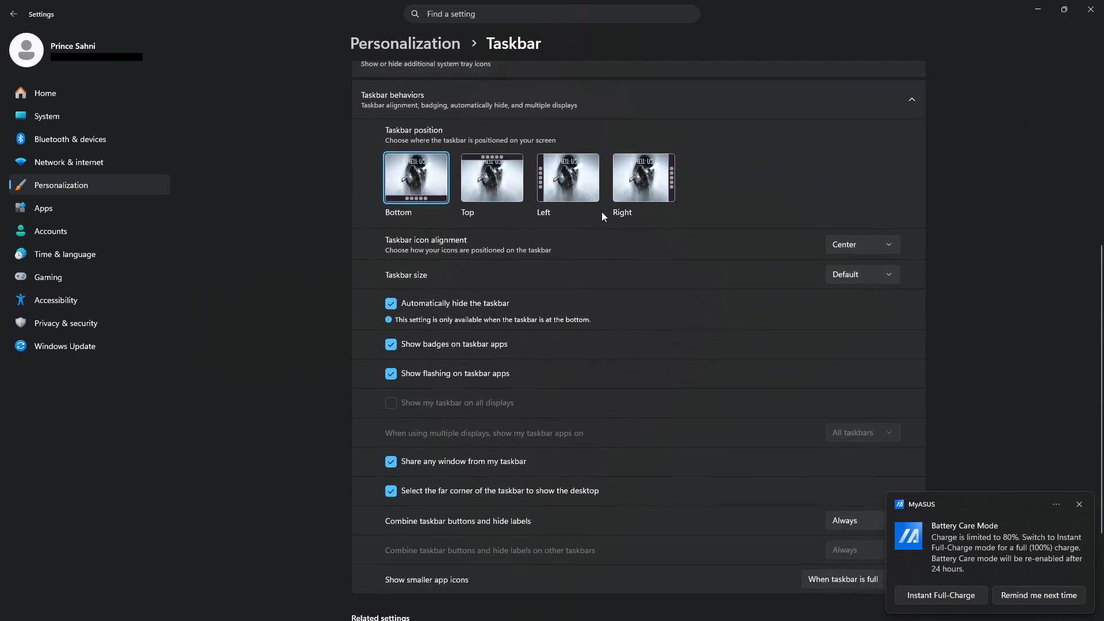
{"action": "scroll", "coordinate": [601, 212], "scroll_direction": "down", "scroll_amount": 2}
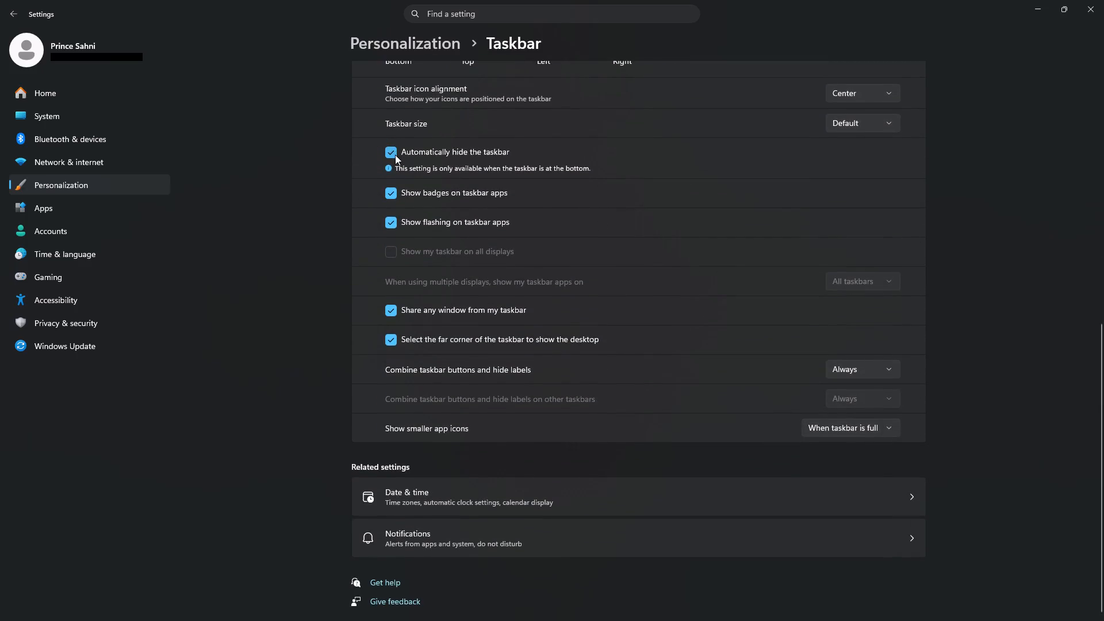
{"action": "left_click", "coordinate": [394, 155]}
{"action": "left_click", "coordinate": [945, 174]}
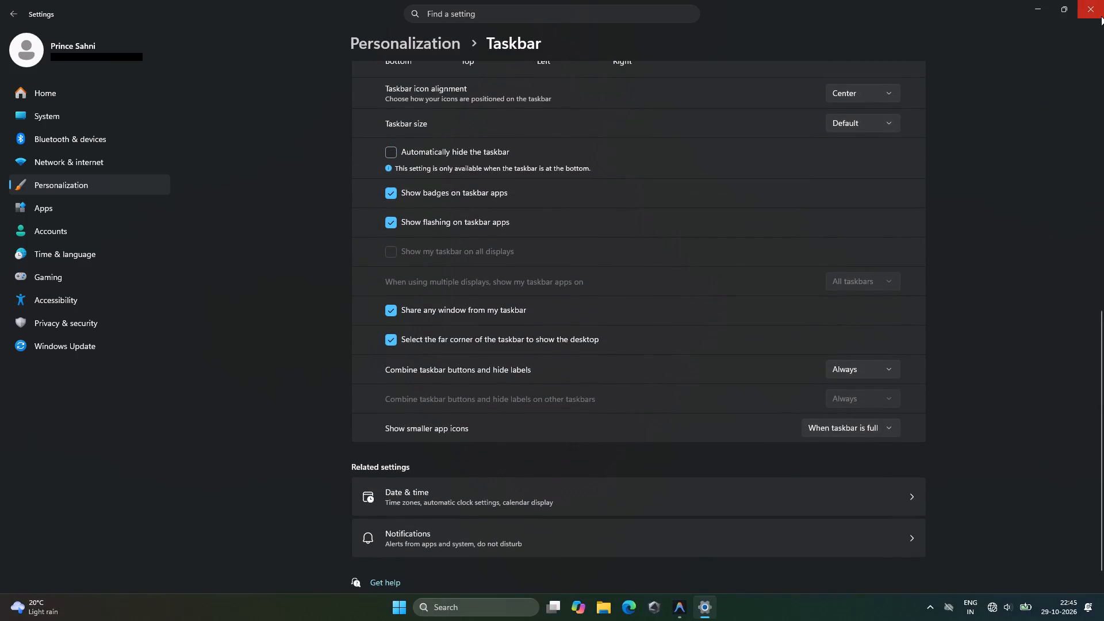
{"action": "left_click", "coordinate": [1101, 16]}
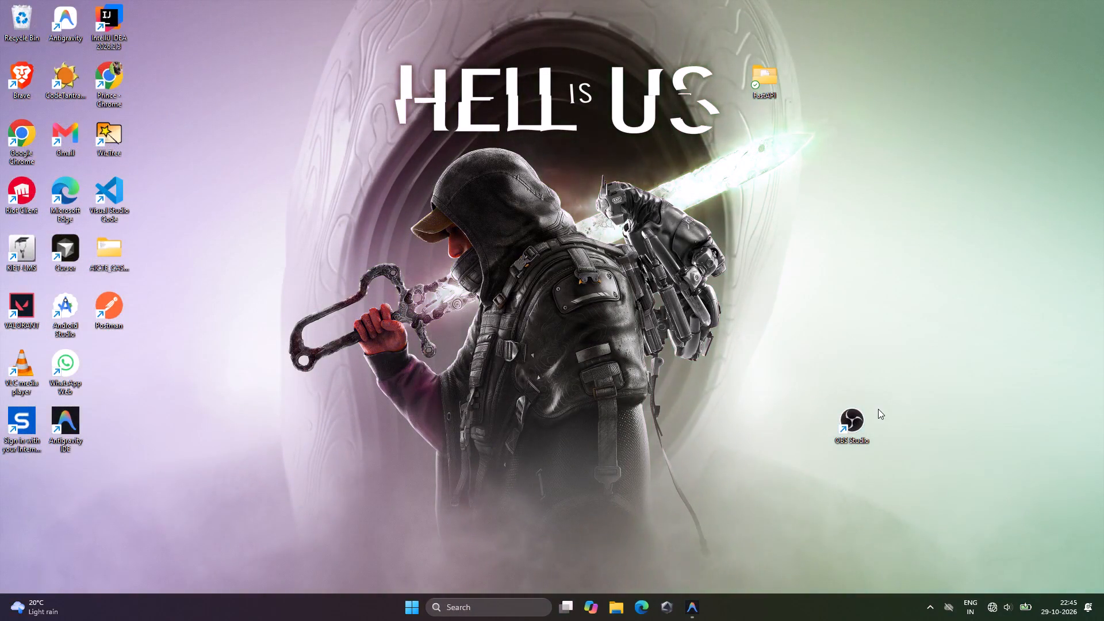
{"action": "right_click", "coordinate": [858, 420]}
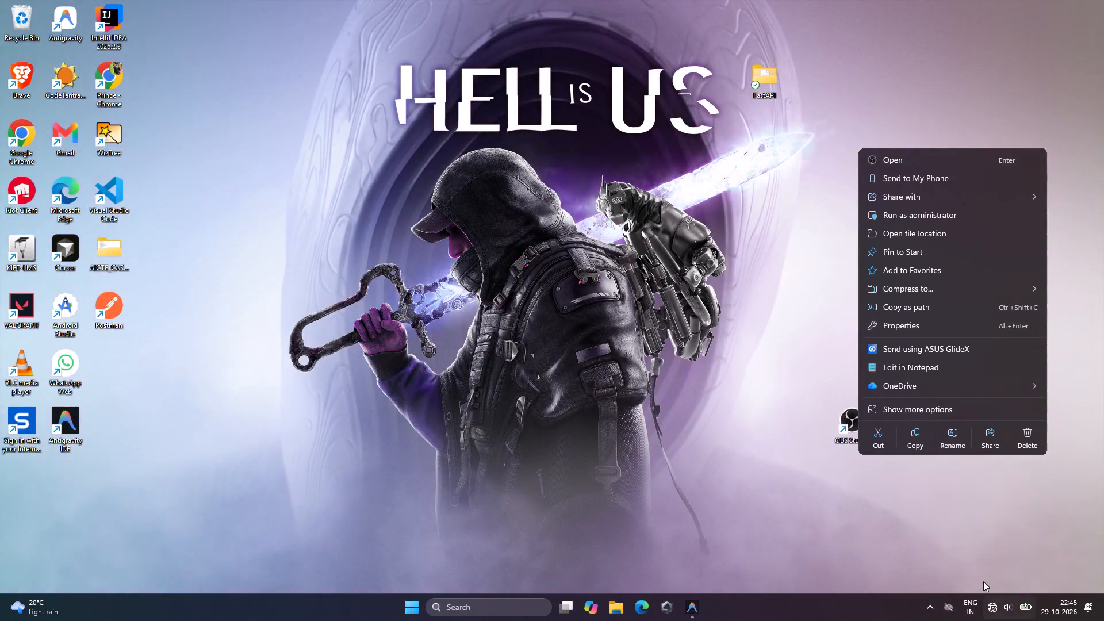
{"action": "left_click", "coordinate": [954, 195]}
Set the display brightness to slightly below the middle of its range in the quick settings.
{"action": "left_click", "coordinate": [1018, 600]}
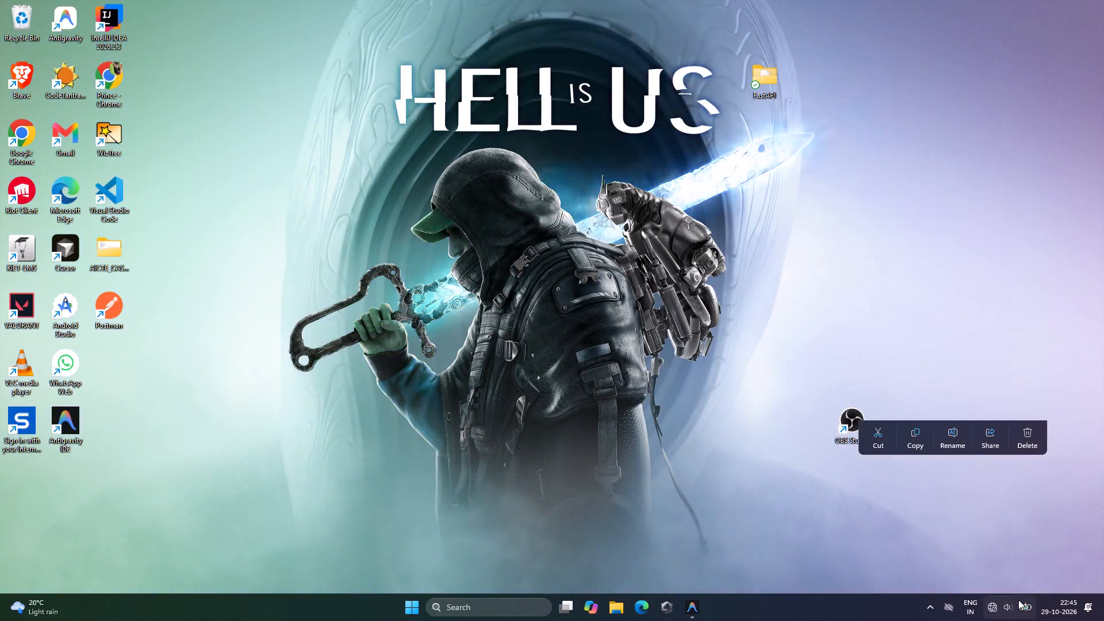
{"action": "left_click", "coordinate": [978, 503]}
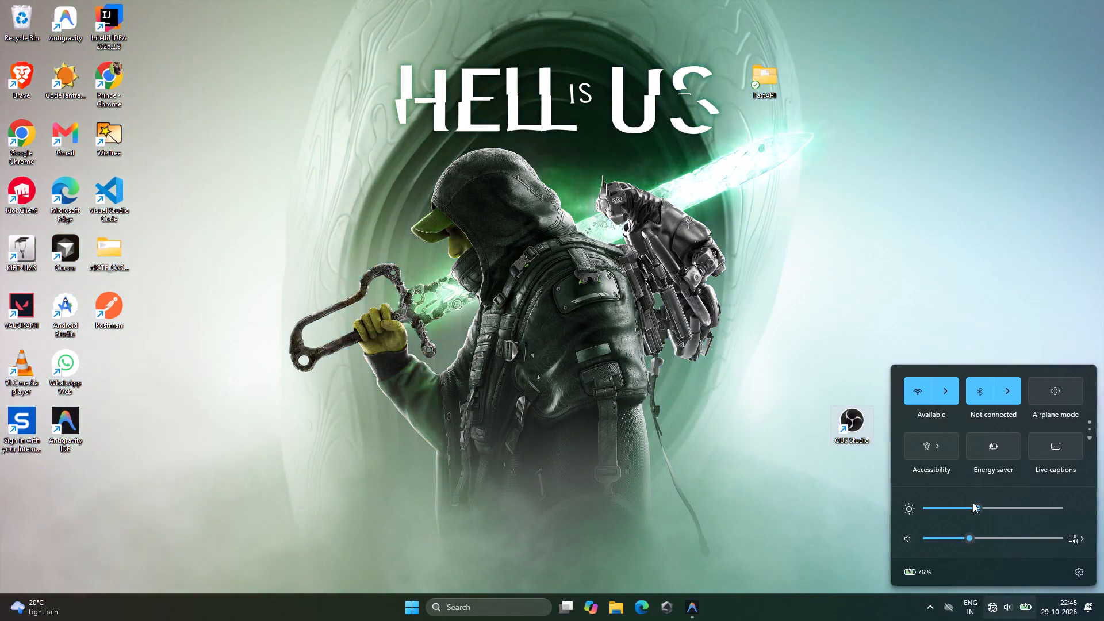
{"action": "left_click", "coordinate": [769, 325]}
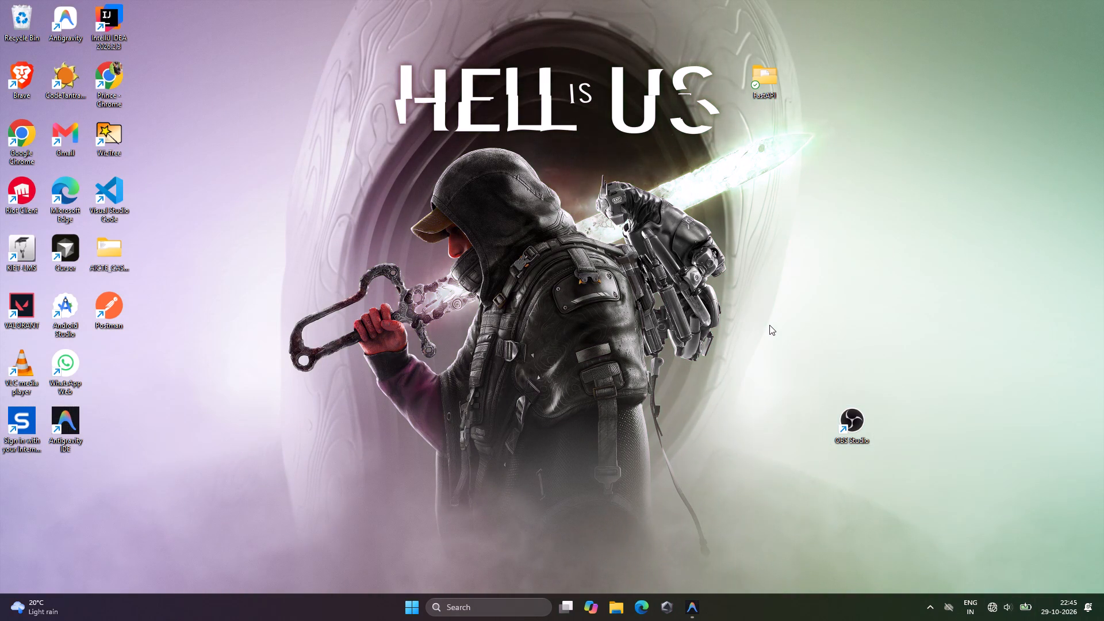
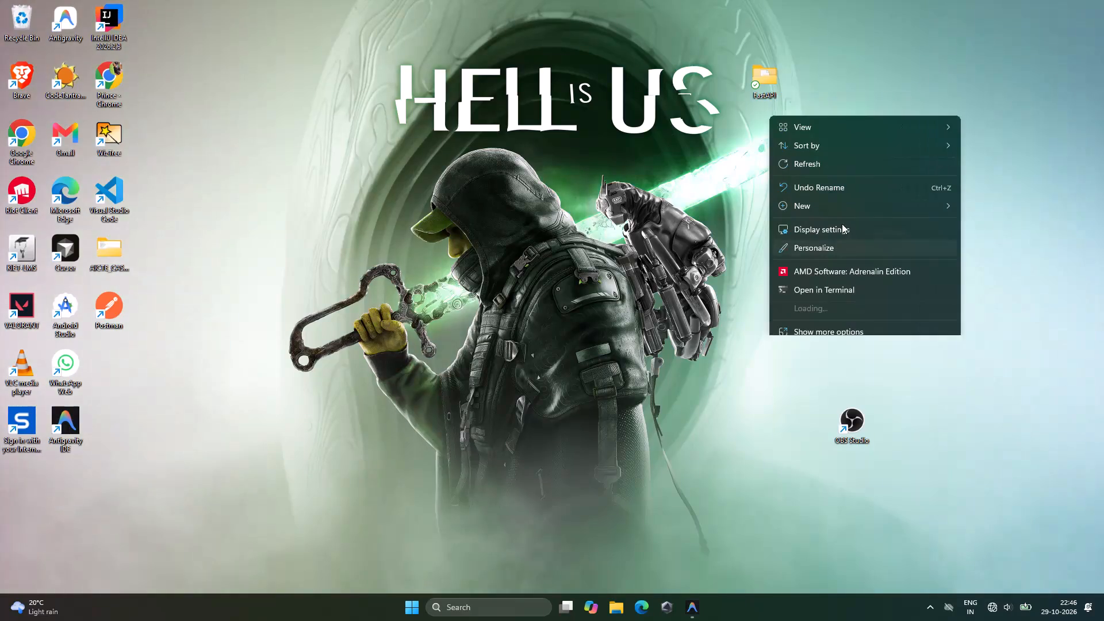
Refresh the desktop.
{"action": "left_click", "coordinate": [831, 168]}
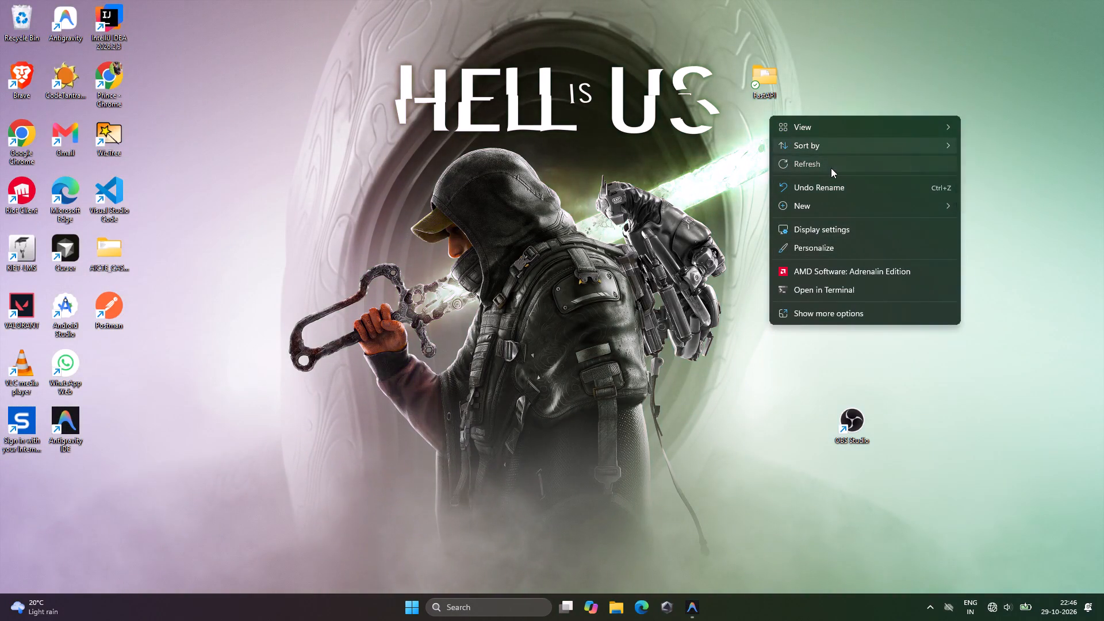
Open Google Chrome from the profile-specific desktop shortcut beside the CodeTantra shortcut.
{"action": "double_click", "coordinate": [116, 72]}
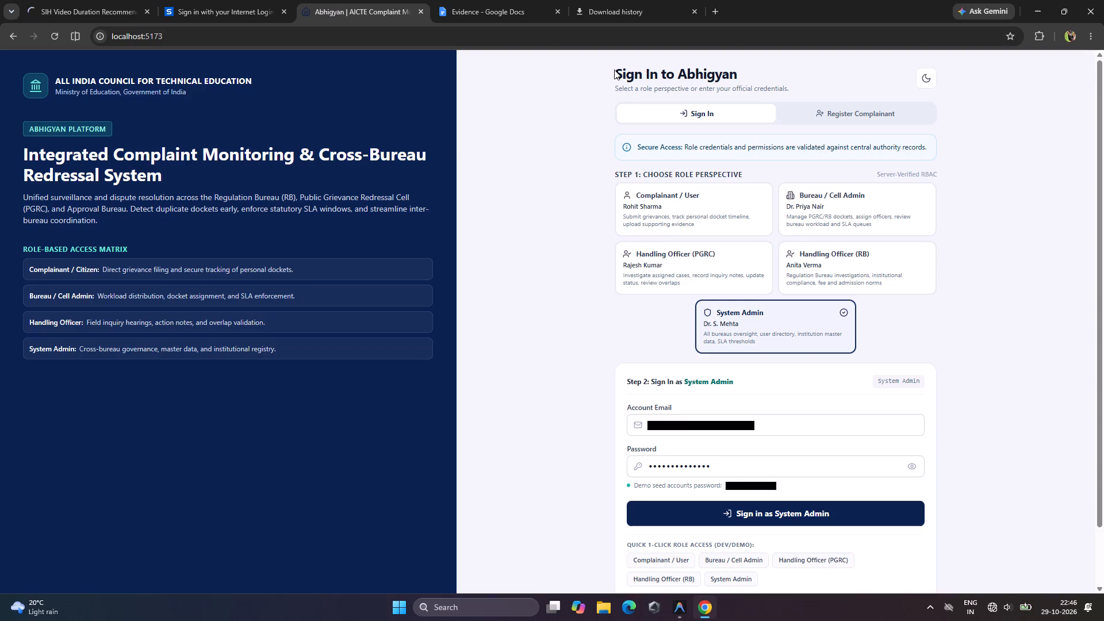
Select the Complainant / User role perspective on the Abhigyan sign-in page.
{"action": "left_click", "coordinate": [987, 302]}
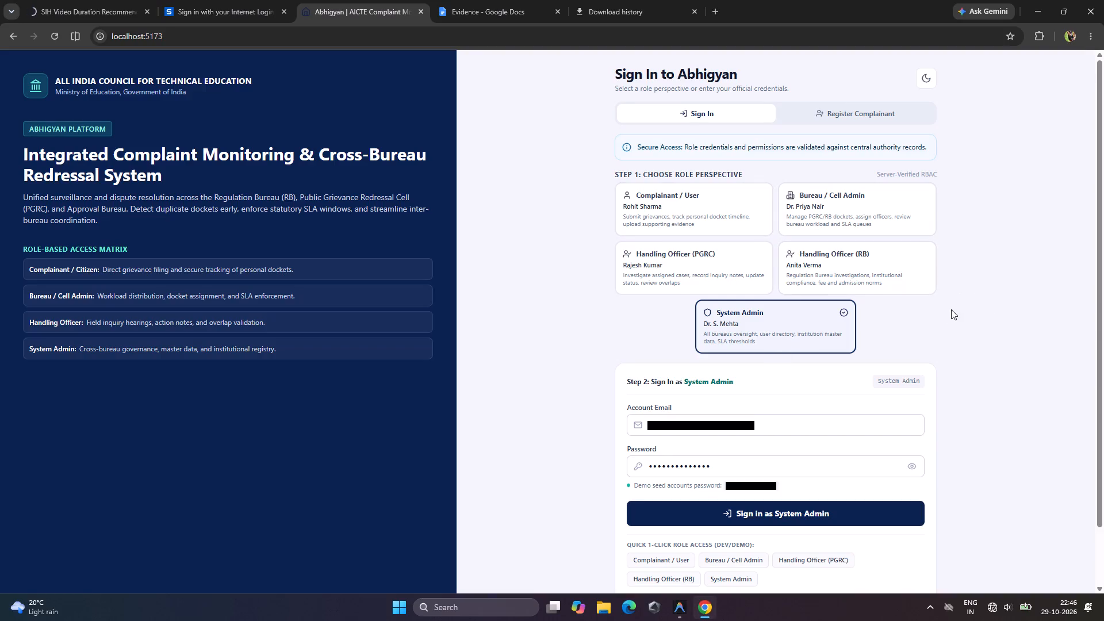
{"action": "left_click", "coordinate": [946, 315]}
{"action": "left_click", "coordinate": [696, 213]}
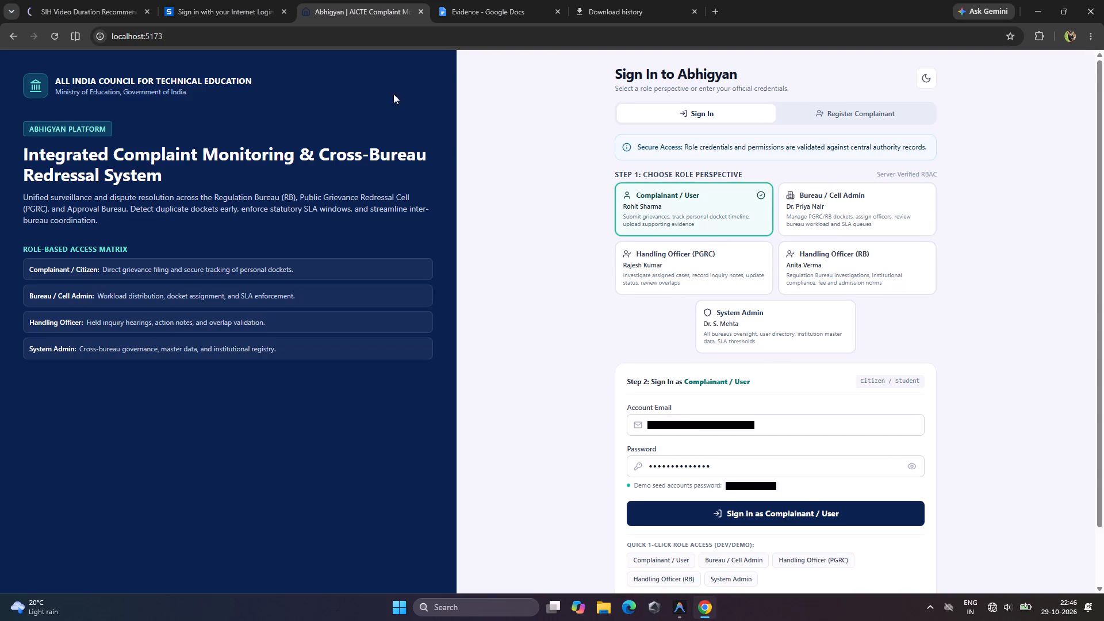
Close the Abhigyan portal tab in the browser.
{"action": "left_click", "coordinate": [423, 12]}
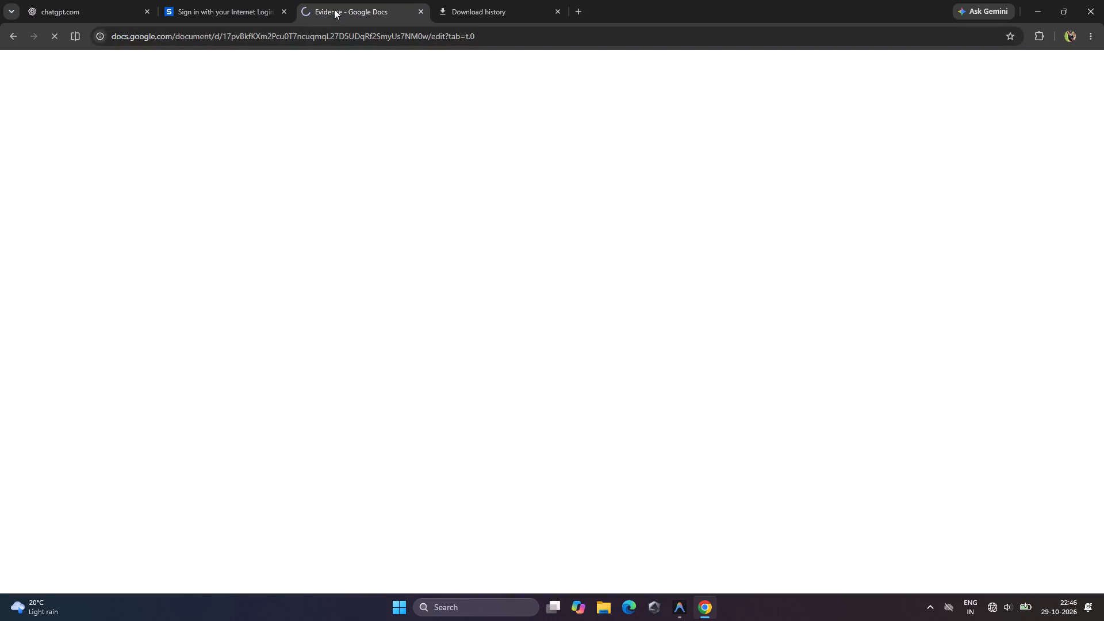